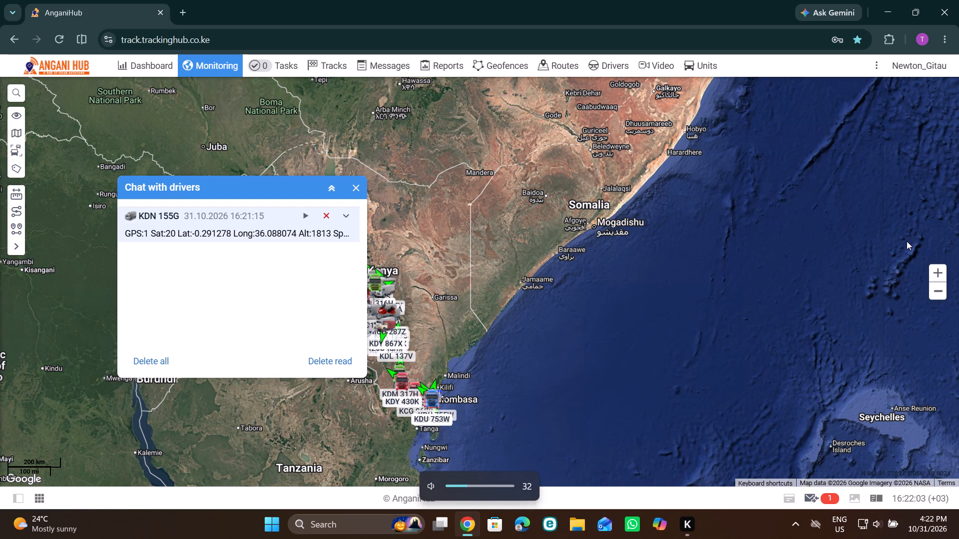
Close the driver chat window covering the monitoring map.
key("Escape")
left_click(347, 187)
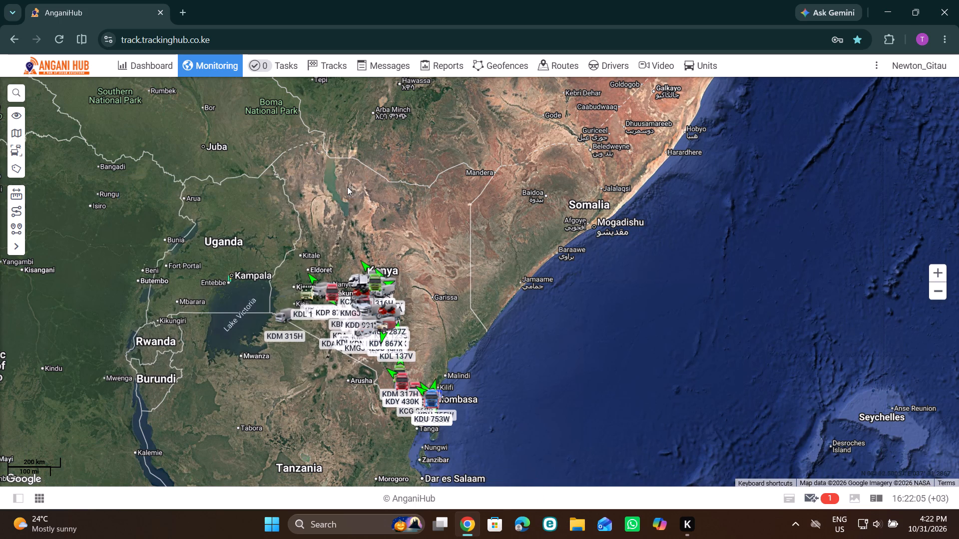
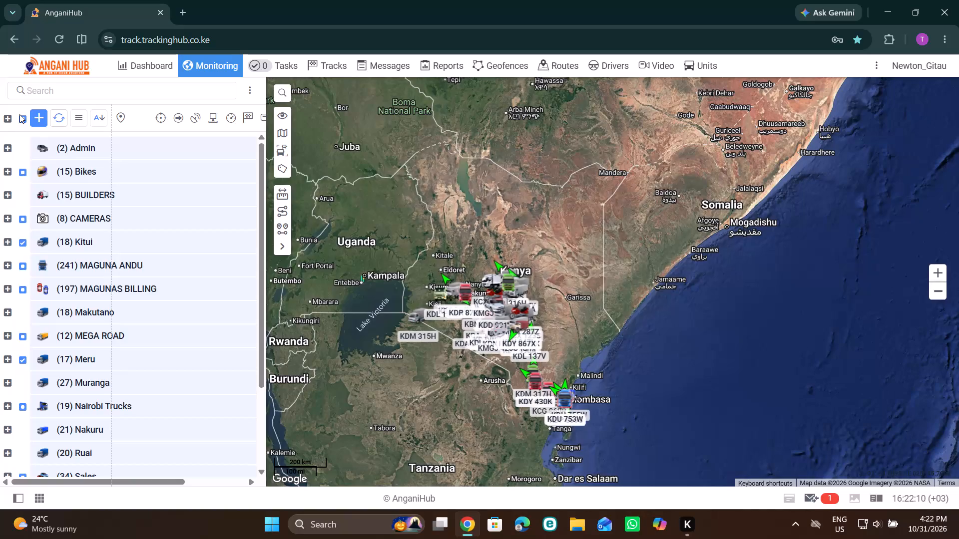
Deselect all vehicle groups in the monitoring list, clearing every tracked unit from the map.
double_click(20, 118)
Switch to the Kuro window.
key("alt+Tab")
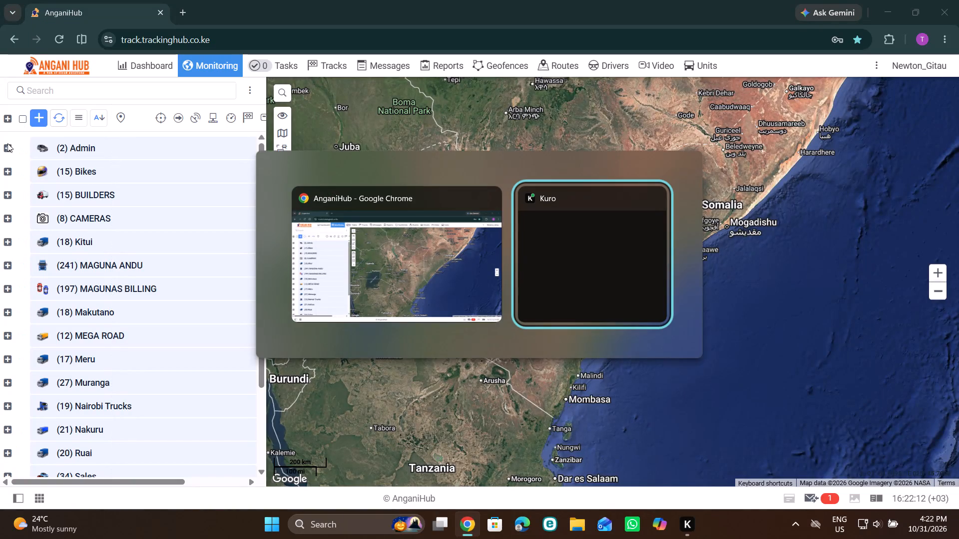
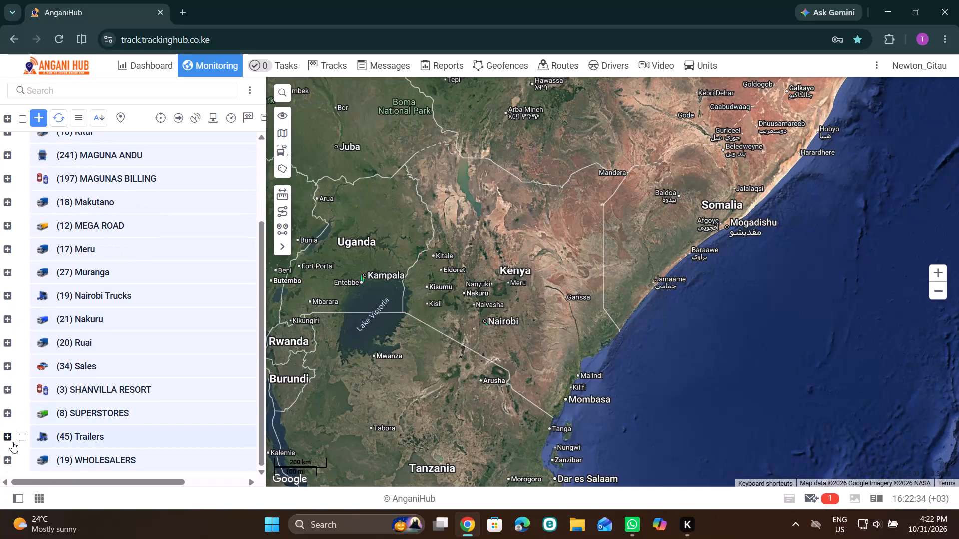
Select the Trailers group to show its units on the map, and hide the monitoring list to widen the map.
left_click(24, 438)
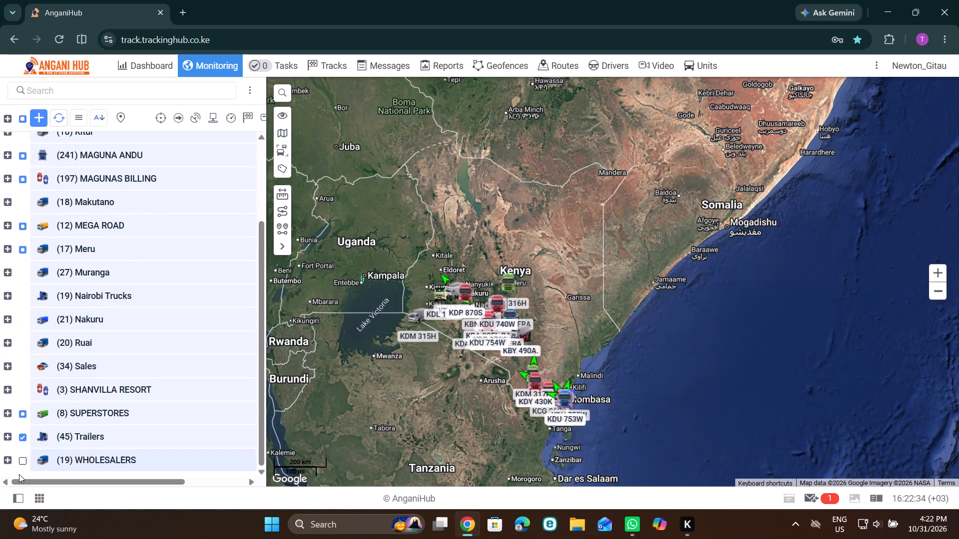
left_click(14, 497)
left_click_drag(326, 350, 432, 383)
scroll(387, 361, "up", 5)
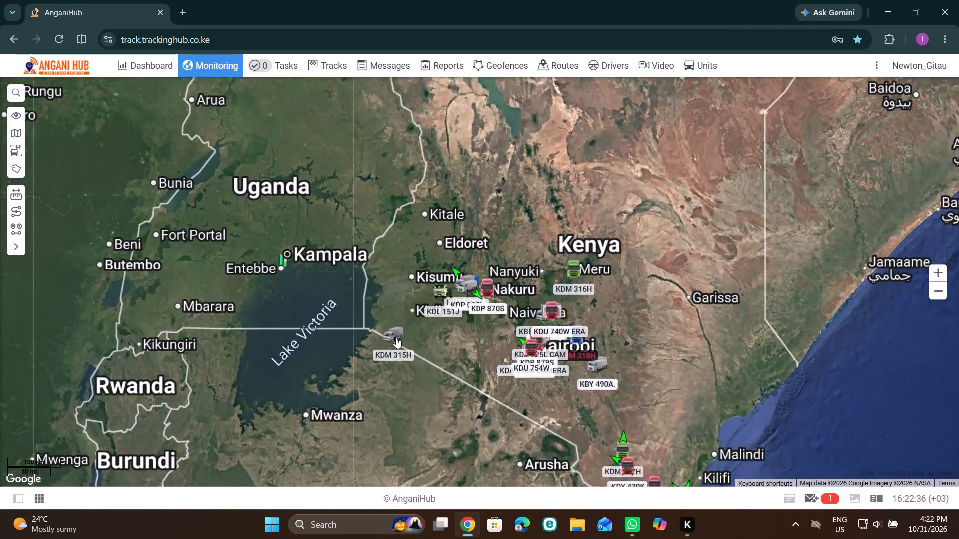
left_click(395, 331)
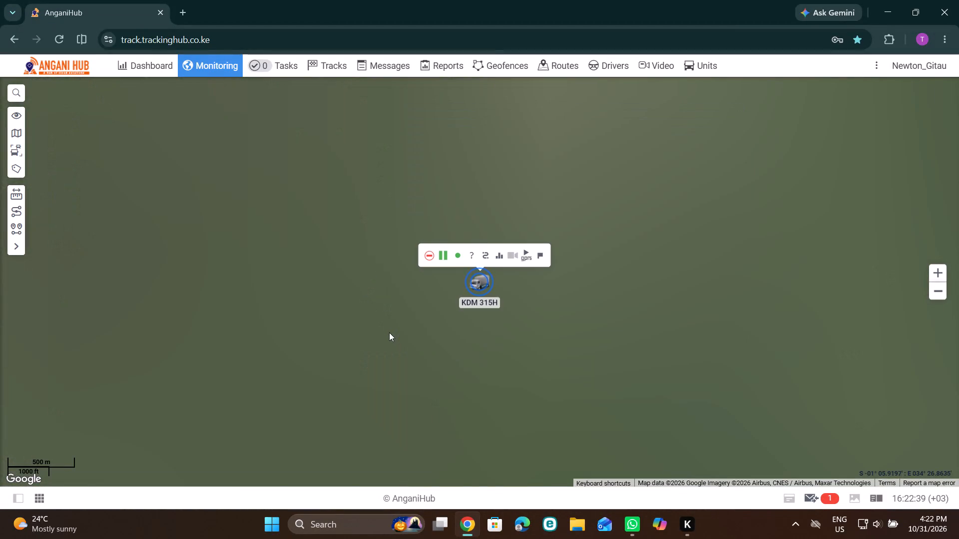
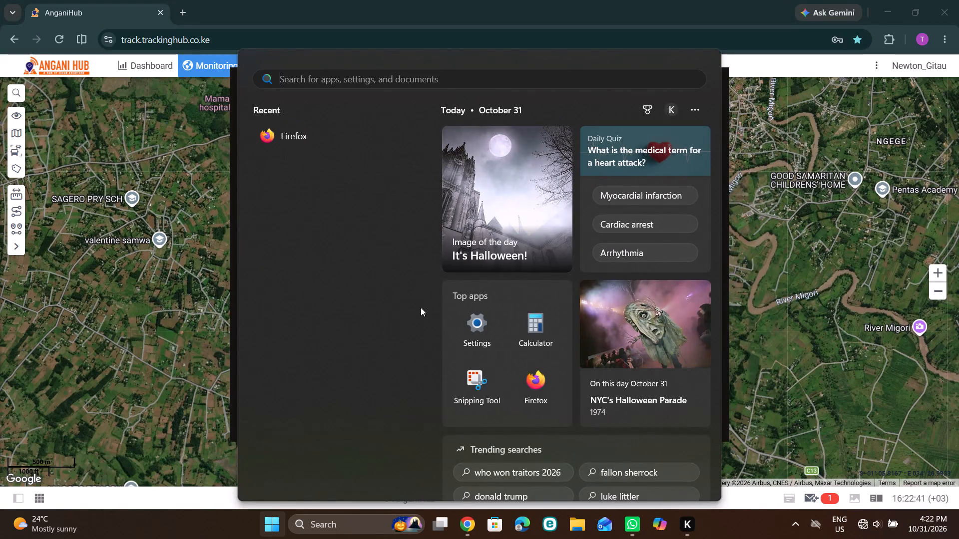
Open Notepad maximized, start a blank note, and close the trailers' daily mileage report 3110 note without saving it.
type("note")
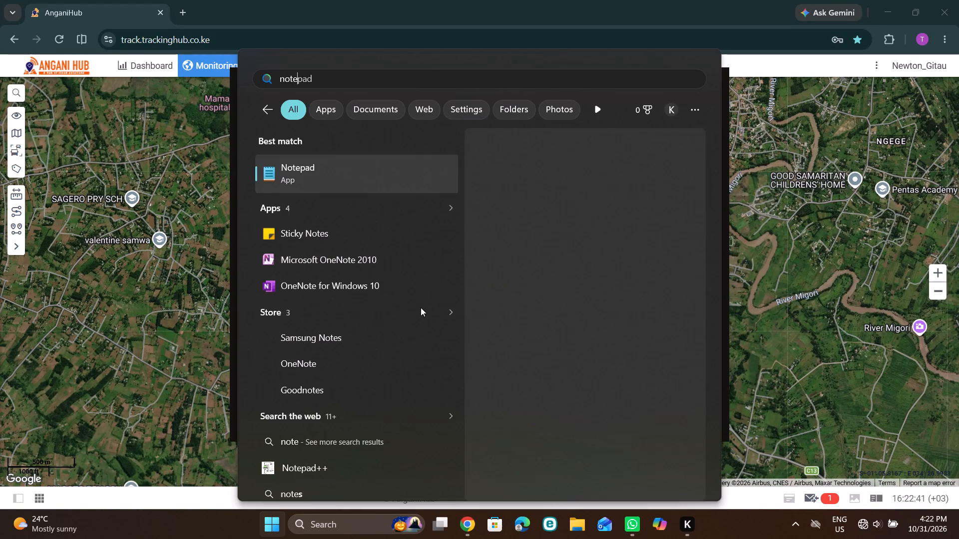
key("Return")
scroll(281, 260, "up", 1)
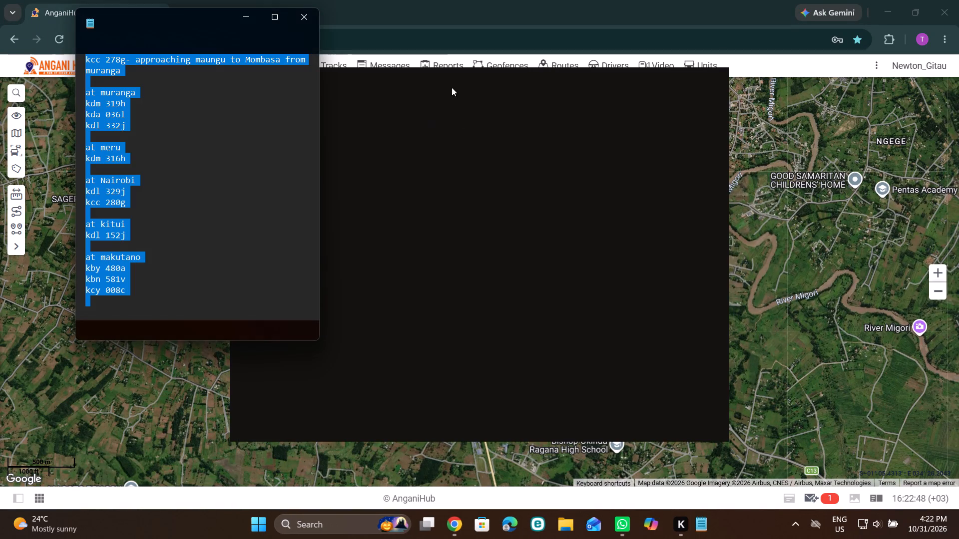
left_click(264, 17)
left_click(185, 5)
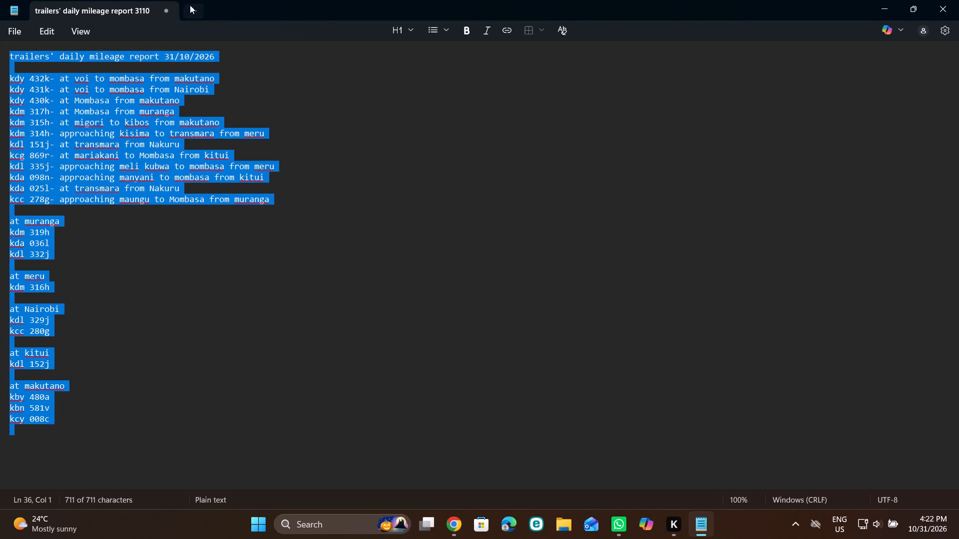
left_click(162, 7)
left_click(451, 294)
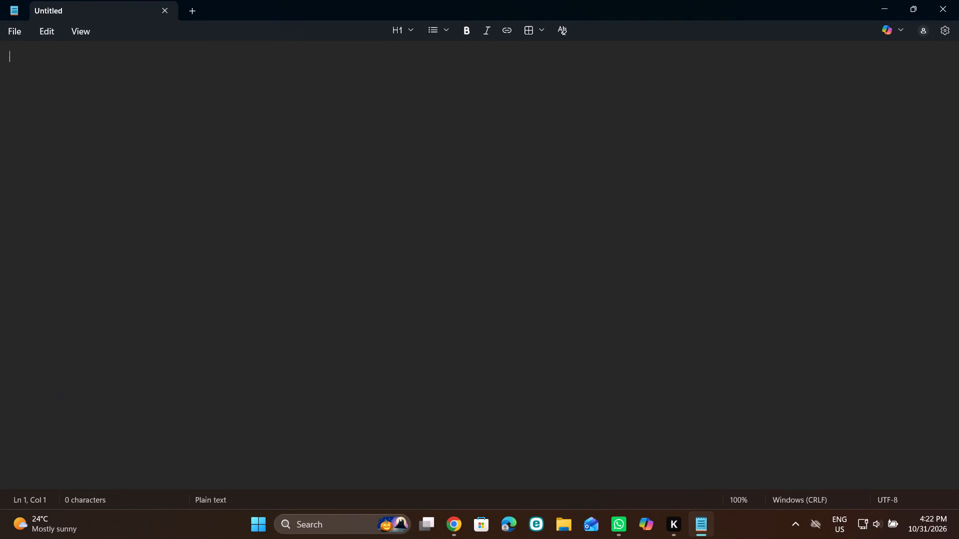
key("o")
key("BackSpace")
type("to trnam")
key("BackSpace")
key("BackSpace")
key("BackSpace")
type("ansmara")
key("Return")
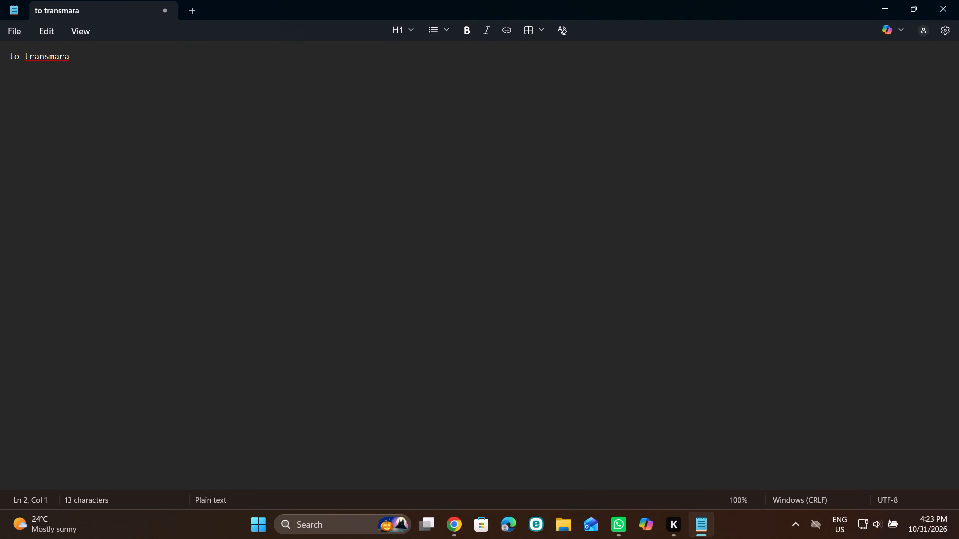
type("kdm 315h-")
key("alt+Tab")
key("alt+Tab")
scroll(443, 282, "down", 9)
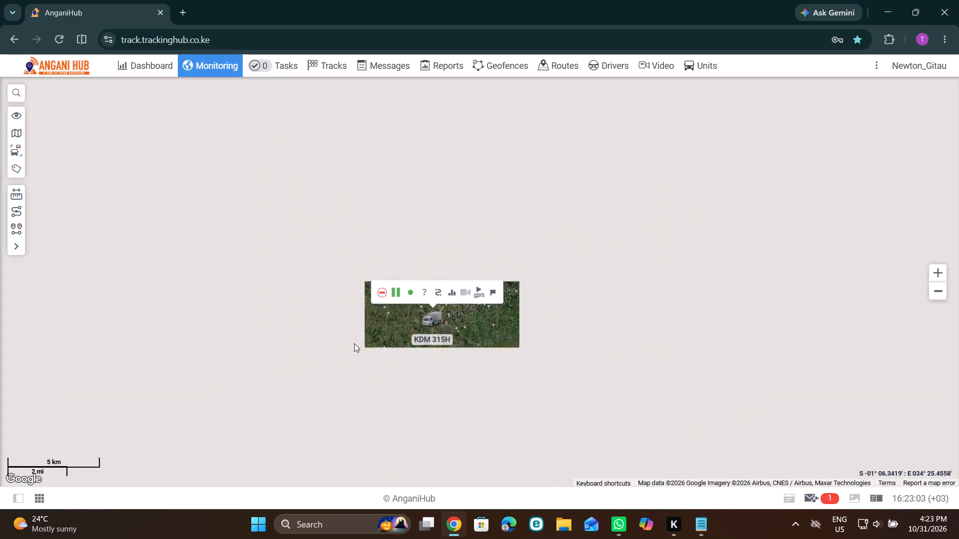
scroll(354, 343, "down", 11)
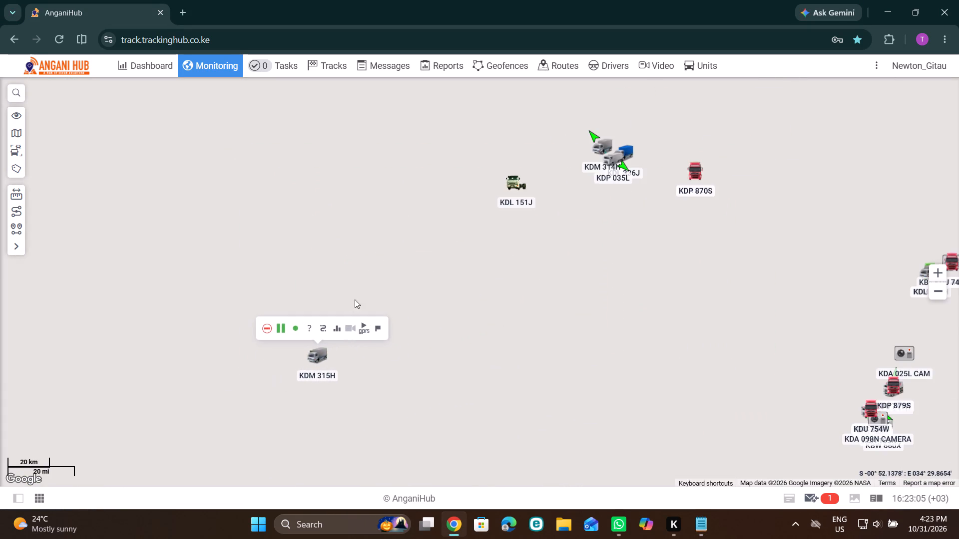
left_click_drag(356, 303, 303, 363)
left_click_drag(422, 268, 325, 375)
scroll(347, 331, "up", 3)
scroll(479, 328, "up", 2)
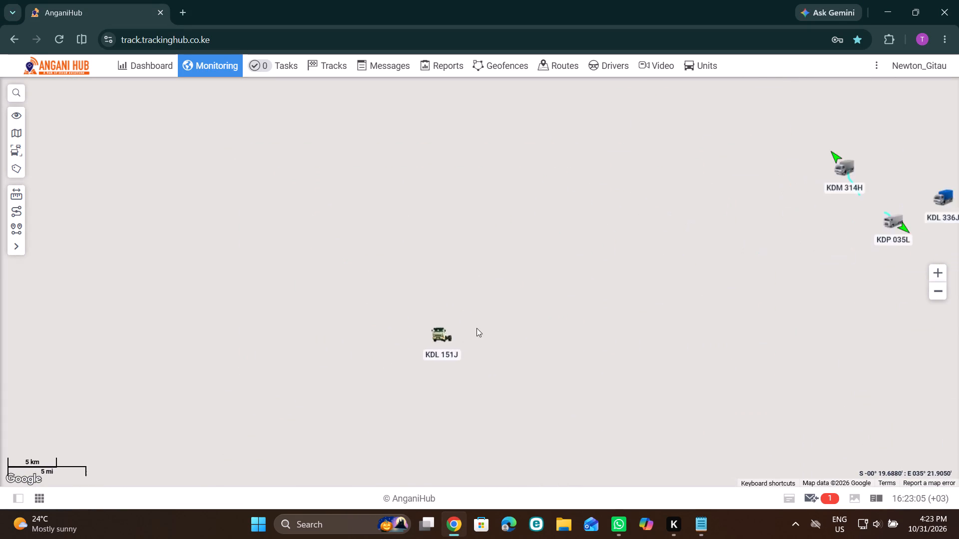
scroll(477, 328, "up", 5)
left_click(345, 329)
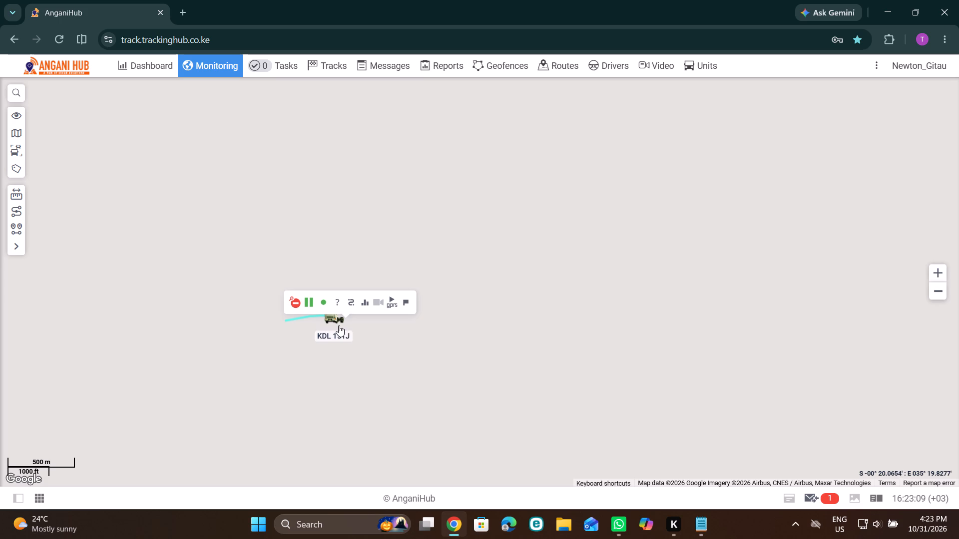
scroll(330, 326, "up", 4)
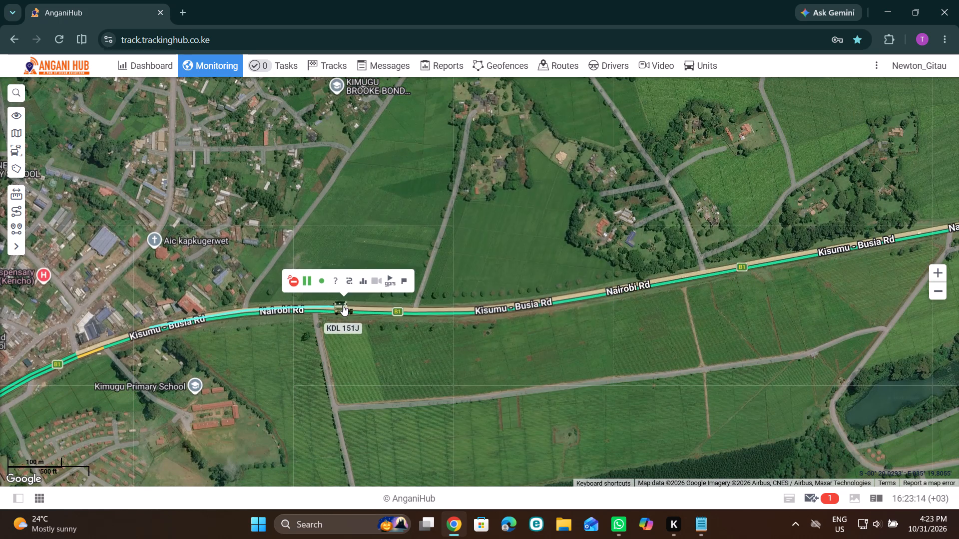
Try to take a screen snip of the map showing unit KDL 151J.
key("shift+super+s")
triple_click(491, 230)
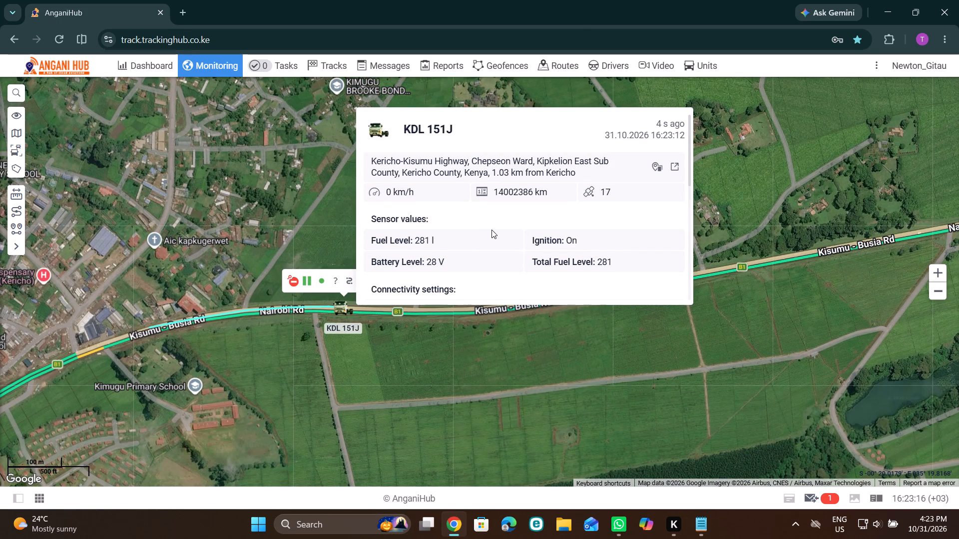
triple_click(491, 229)
Examine the towns and roads west and southwest of unit KDL 151J to place its location.
left_click_drag(224, 254, 569, 251)
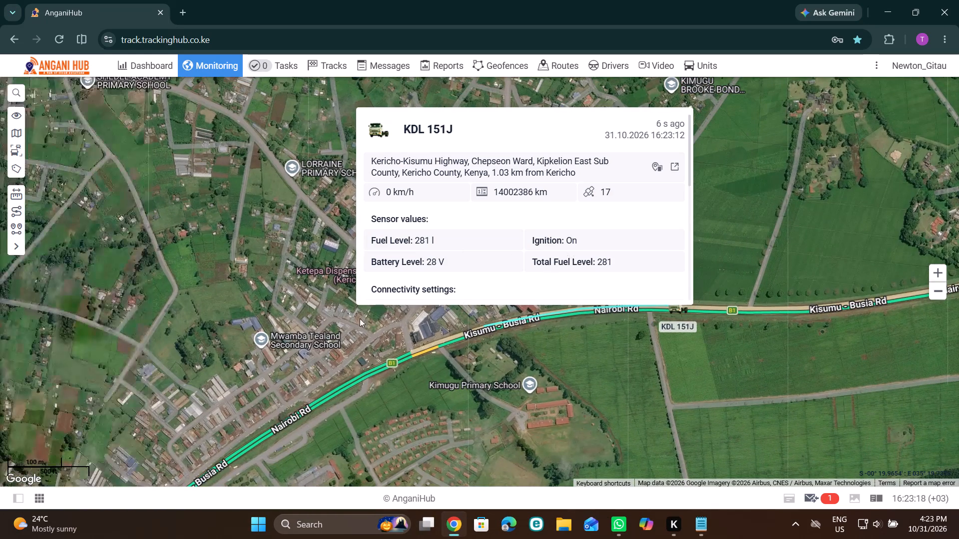
scroll(337, 328, "down", 5)
left_click_drag(328, 399, 344, 284)
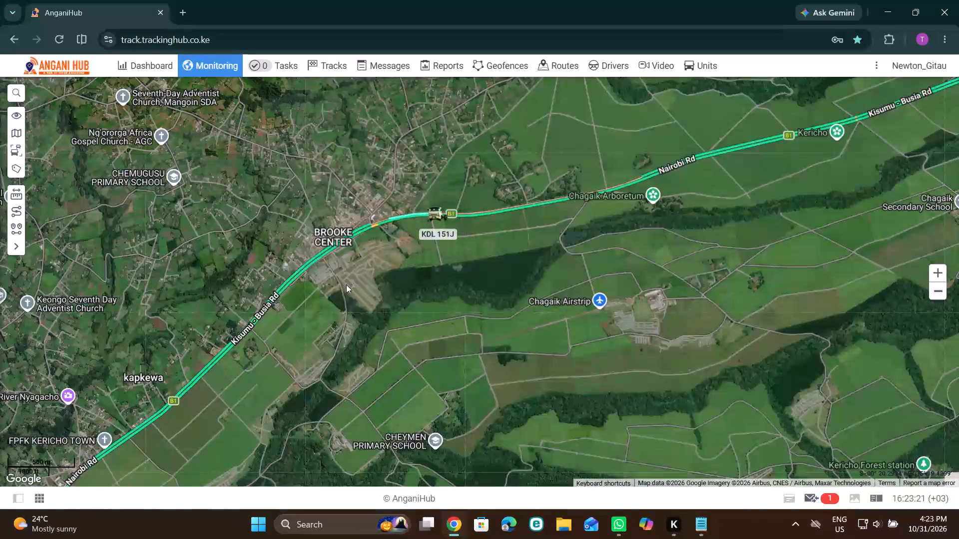
scroll(346, 284, "down", 1)
Switch back to the "to transmara" note in Notepad at the unfinished kdm 315h line.
key("alt+Tab")
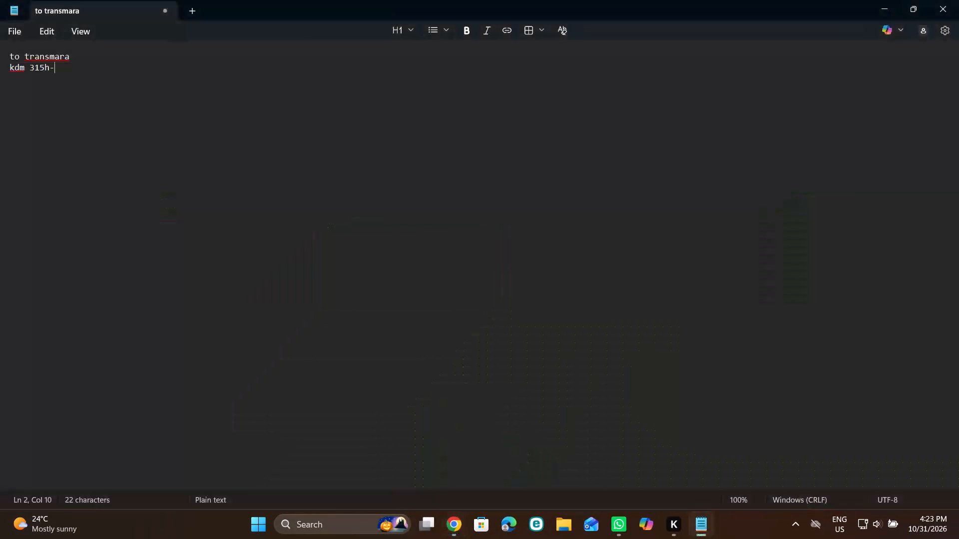
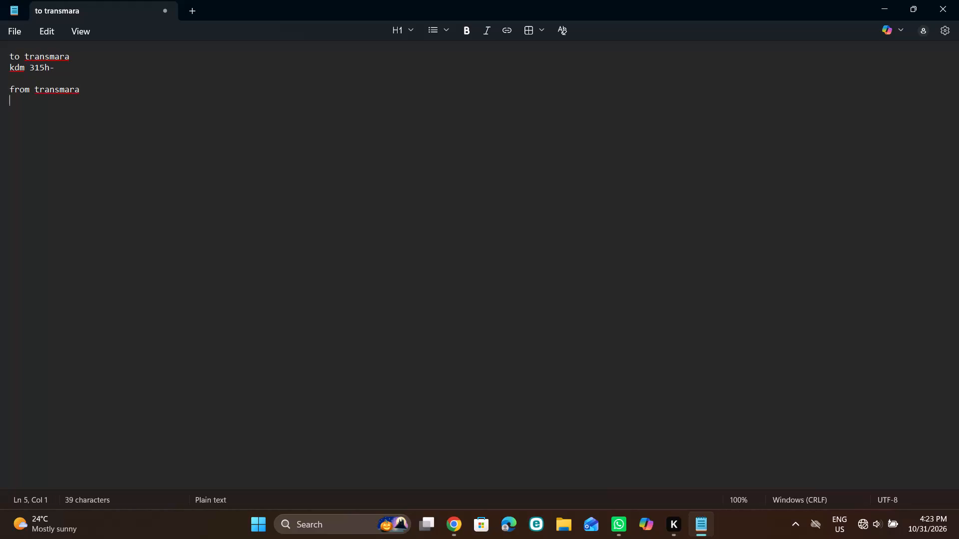
Add the unit entry "kdl 151j-" under the "from transmara" heading in the note.
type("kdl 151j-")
Switch from the Notepad note to another open window.
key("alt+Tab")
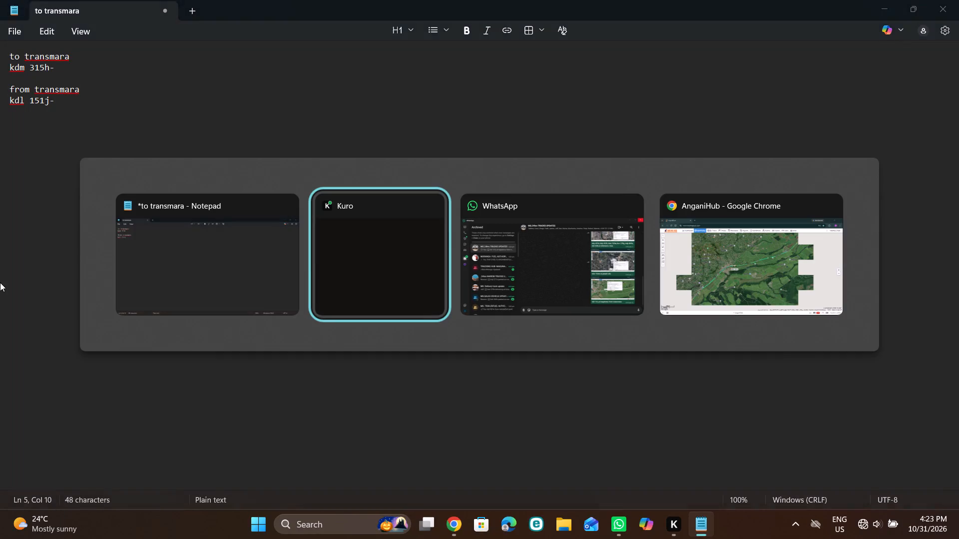
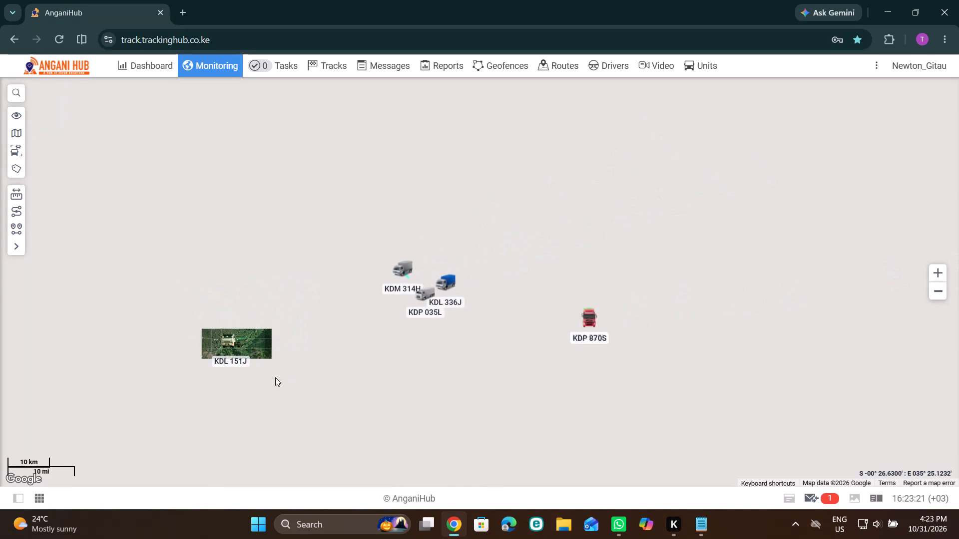
scroll(280, 371, "down", 3)
left_click_drag(290, 374, 302, 350)
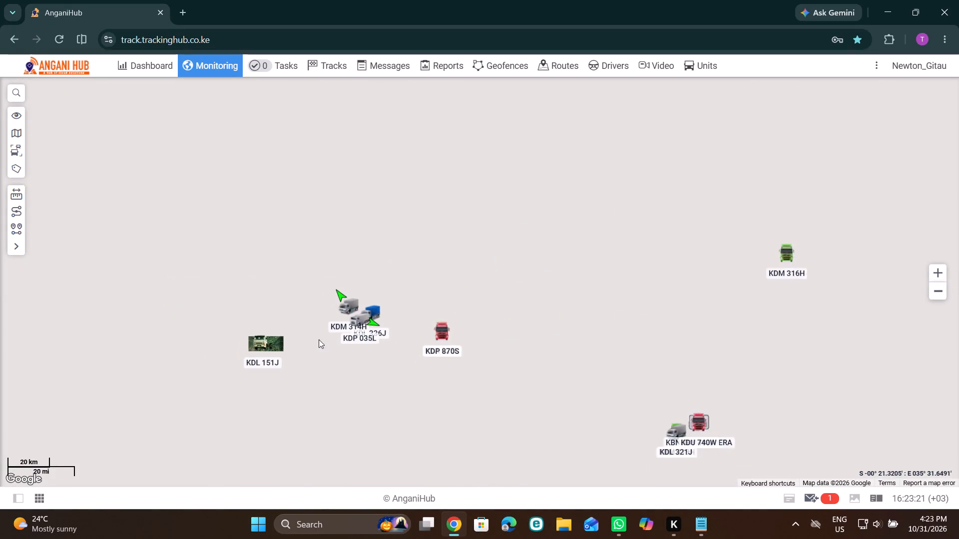
scroll(321, 336, "up", 7)
left_click(416, 269)
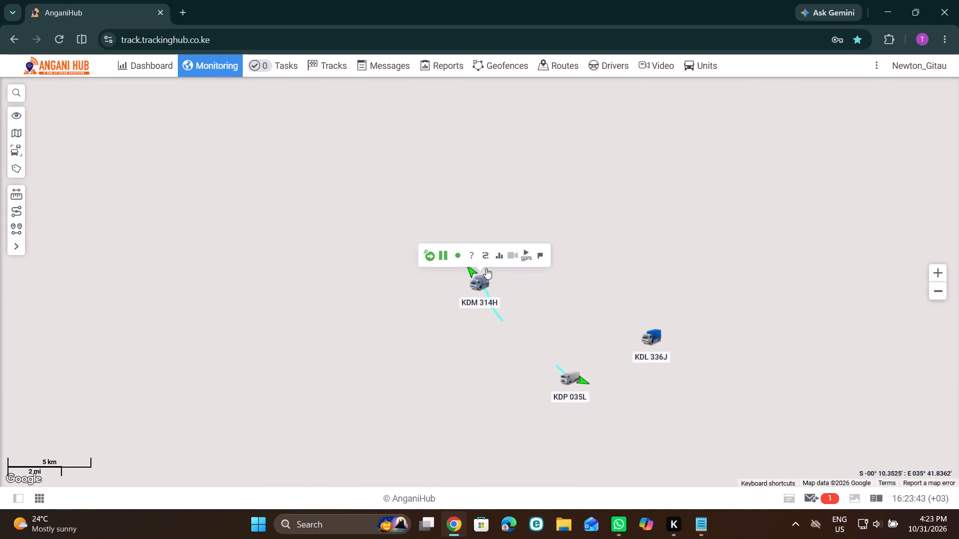
scroll(487, 267, "up", 2)
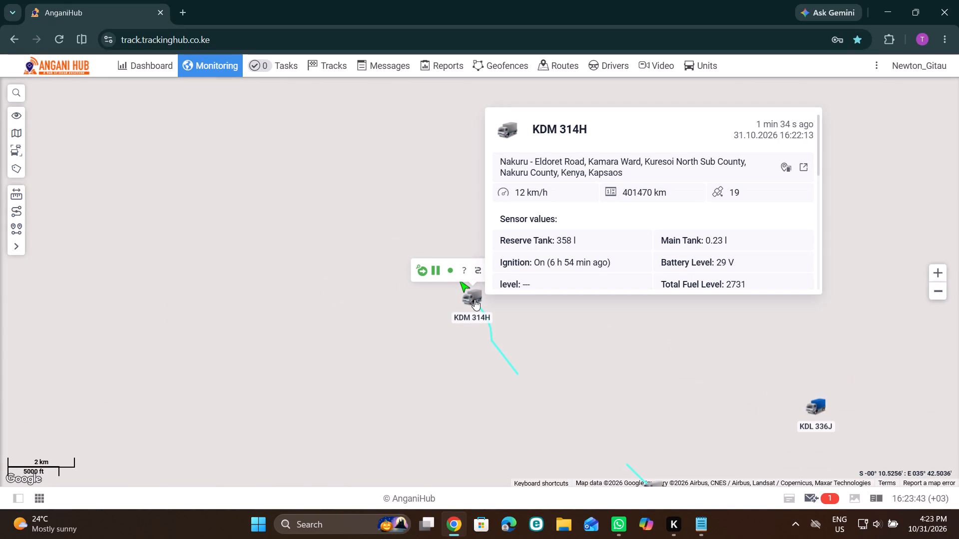
key("shift+super+s")
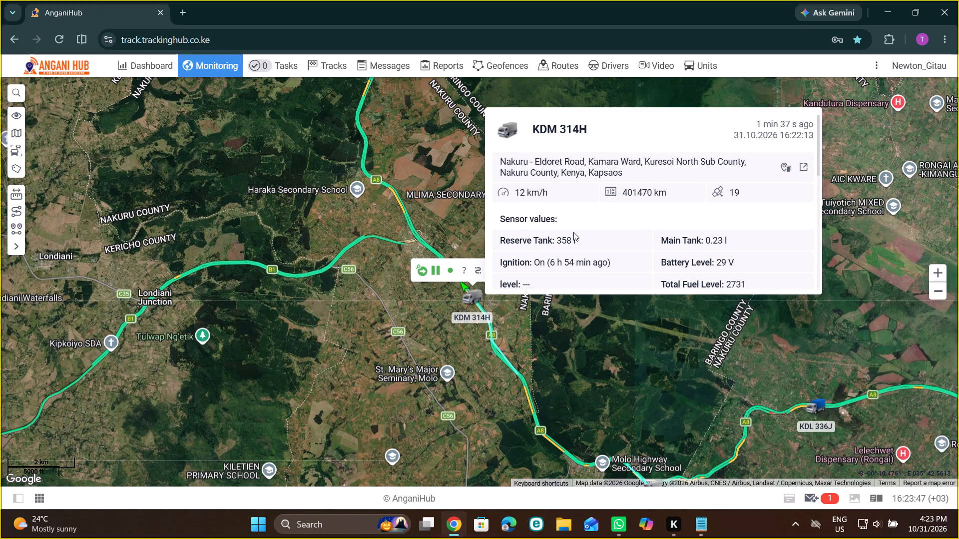
triple_click(573, 232)
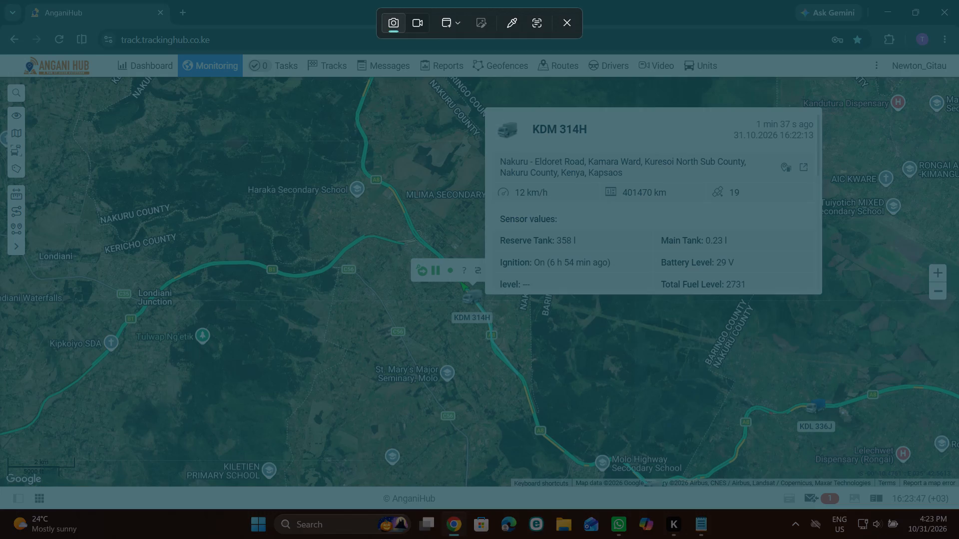
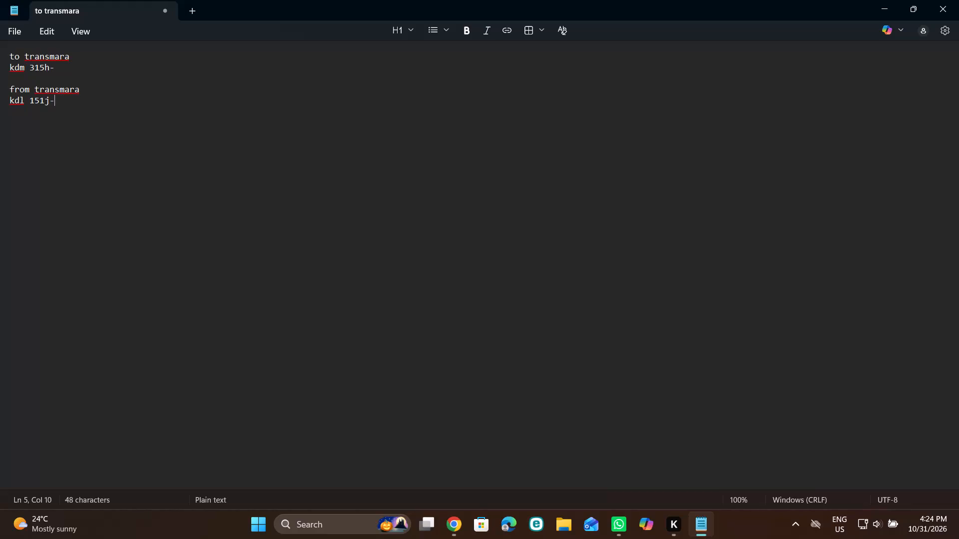
Add the entry "kdm 314h-" on a new line below kdm 315h in the to transmara group.
left_click(54, 65)
key("Return")
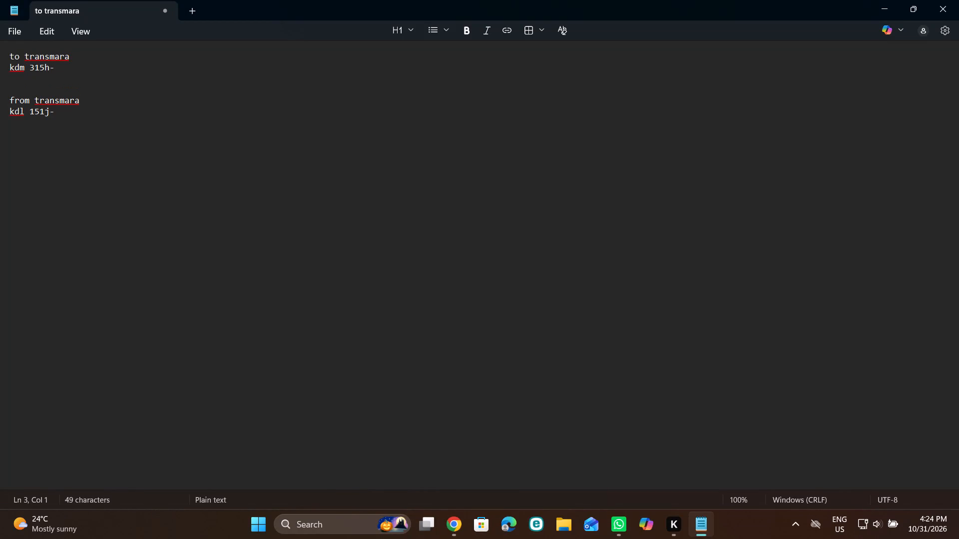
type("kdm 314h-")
Switch to the tracking map in Chrome, locate unit KDP 035L and examine its position and details up close.
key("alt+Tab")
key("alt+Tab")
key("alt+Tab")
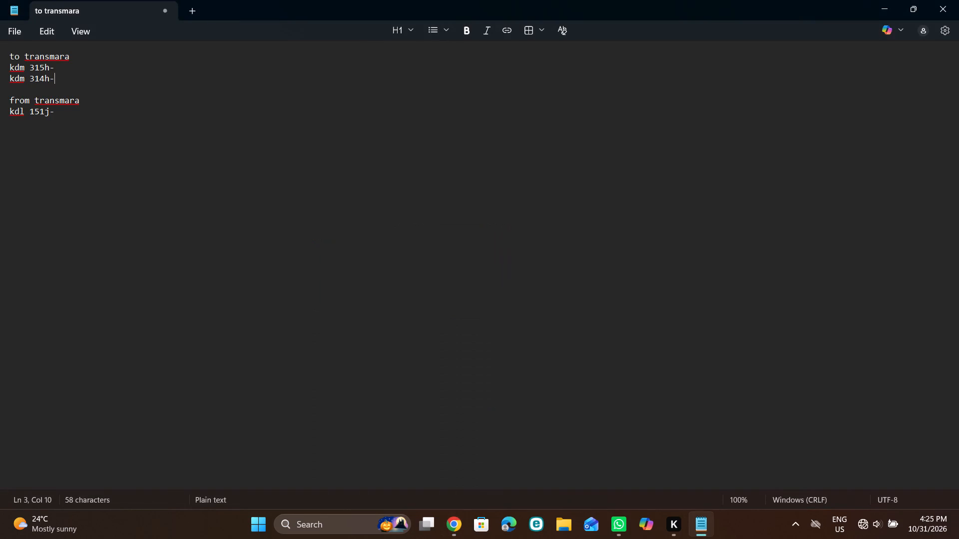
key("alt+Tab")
scroll(246, 188, "down", 7)
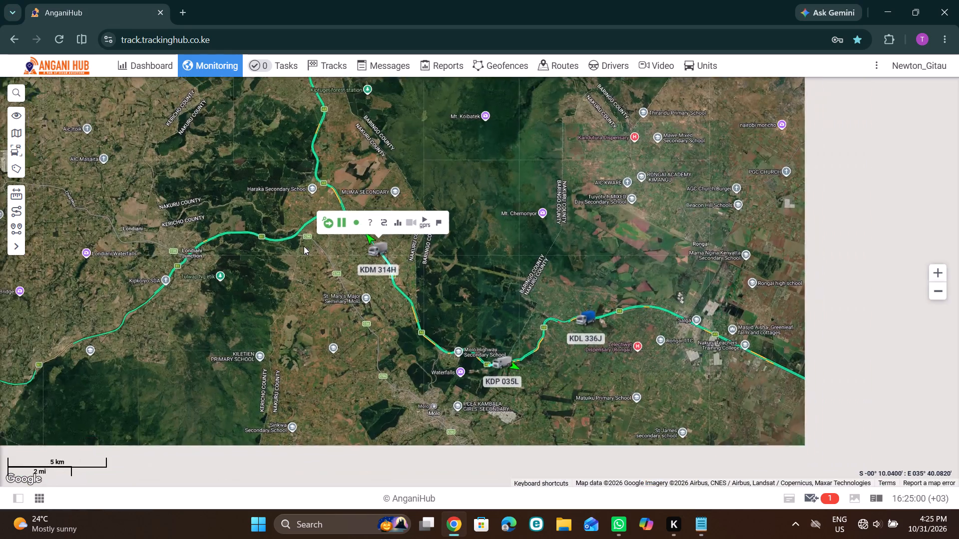
scroll(361, 277, "up", 4)
left_click(407, 315)
scroll(420, 310, "up", 2)
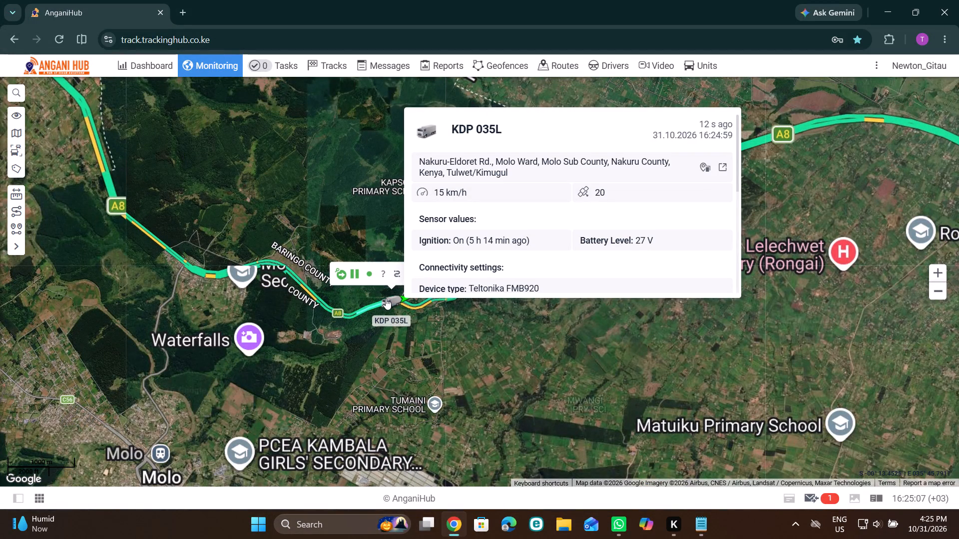
key("shift+super+s")
triple_click(515, 213)
left_click(515, 213)
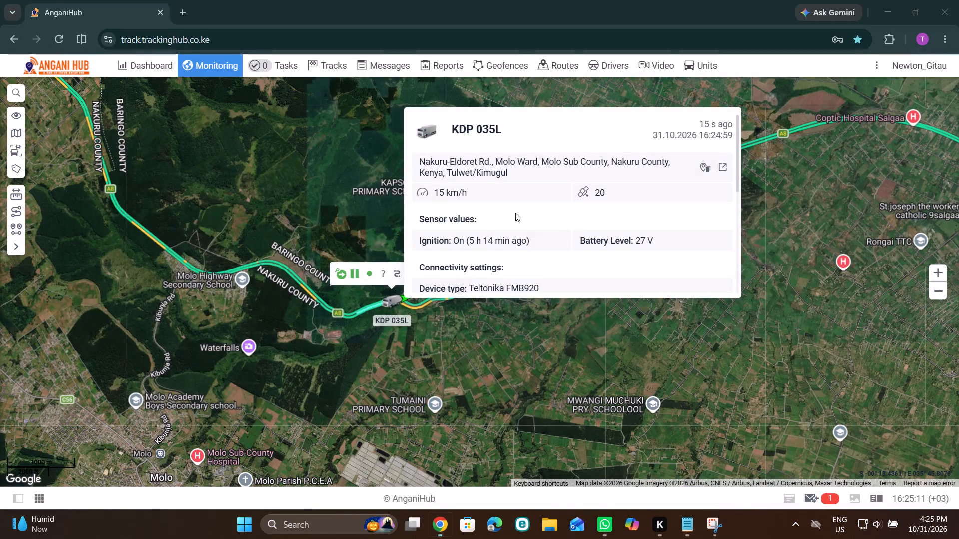
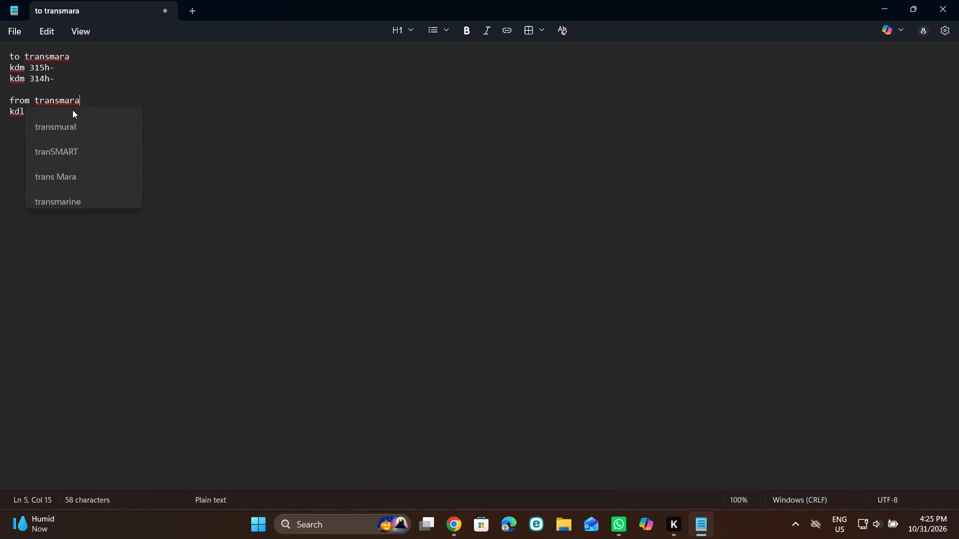
Add a "from kibos" group below the from transmara group, with the entry "kdp 035l-".
left_click_drag(72, 110, 87, 103)
left_click(87, 103)
left_click(111, 91)
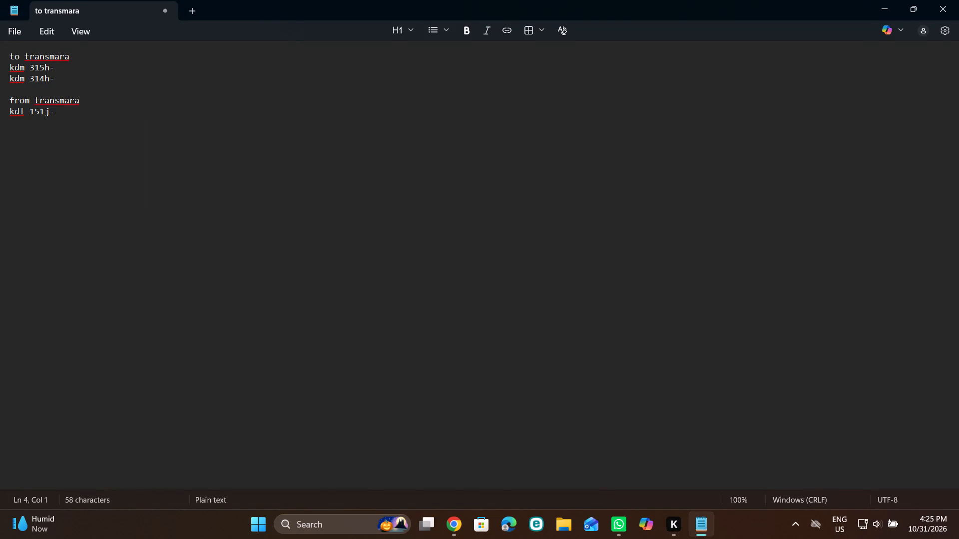
left_click(103, 116)
key("Return")
key("Return")
key("ctrl+v")
key("Return")
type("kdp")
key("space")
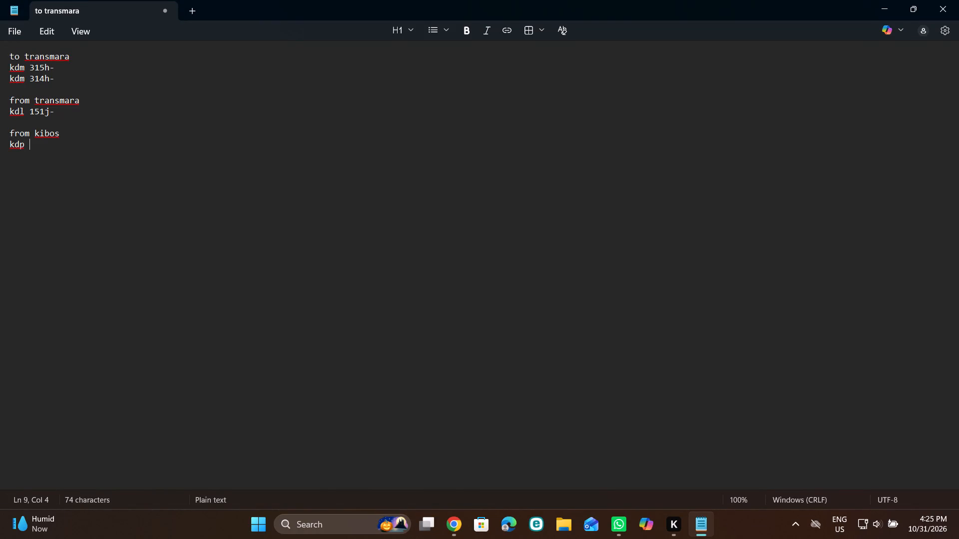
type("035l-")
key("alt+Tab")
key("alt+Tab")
scroll(103, 116, "up", 1)
scroll(105, 158, "down", 6)
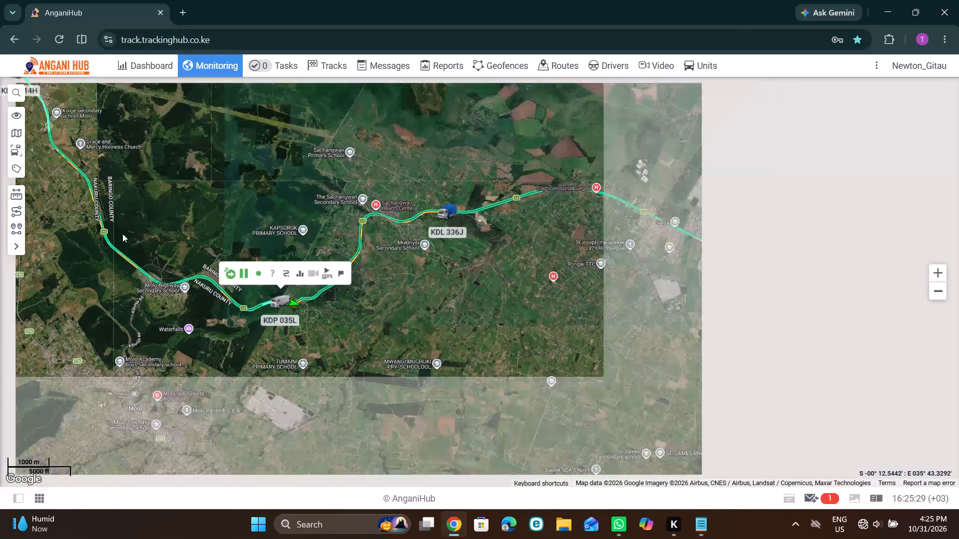
left_click_drag(163, 205, 91, 213)
scroll(119, 192, "down", 3)
left_click_drag(161, 234, 61, 253)
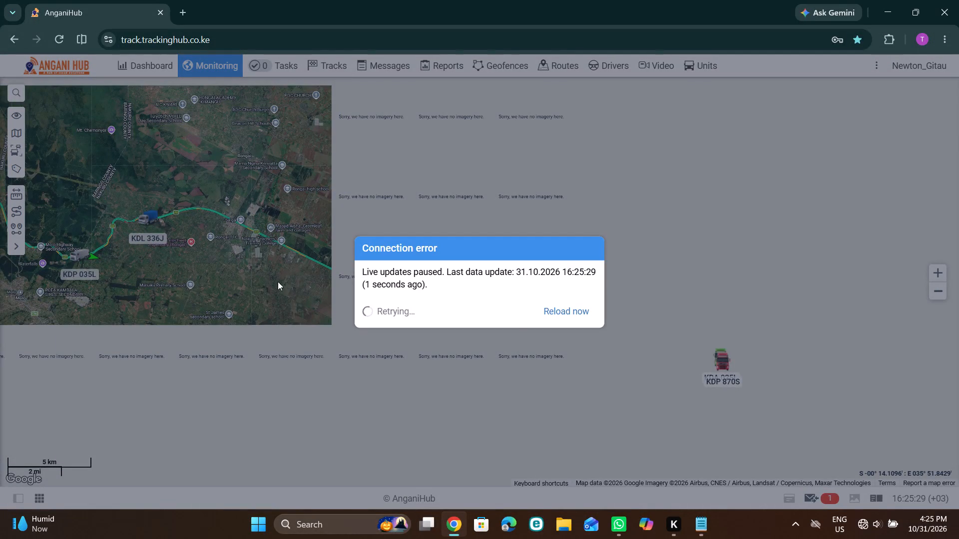
left_click(519, 327)
scroll(676, 369, "up", 5)
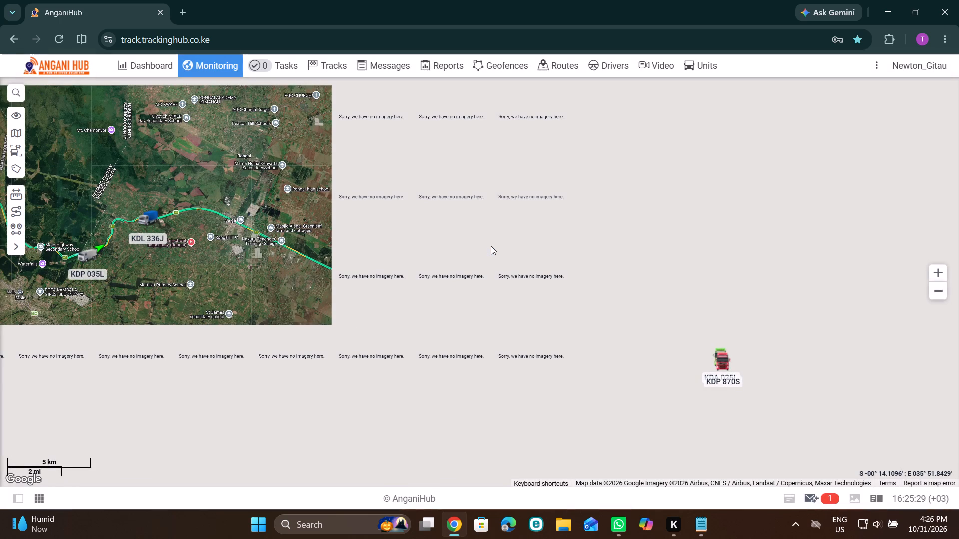
scroll(794, 420, "up", 2)
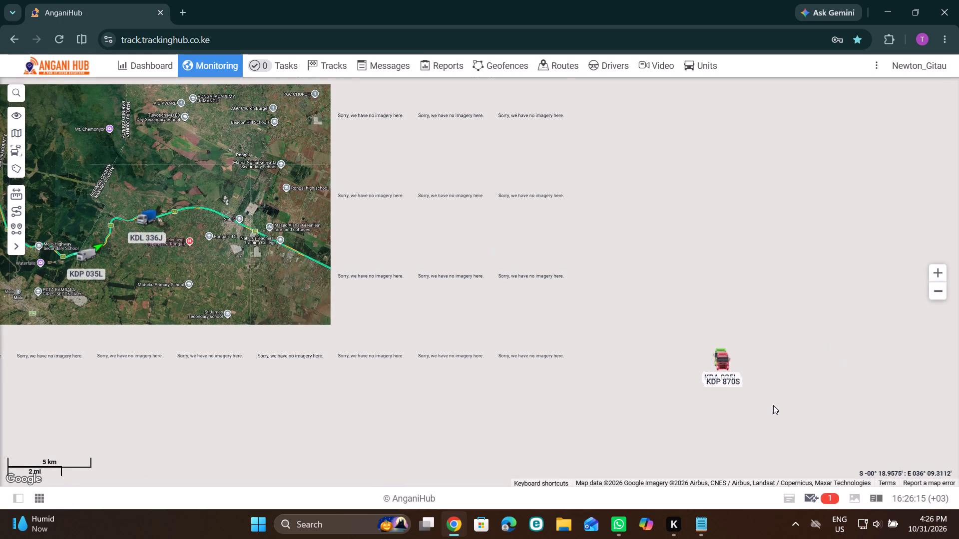
scroll(773, 405, "up", 2)
scroll(568, 239, "up", 2)
left_click(598, 244)
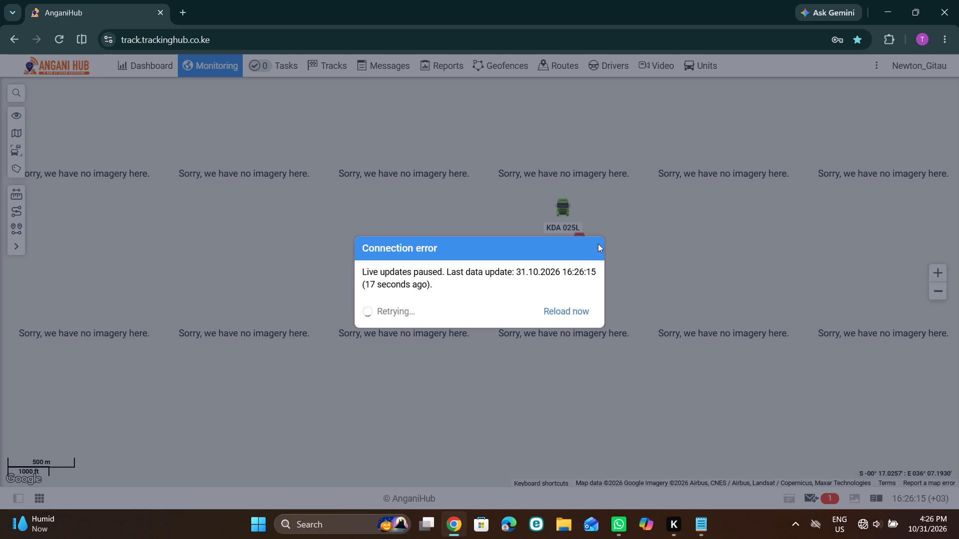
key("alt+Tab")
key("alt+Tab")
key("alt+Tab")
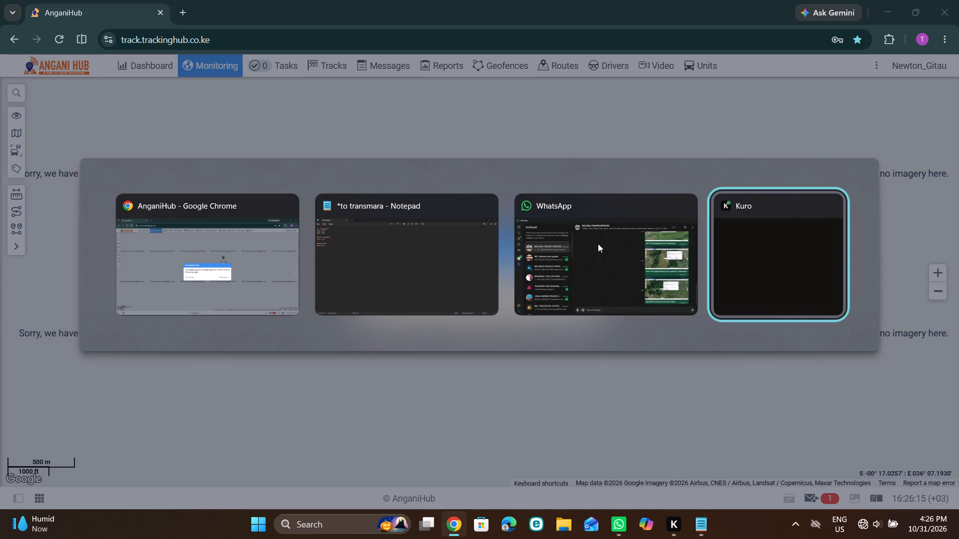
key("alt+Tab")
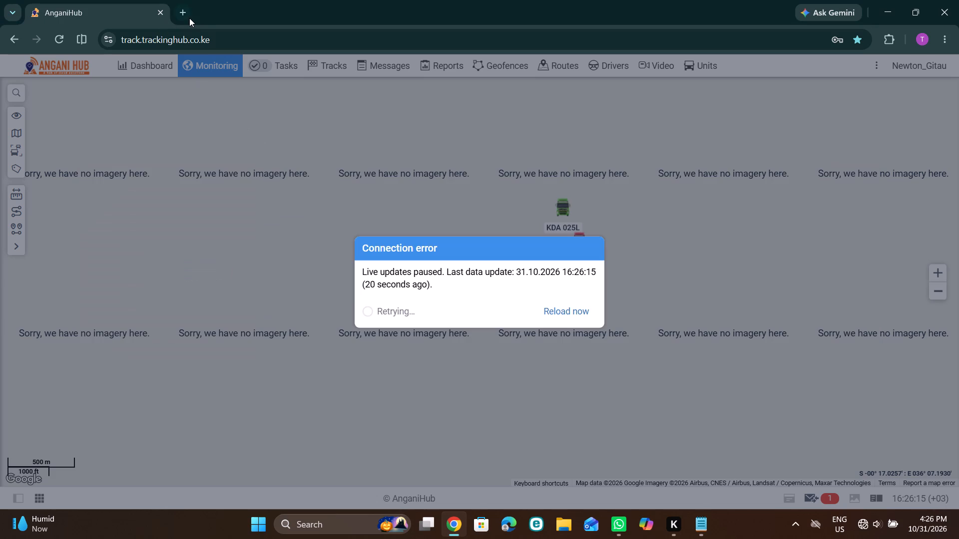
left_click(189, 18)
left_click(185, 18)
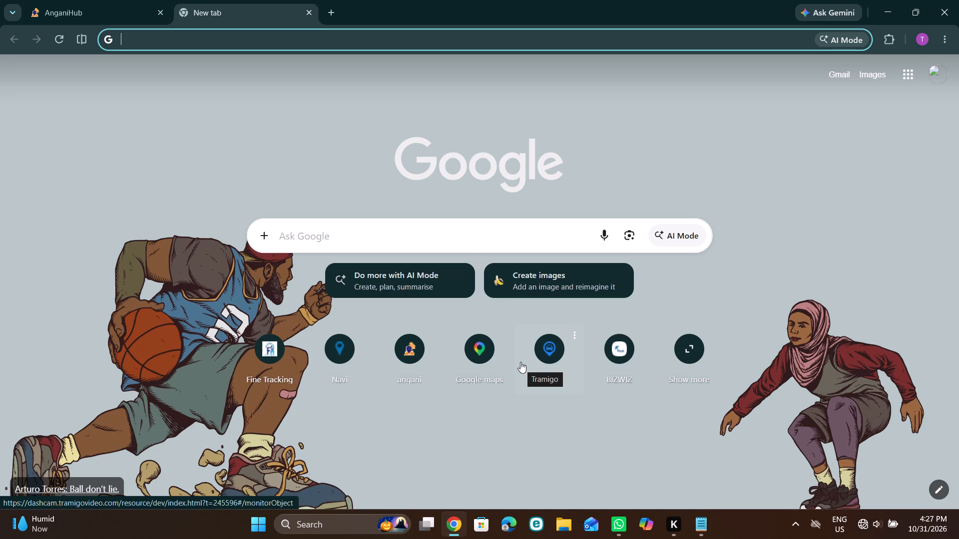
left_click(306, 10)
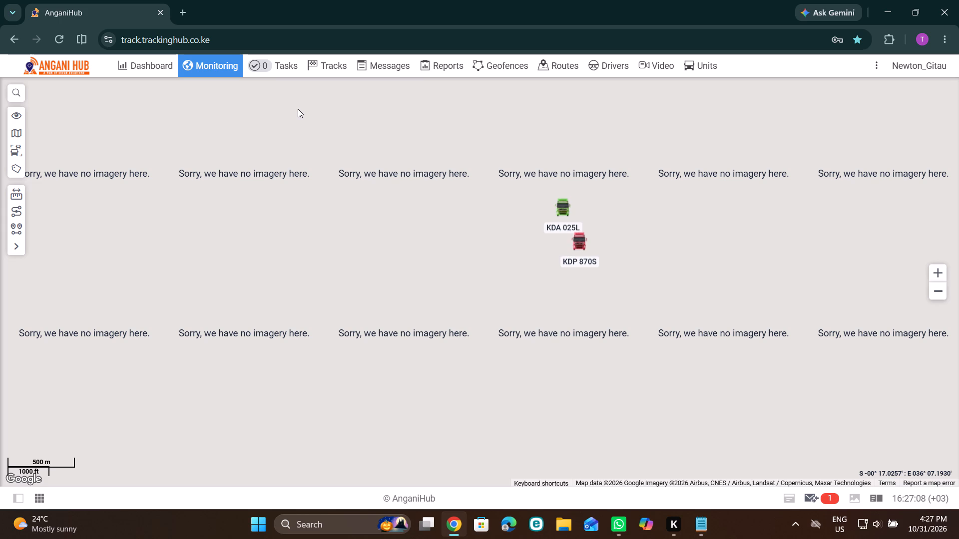
left_click_drag(530, 233, 530, 297)
scroll(530, 297, "up", 2)
scroll(530, 297, "down", 2)
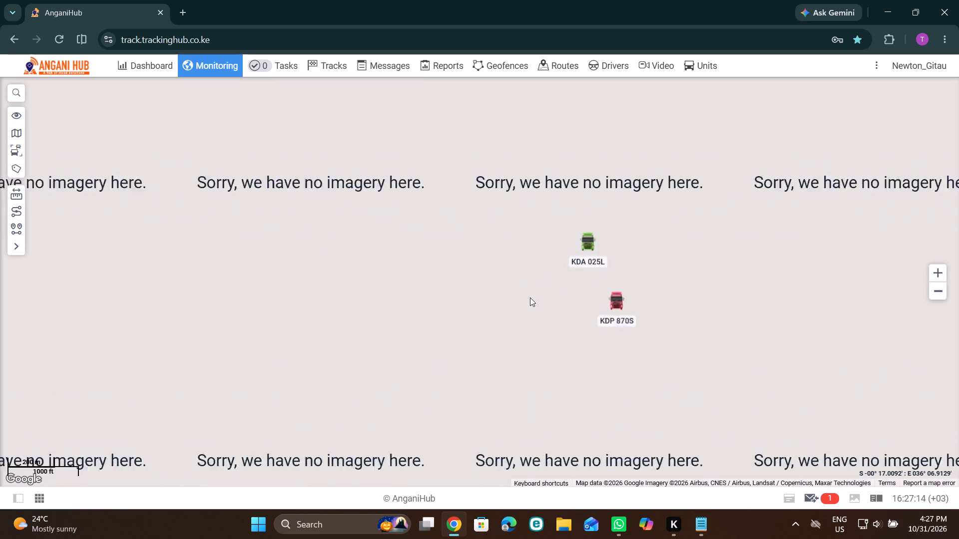
scroll(530, 297, "down", 3)
left_click(562, 294)
scroll(558, 309, "up", 3)
left_click_drag(343, 274, 516, 319)
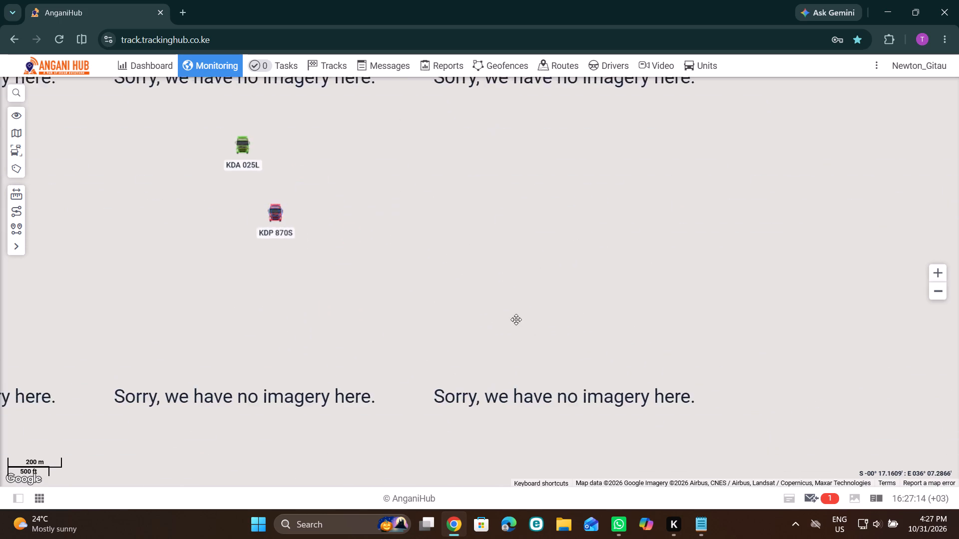
left_click_drag(516, 319, 682, 346)
scroll(639, 320, "down", 3)
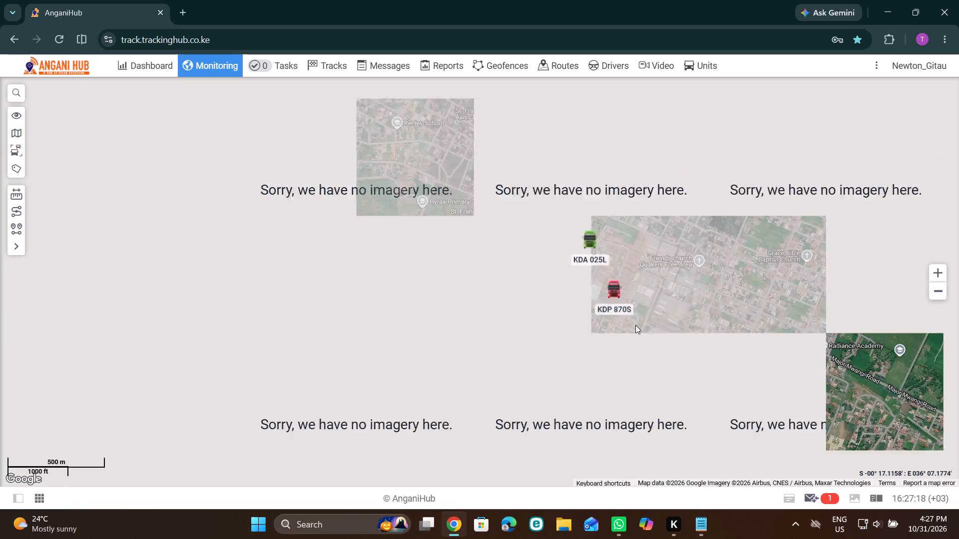
scroll(627, 300, "up", 3)
key("alt+Tab")
key("alt+Tab")
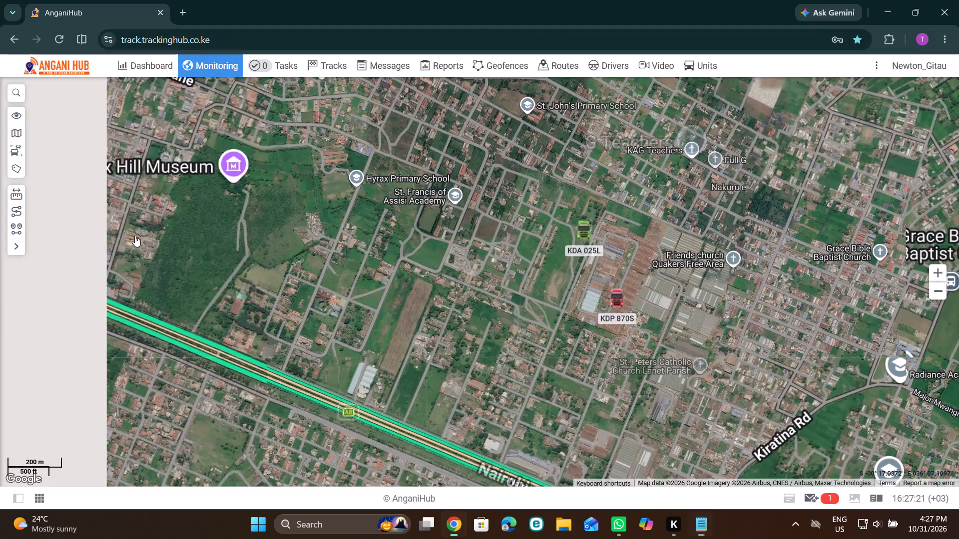
key("alt+Tab")
key("Return")
key("Return")
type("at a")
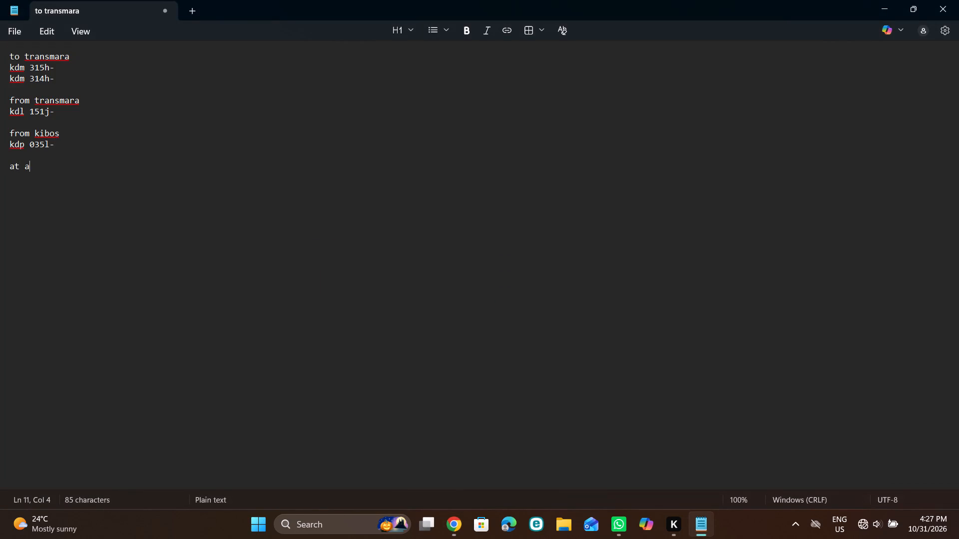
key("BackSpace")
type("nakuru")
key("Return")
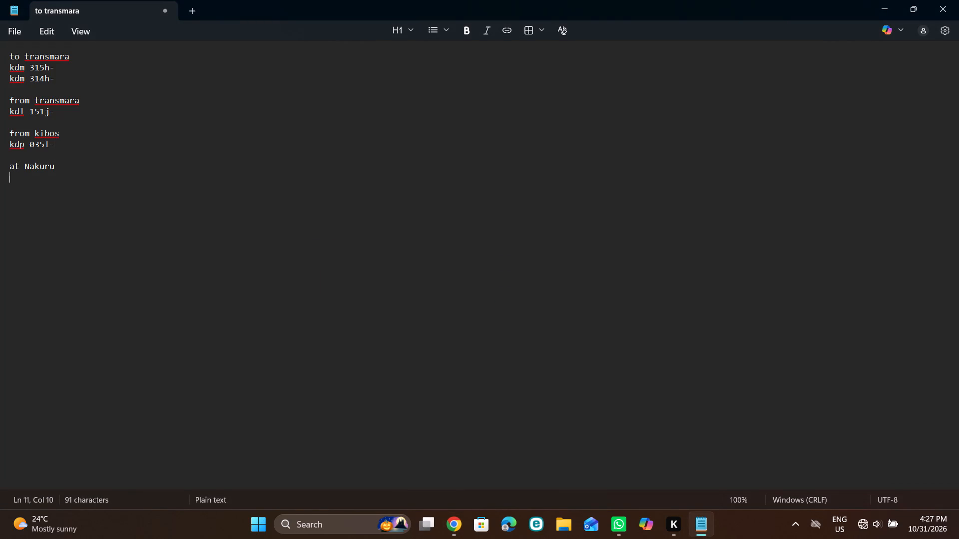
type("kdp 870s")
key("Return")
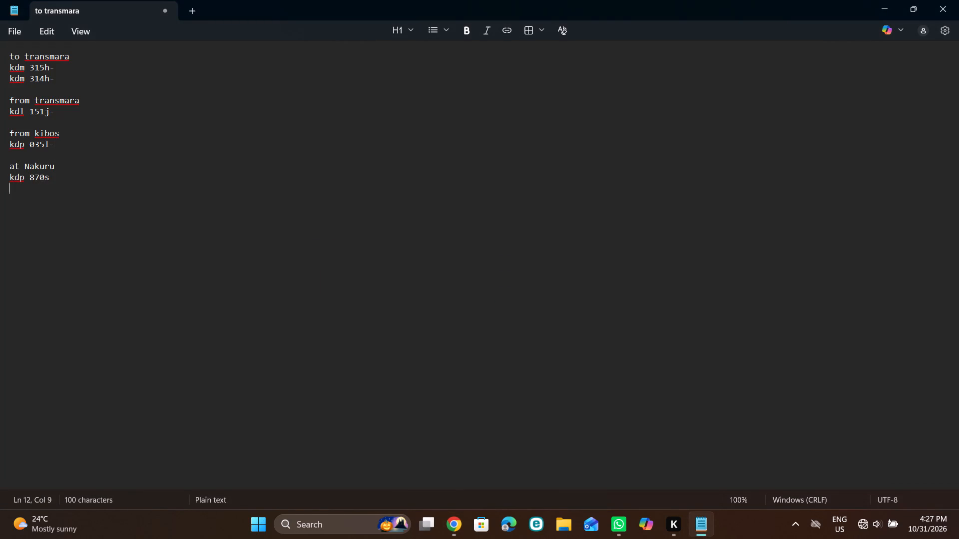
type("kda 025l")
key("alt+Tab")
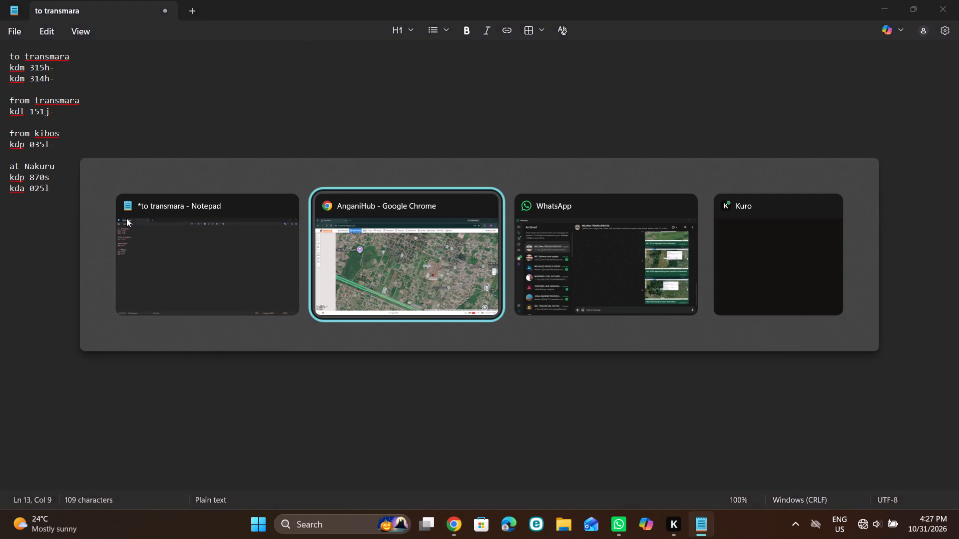
scroll(239, 321, "down", 11)
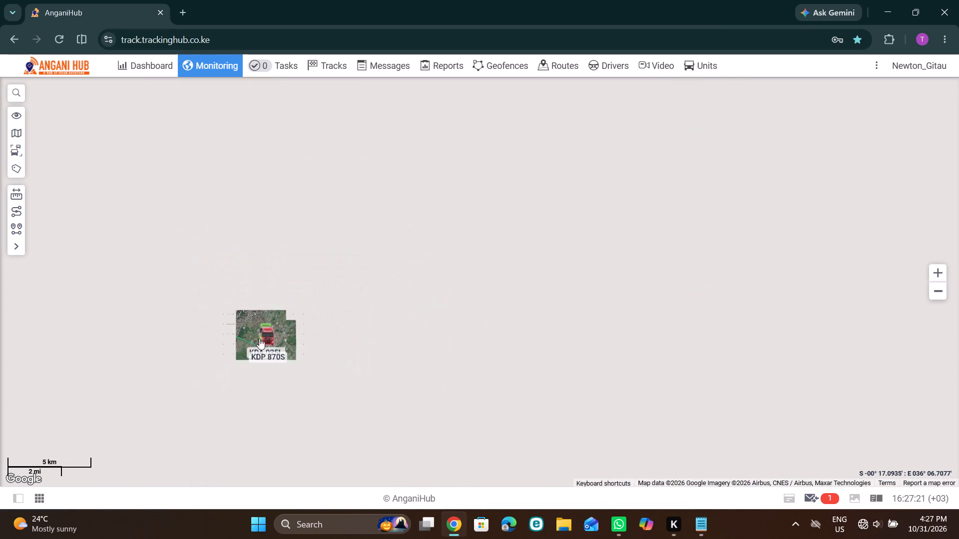
scroll(259, 338, "down", 1)
left_click_drag(313, 378, 378, 275)
scroll(381, 269, "down", 5)
left_click_drag(387, 396, 403, 320)
left_click_drag(438, 375, 431, 345)
left_click_drag(446, 332, 379, 421)
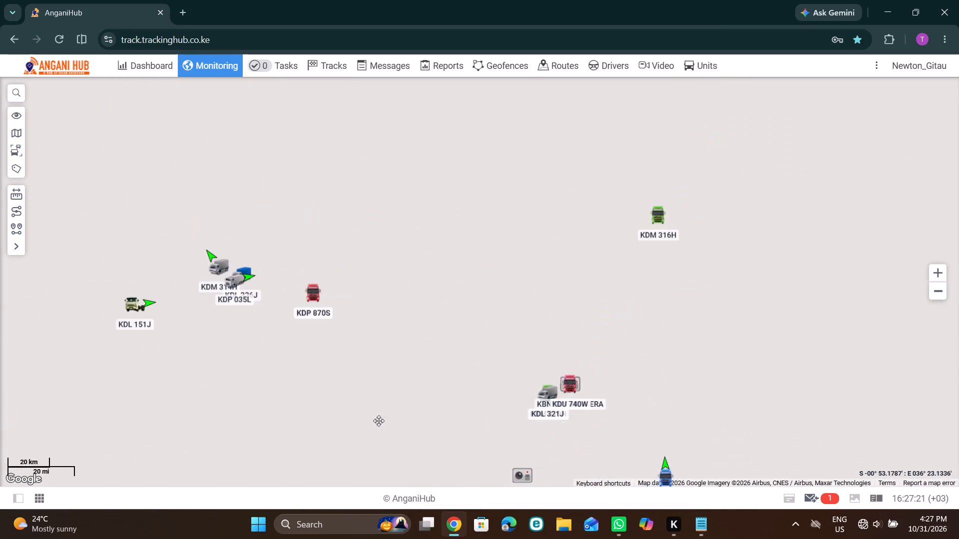
left_click_drag(379, 421, 377, 419)
scroll(420, 367, "down", 2)
left_click_drag(435, 410, 433, 317)
left_click_drag(430, 374, 424, 329)
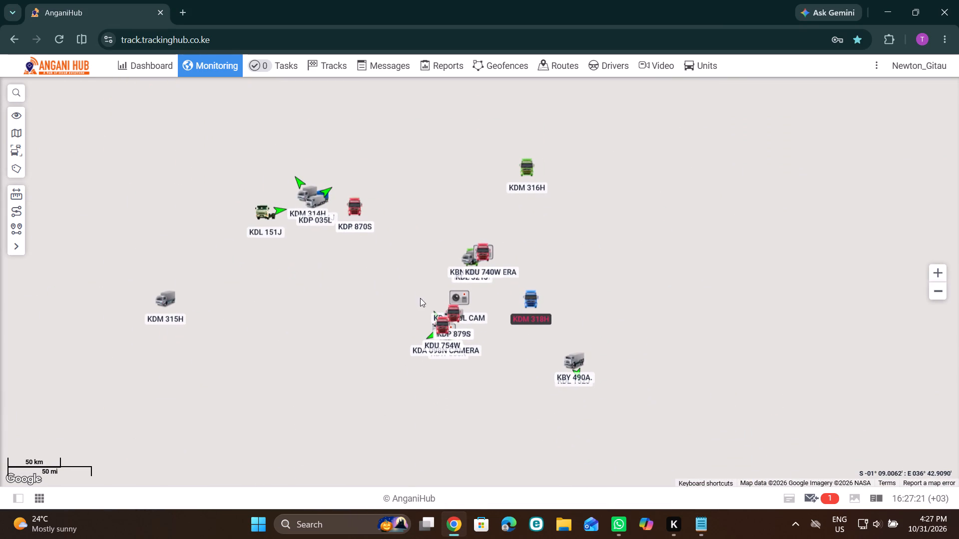
left_click(414, 287)
left_click_drag(414, 287, 414, 297)
left_click(528, 180)
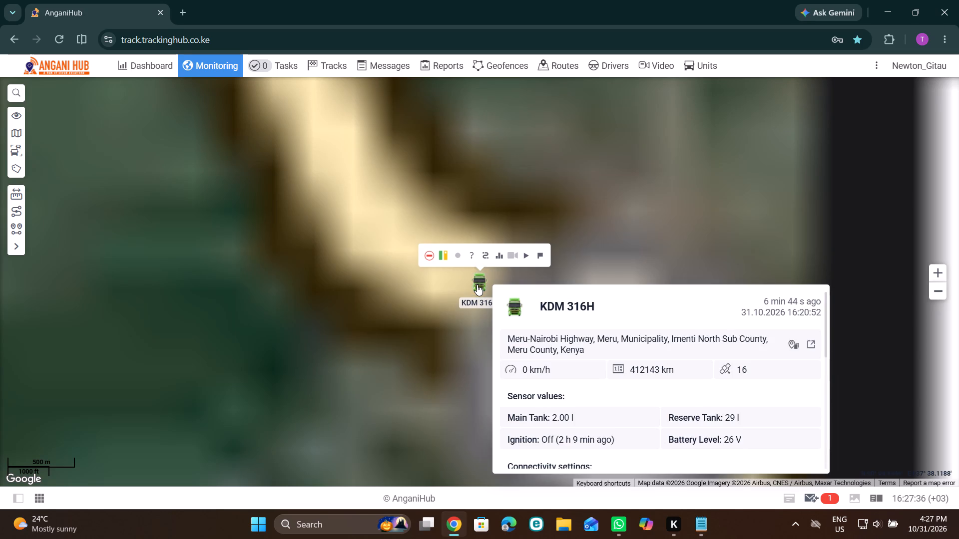
Switch to Notepad and add an "at meru" group with the entry "kdm 316h", separated from the Nakuru group by a blank line.
key("alt+Tab")
key("Return")
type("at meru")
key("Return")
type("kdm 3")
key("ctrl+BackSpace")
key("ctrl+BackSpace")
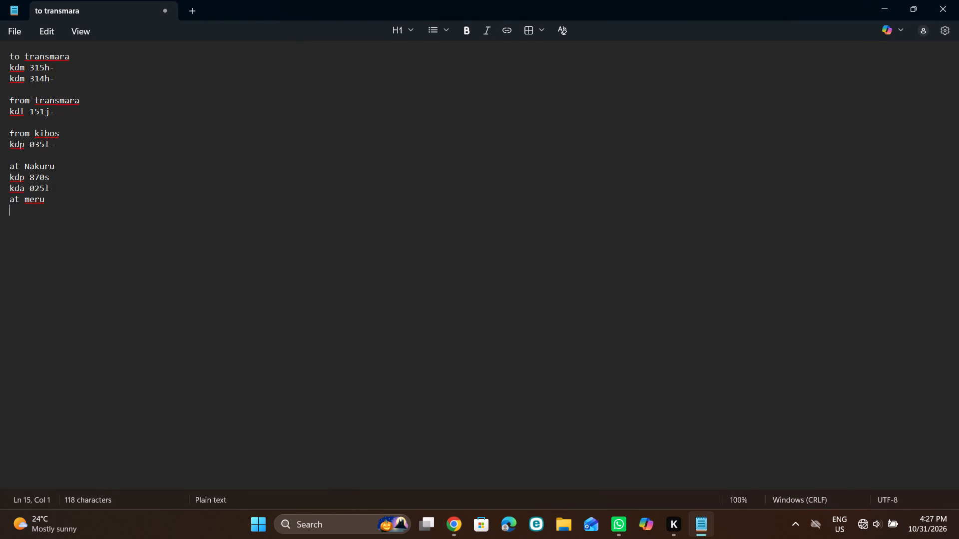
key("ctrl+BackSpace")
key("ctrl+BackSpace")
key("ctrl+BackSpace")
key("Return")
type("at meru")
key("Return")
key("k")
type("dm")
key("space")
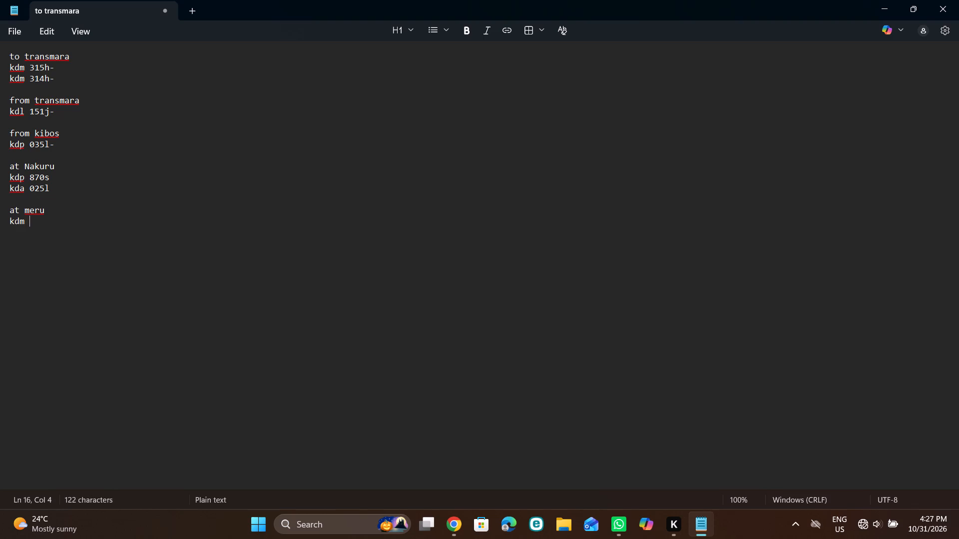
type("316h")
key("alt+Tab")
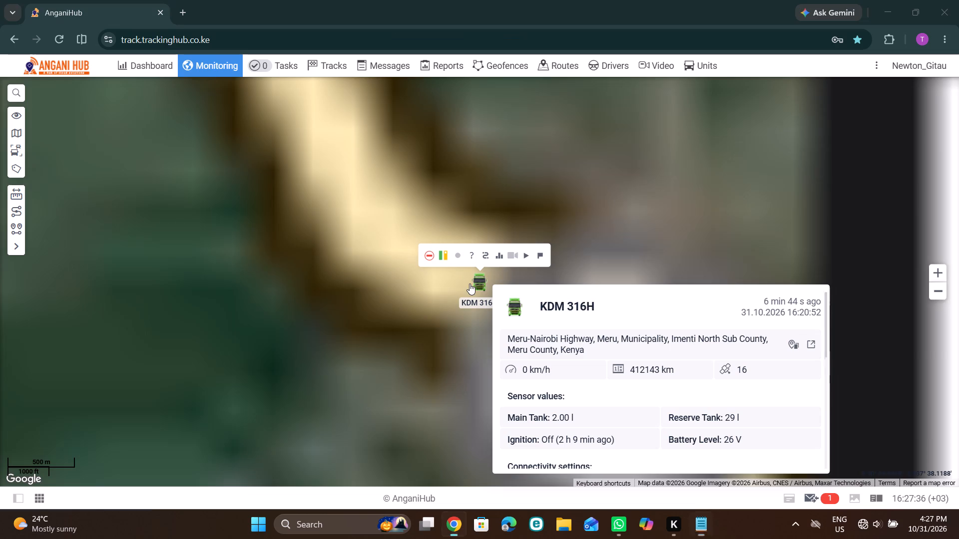
scroll(470, 283, "down", 12)
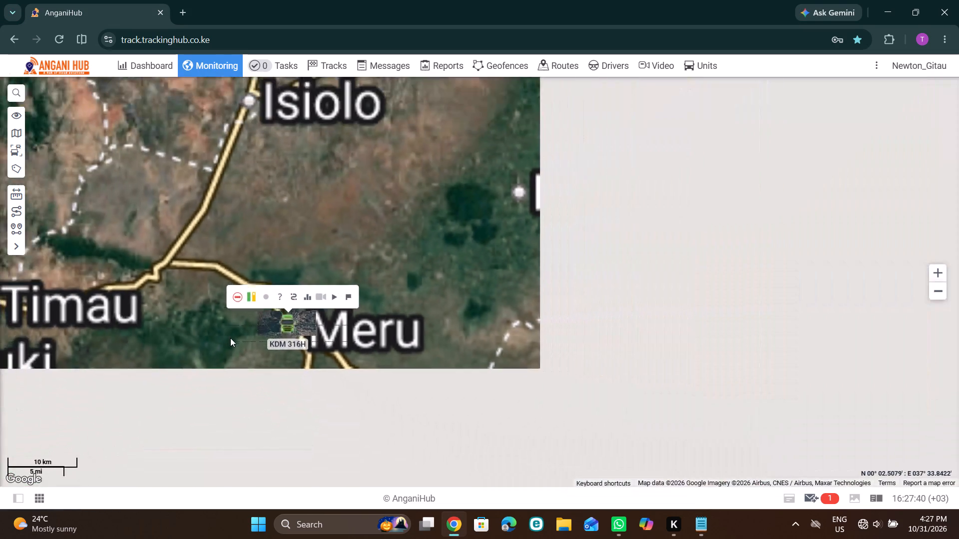
scroll(238, 237, "up", 1)
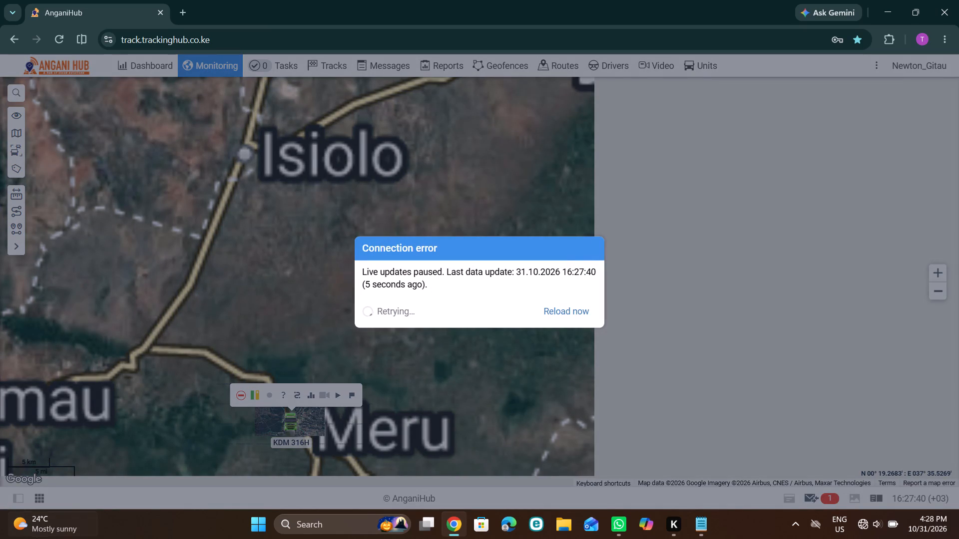
scroll(50, 437, "up", 2)
scroll(105, 251, "down", 8)
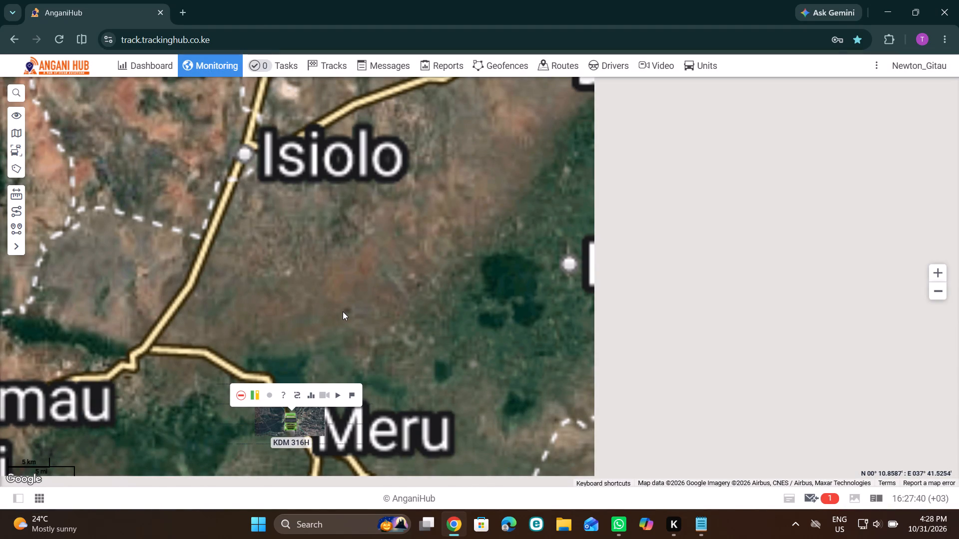
scroll(290, 369, "down", 1)
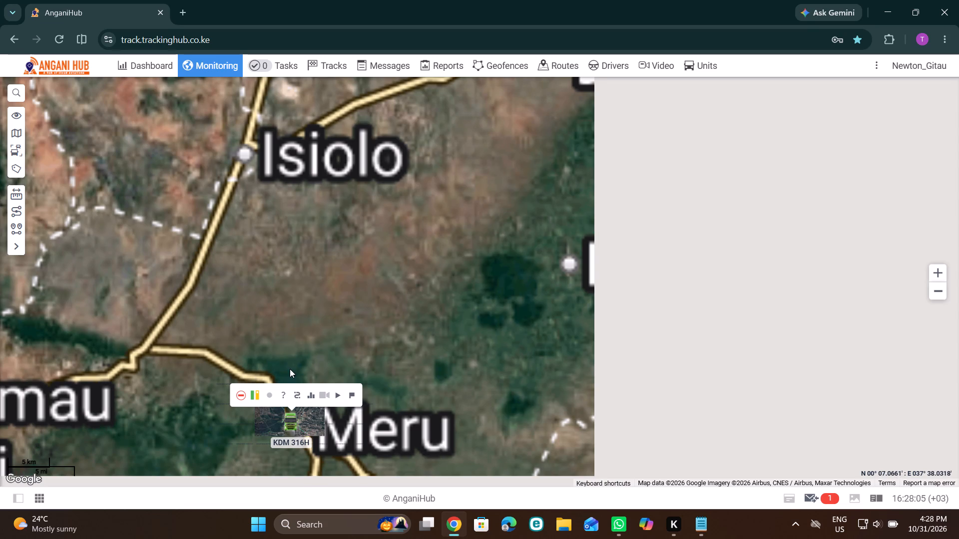
scroll(290, 369, "down", 12)
left_click_drag(173, 430, 223, 371)
left_click_drag(212, 420, 228, 372)
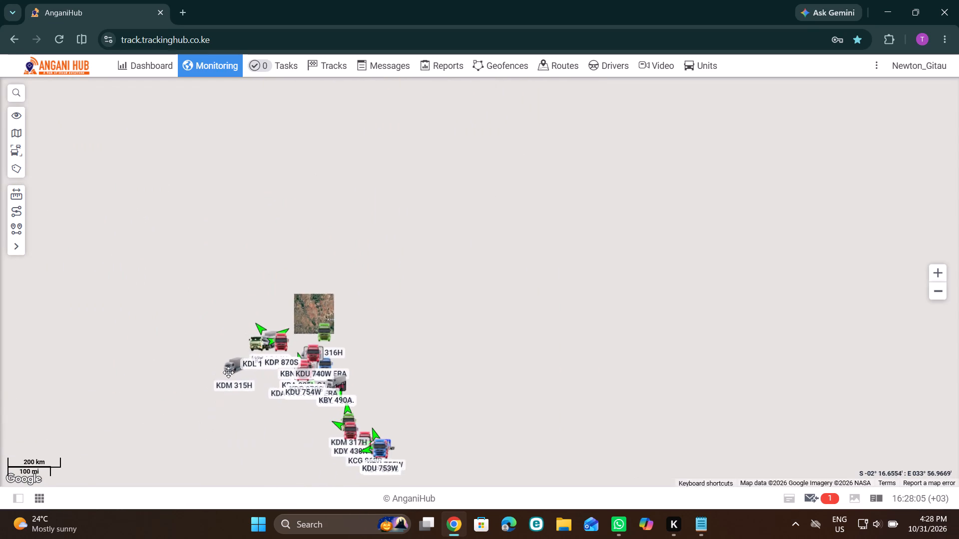
left_click_drag(228, 372, 234, 364)
scroll(316, 339, "up", 5)
left_click_drag(332, 265, 337, 334)
scroll(302, 273, "up", 2)
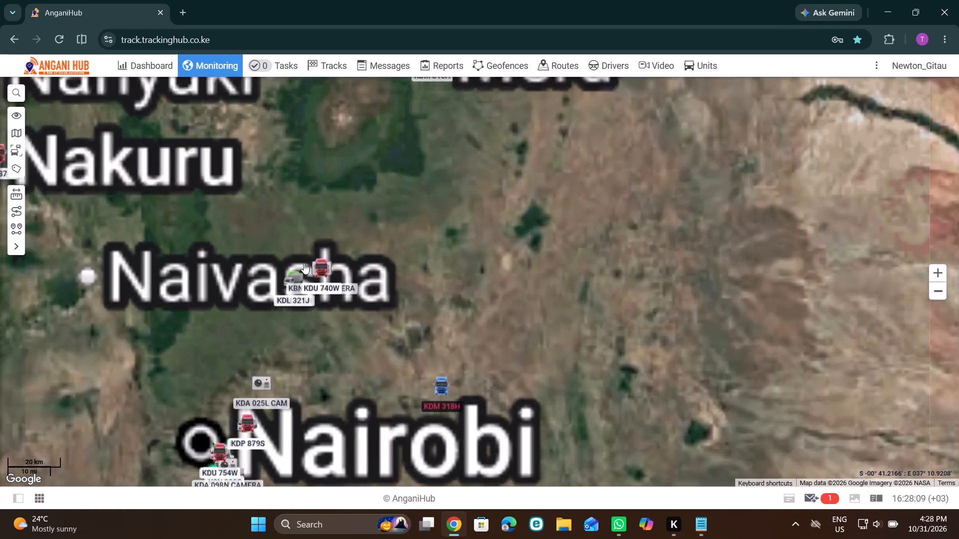
scroll(304, 263, "up", 10)
left_click(346, 336)
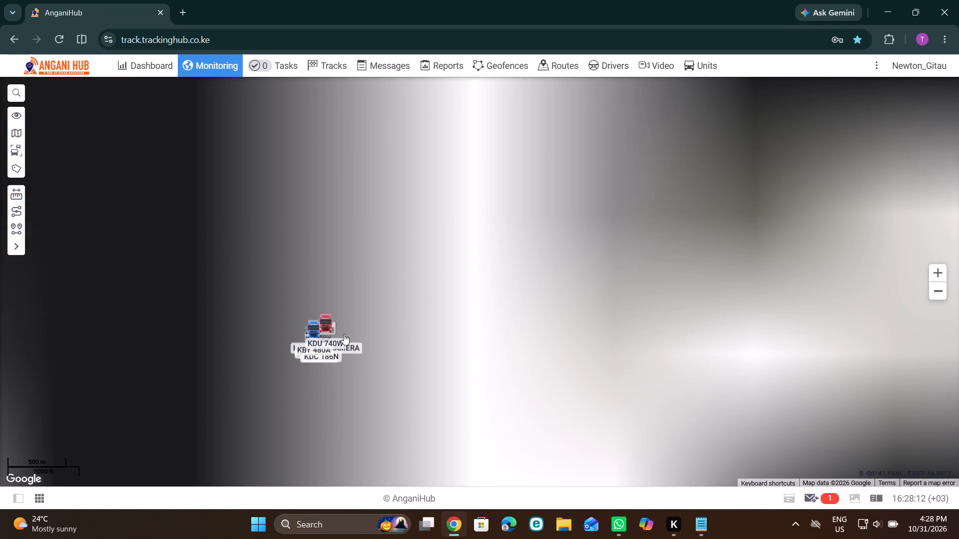
scroll(325, 328, "up", 5)
key("alt+Tab")
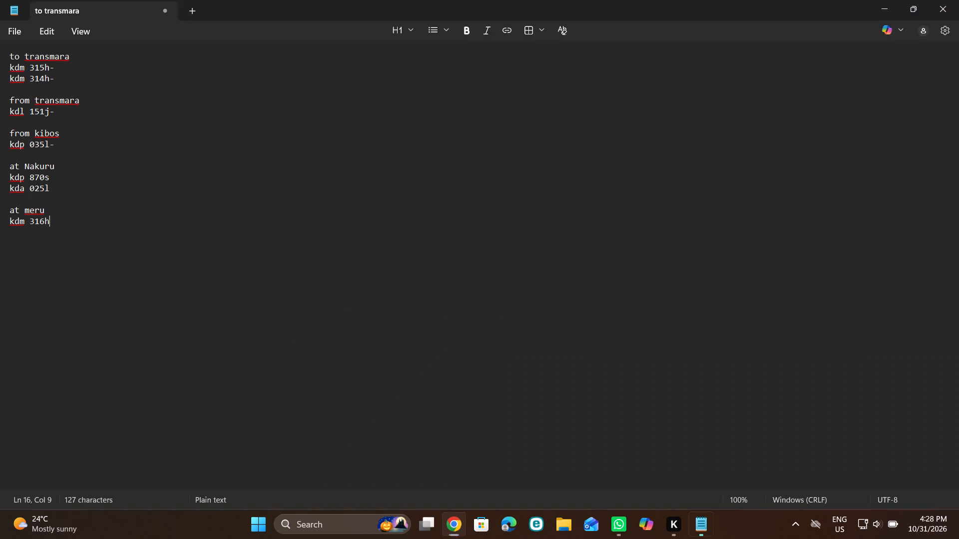
key("Return")
key("Return")
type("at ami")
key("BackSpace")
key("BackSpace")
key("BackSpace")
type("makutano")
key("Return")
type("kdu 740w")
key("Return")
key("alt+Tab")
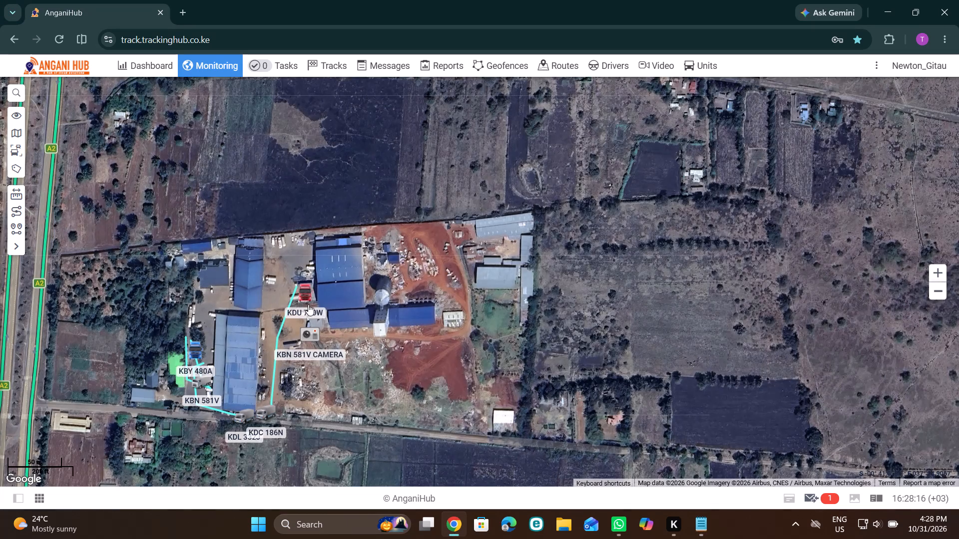
left_click(308, 295)
left_click(431, 414)
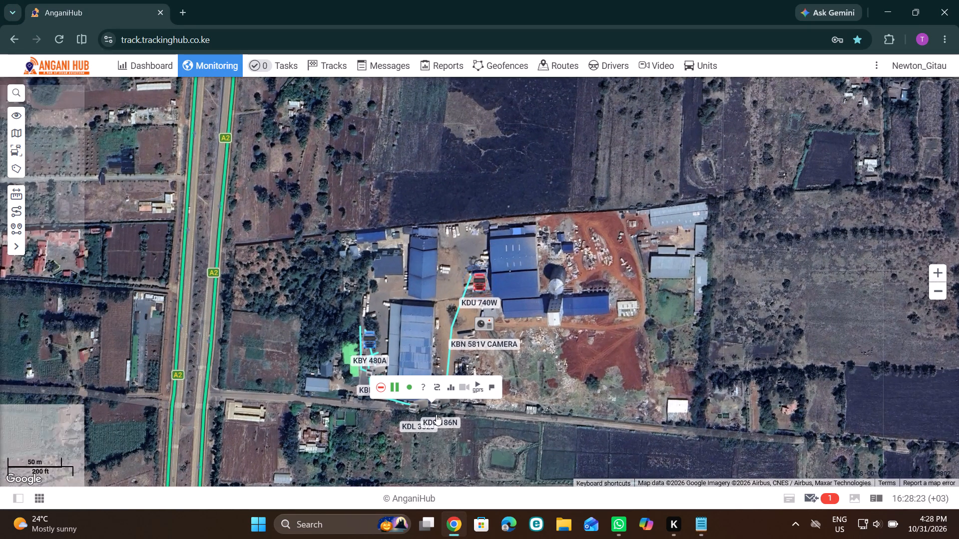
key("alt+Tab")
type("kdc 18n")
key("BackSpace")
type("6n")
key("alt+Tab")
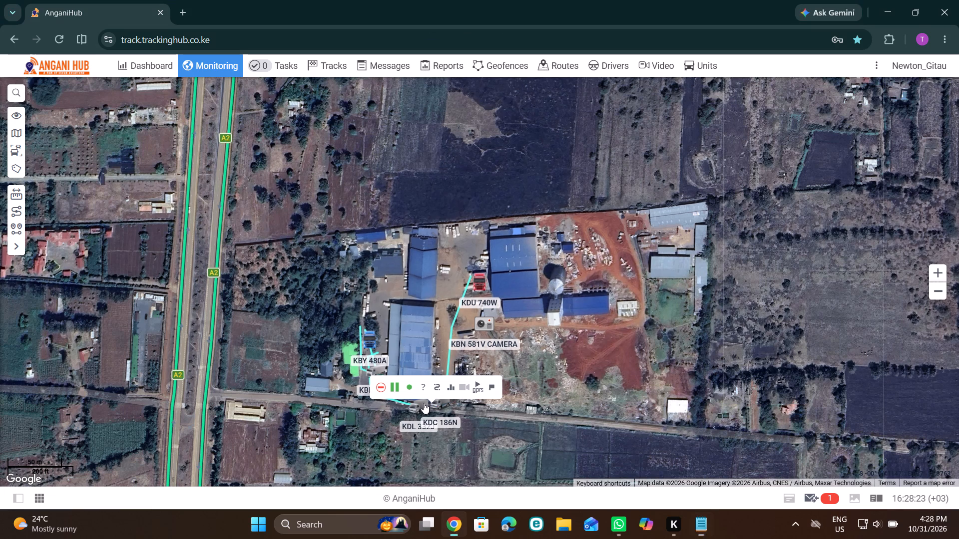
left_click(422, 405)
key("alt+Tab")
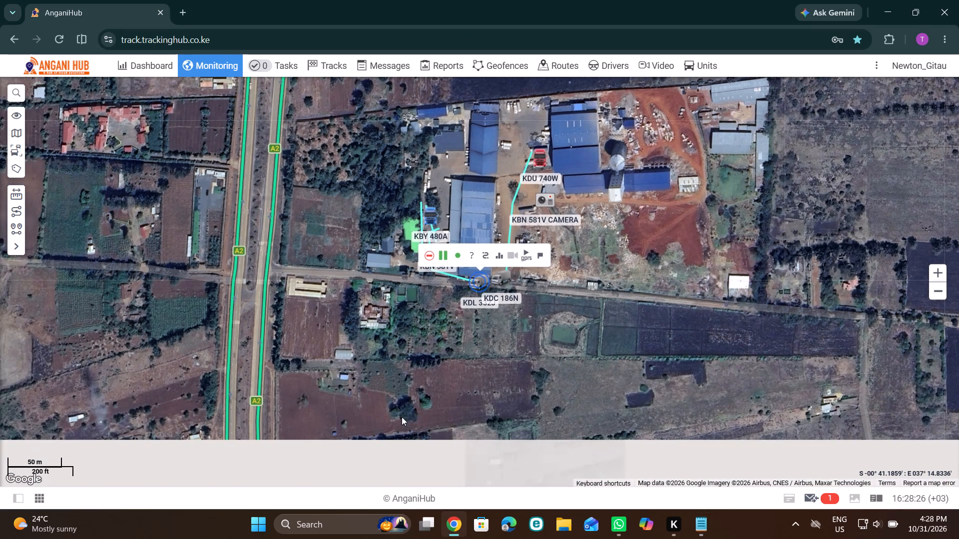
key("Return")
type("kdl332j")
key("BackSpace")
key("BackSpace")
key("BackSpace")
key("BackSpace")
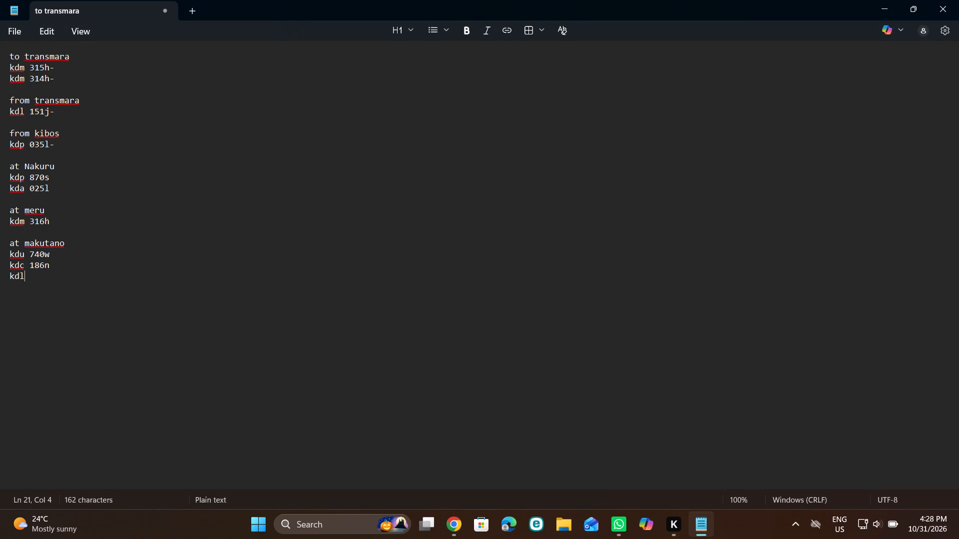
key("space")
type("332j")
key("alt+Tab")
left_click(437, 291)
left_click(435, 270)
left_click(435, 258)
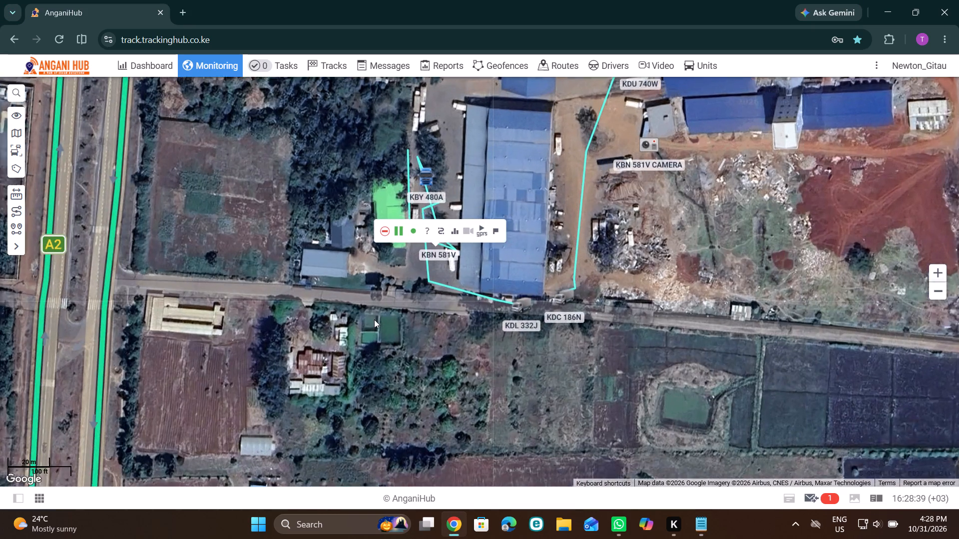
key("alt+Tab")
key("Return")
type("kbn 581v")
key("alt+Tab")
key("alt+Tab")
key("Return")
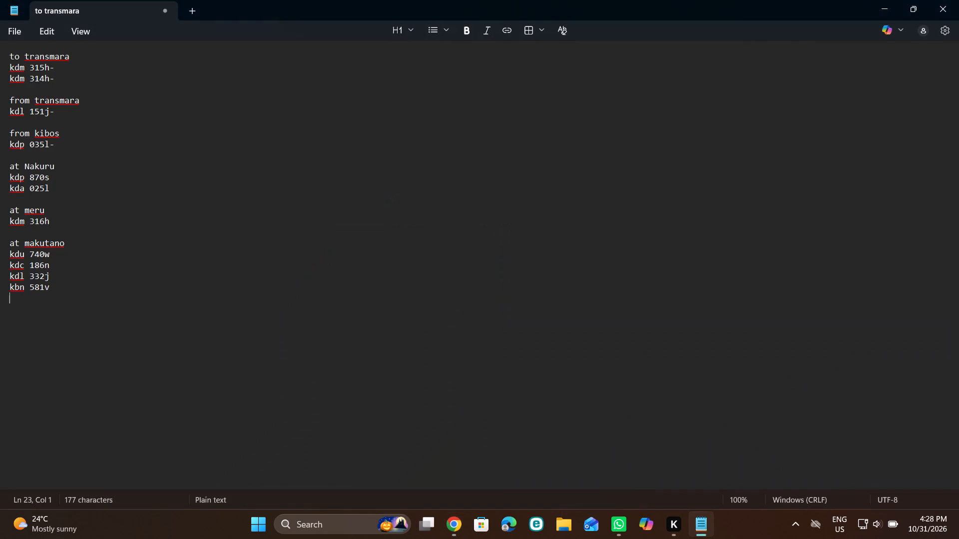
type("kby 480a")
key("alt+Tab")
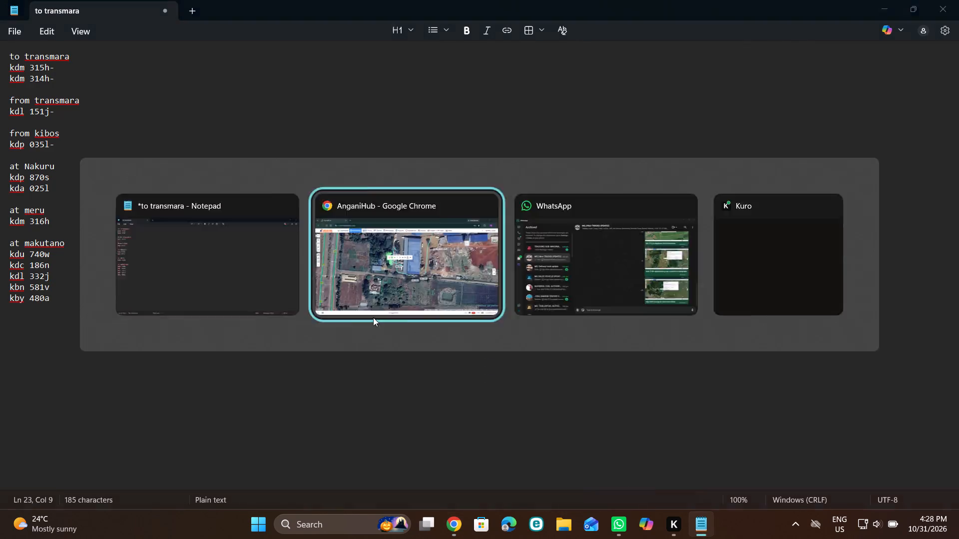
left_click(416, 161)
scroll(401, 220, "down", 3)
scroll(353, 243, "down", 7)
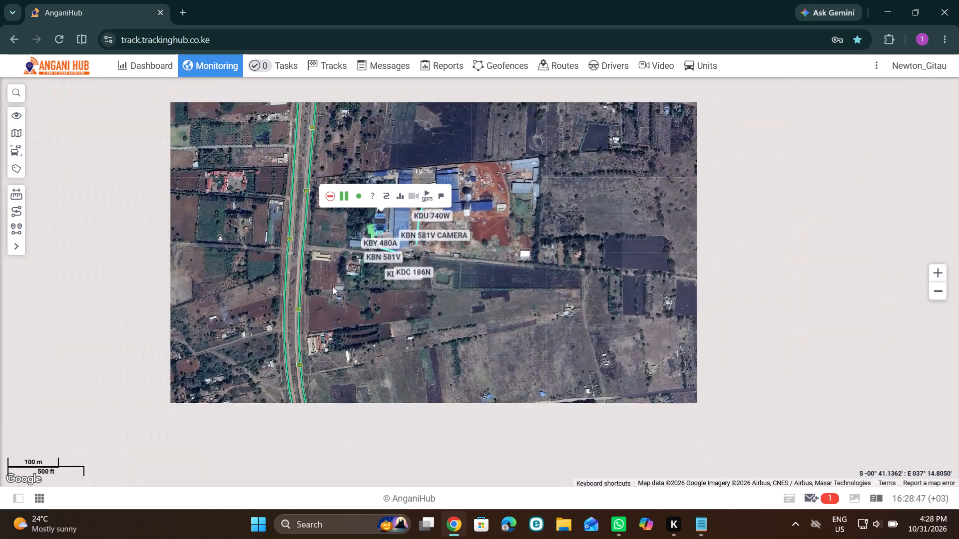
scroll(333, 286, "down", 15)
left_click_drag(307, 373, 323, 330)
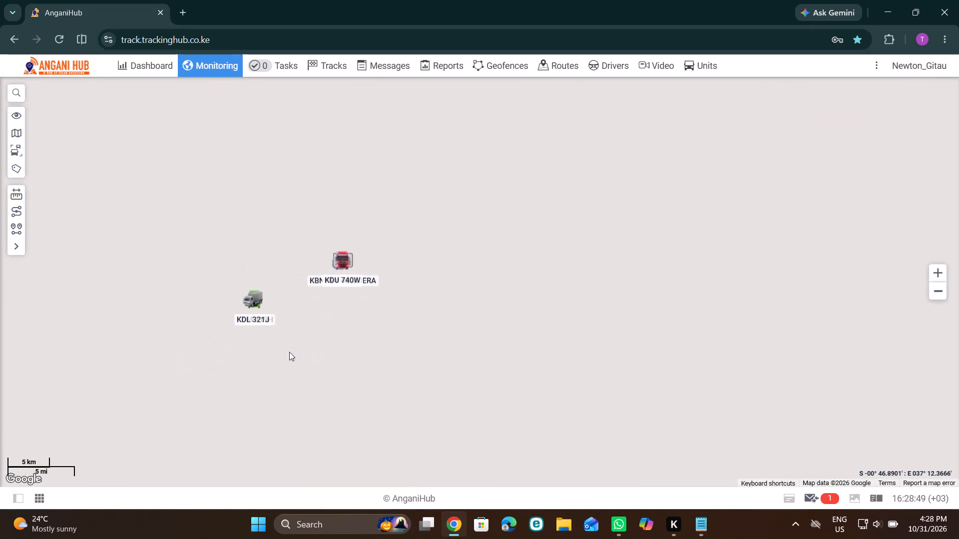
left_click_drag(289, 352, 329, 315)
scroll(289, 279, "up", 11)
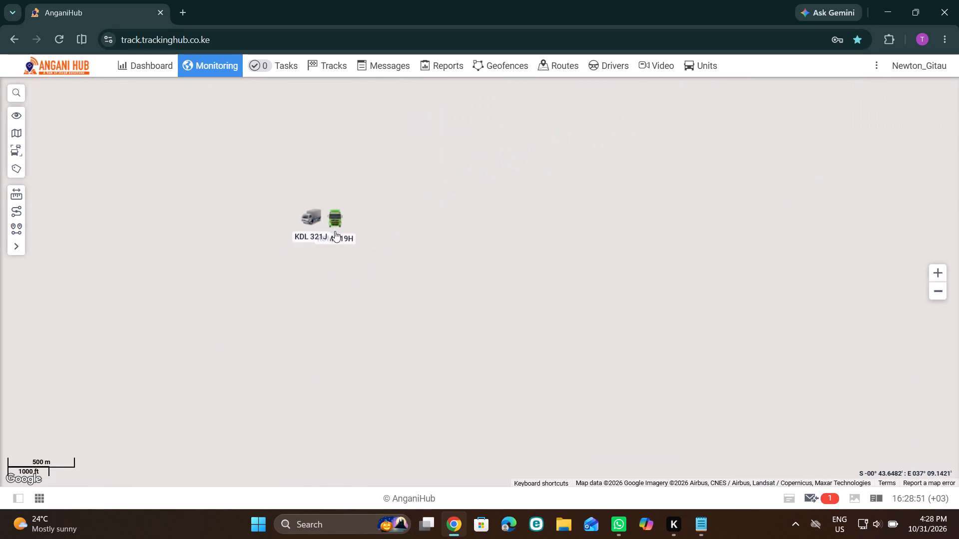
left_click(335, 231)
scroll(328, 246, "up", 2)
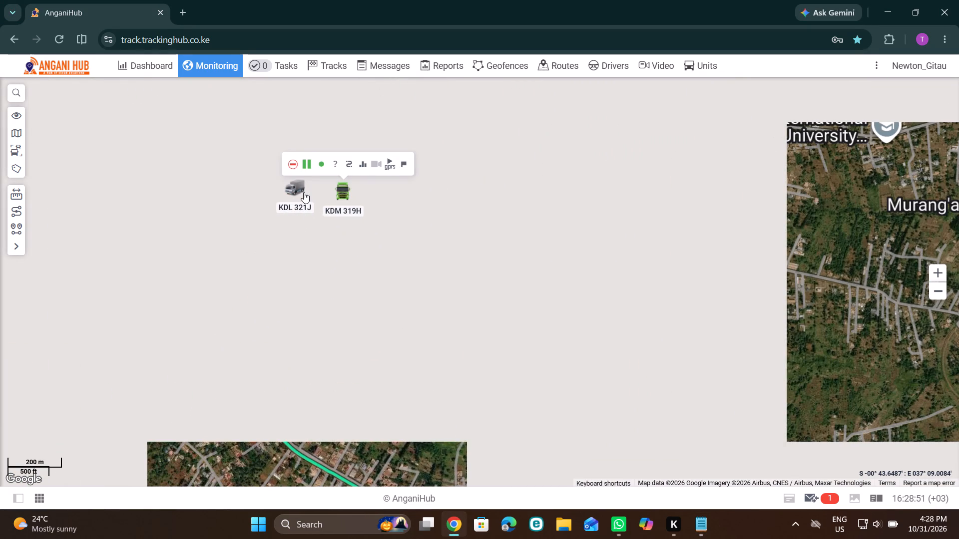
left_click(304, 192)
key("alt+Tab")
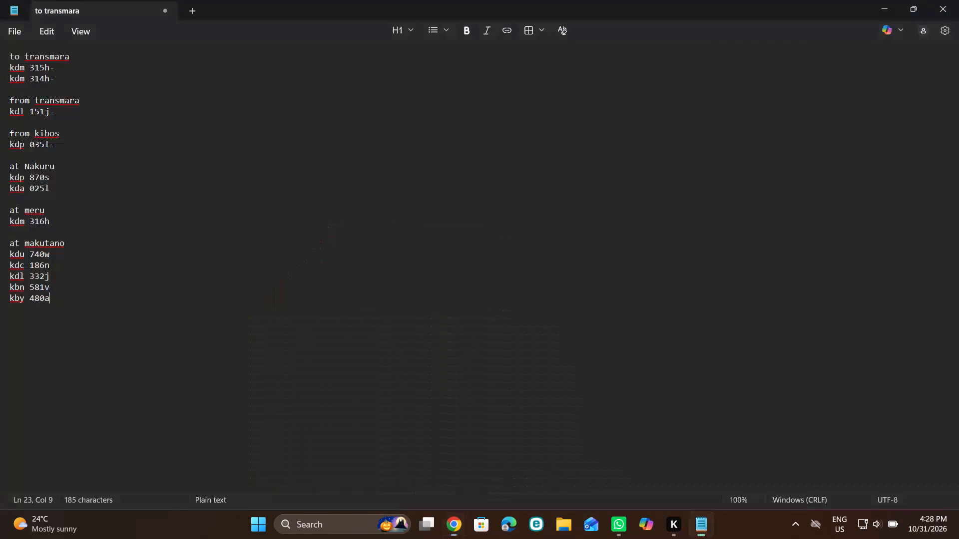
key("Return")
key("Return")
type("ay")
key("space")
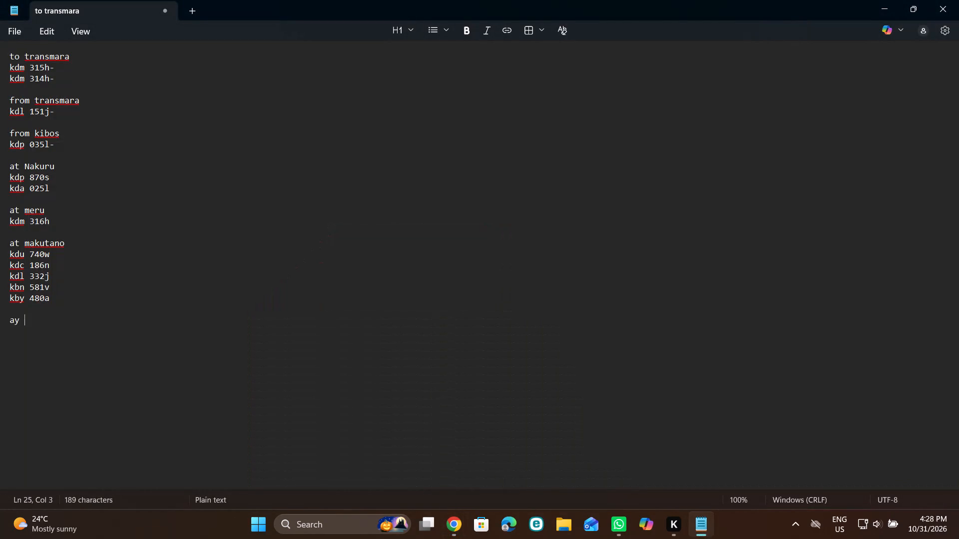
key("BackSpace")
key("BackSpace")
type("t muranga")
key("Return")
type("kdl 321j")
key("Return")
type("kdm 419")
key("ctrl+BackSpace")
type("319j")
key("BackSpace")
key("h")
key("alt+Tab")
scroll(257, 287, "down", 6)
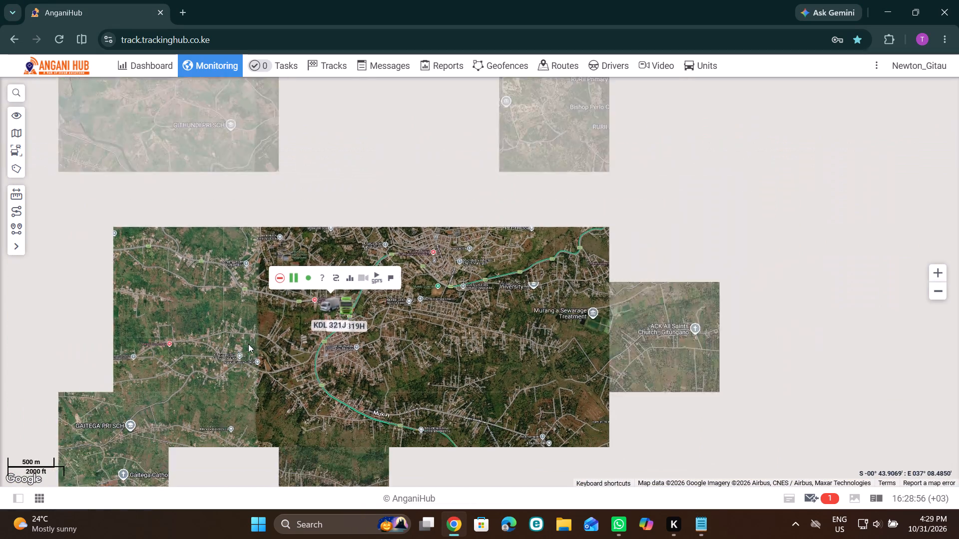
scroll(248, 344, "down", 17)
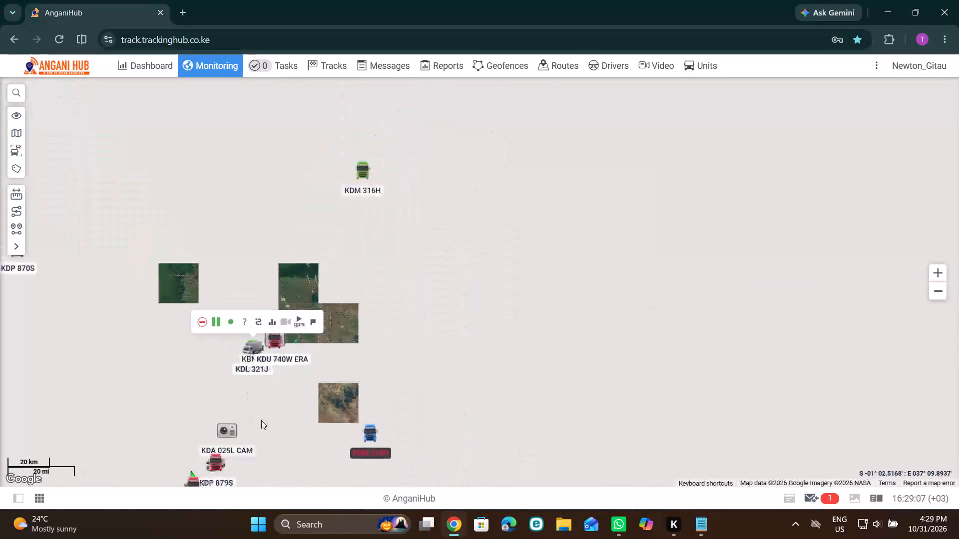
left_click_drag(261, 420, 280, 324)
scroll(387, 346, "up", 8)
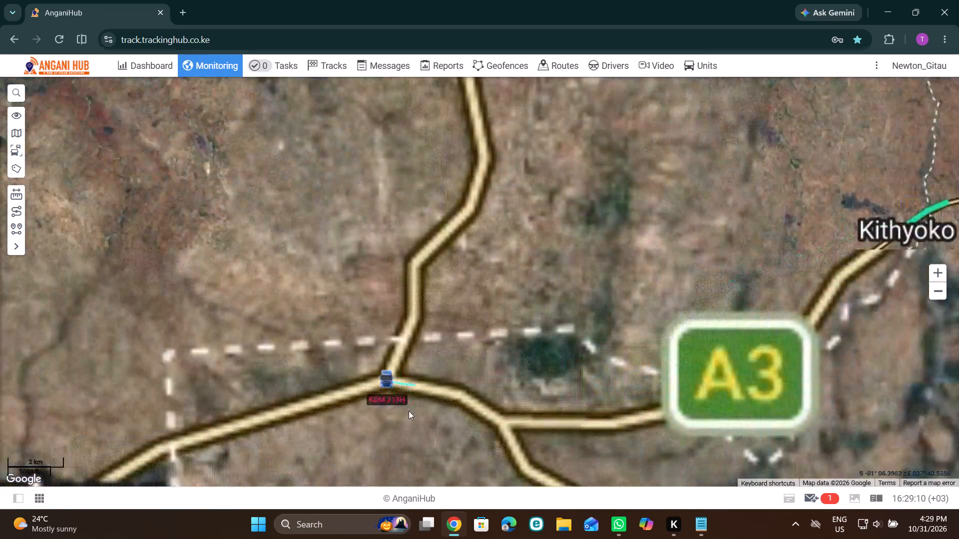
scroll(409, 411, "up", 1)
left_click(366, 357)
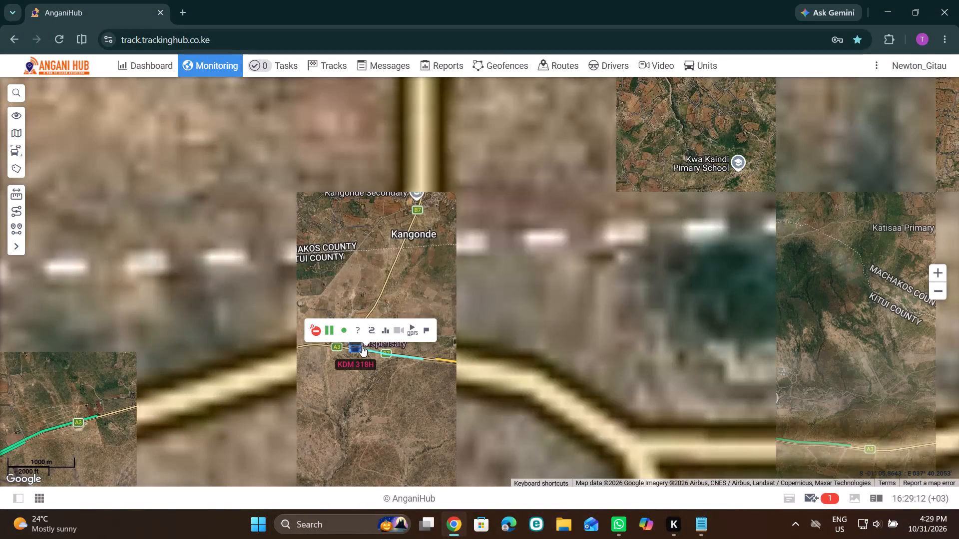
scroll(362, 346, "up", 6)
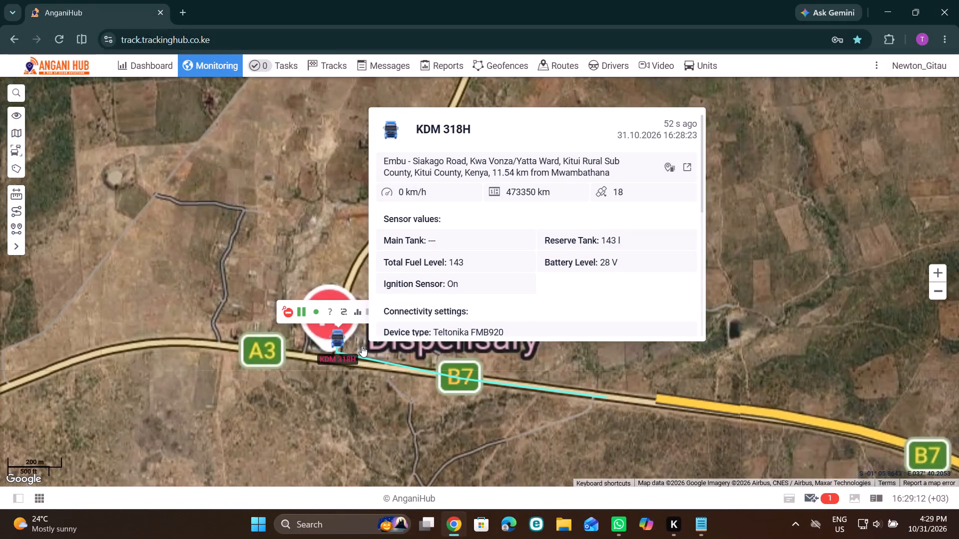
key("shift+super+s")
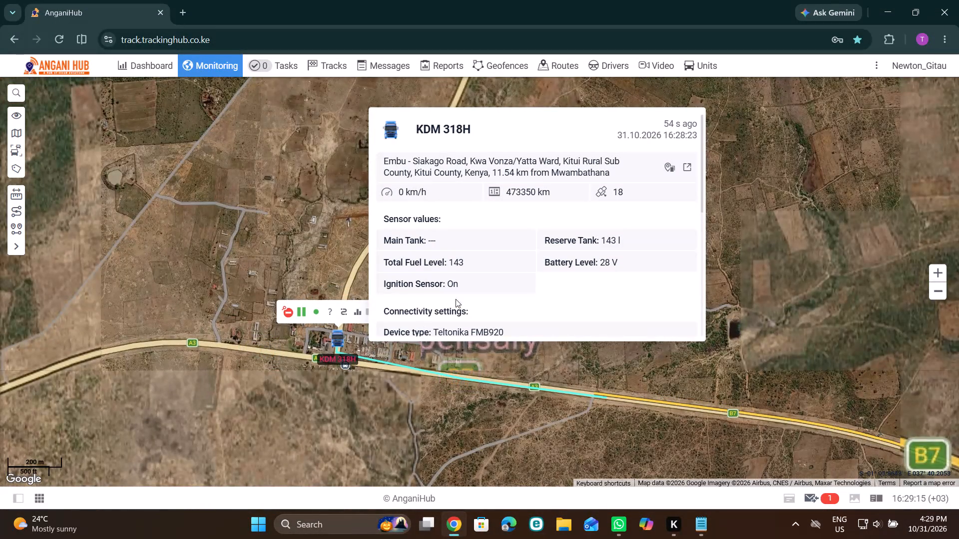
triple_click(491, 250)
left_click(491, 250)
key("alt+Tab")
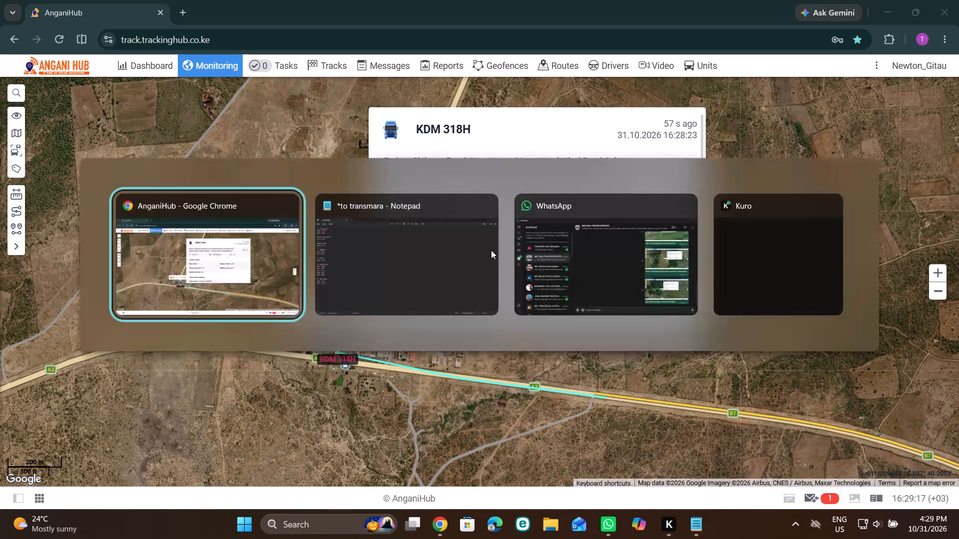
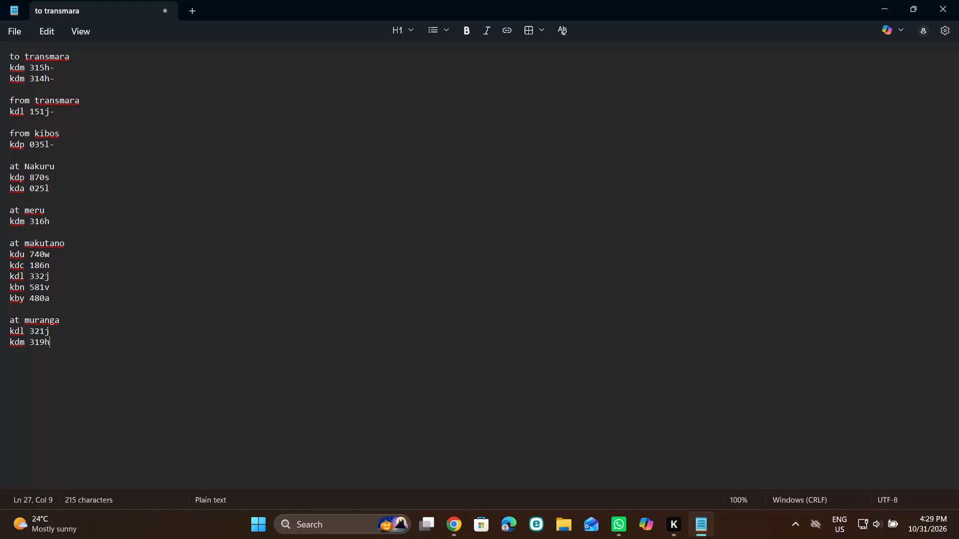
left_click(72, 139)
key("Return")
key("Return")
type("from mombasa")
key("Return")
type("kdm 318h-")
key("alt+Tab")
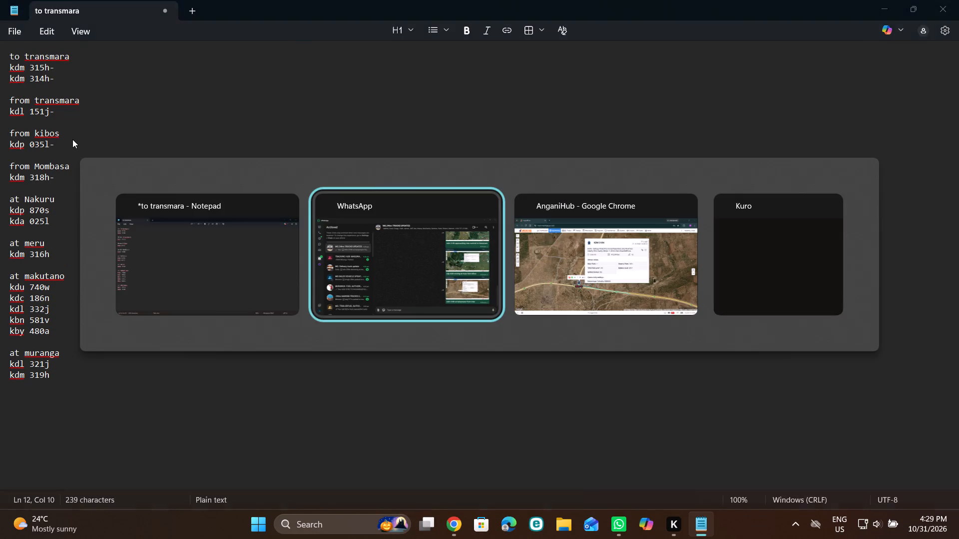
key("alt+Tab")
scroll(71, 180, "down", 5)
scroll(125, 239, "up", 1)
scroll(157, 237, "down", 2)
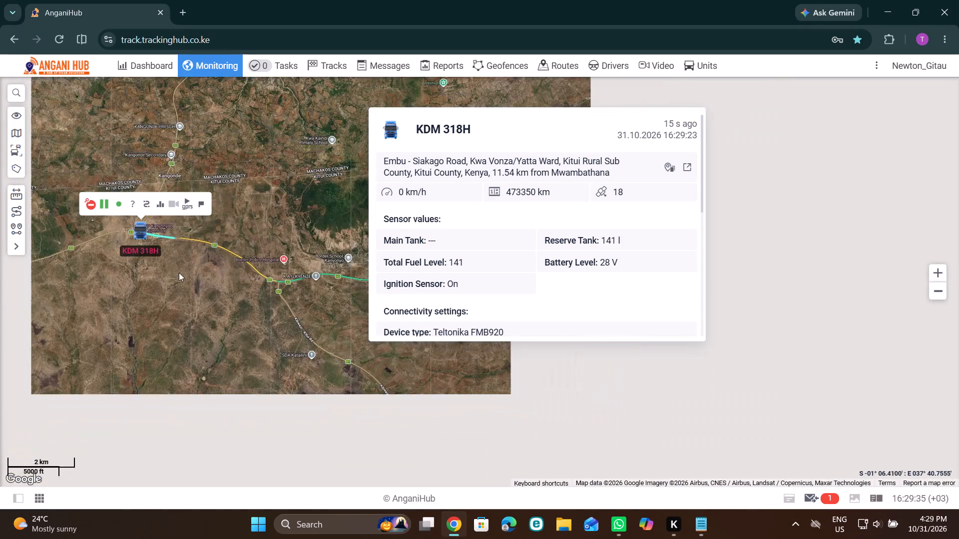
left_click_drag(159, 286, 246, 271)
left_click_drag(196, 274, 324, 291)
scroll(258, 289, "down", 6)
left_click_drag(172, 302, 232, 293)
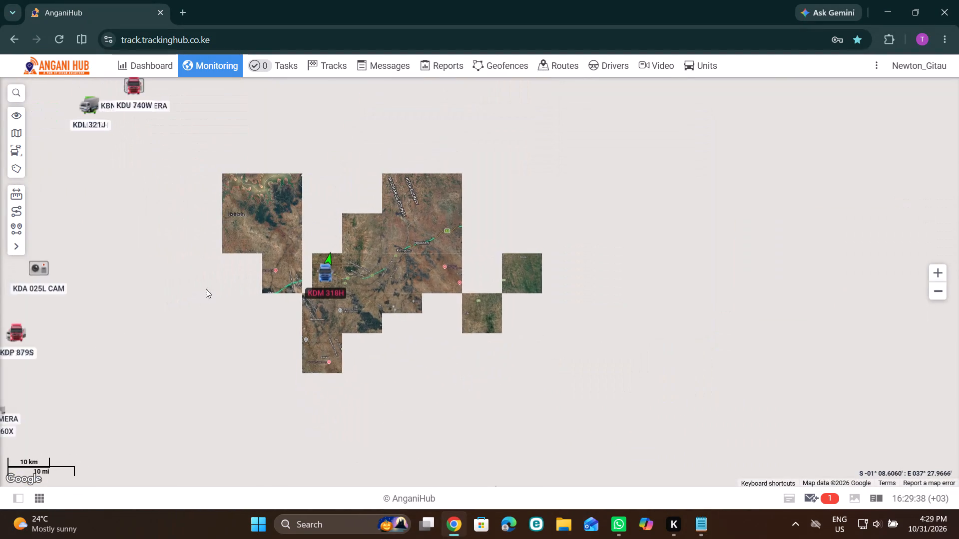
left_click_drag(182, 286, 253, 285)
left_click_drag(189, 275, 244, 282)
left_click_drag(198, 290, 226, 327)
scroll(160, 328, "up", 1)
left_click_drag(155, 398, 201, 353)
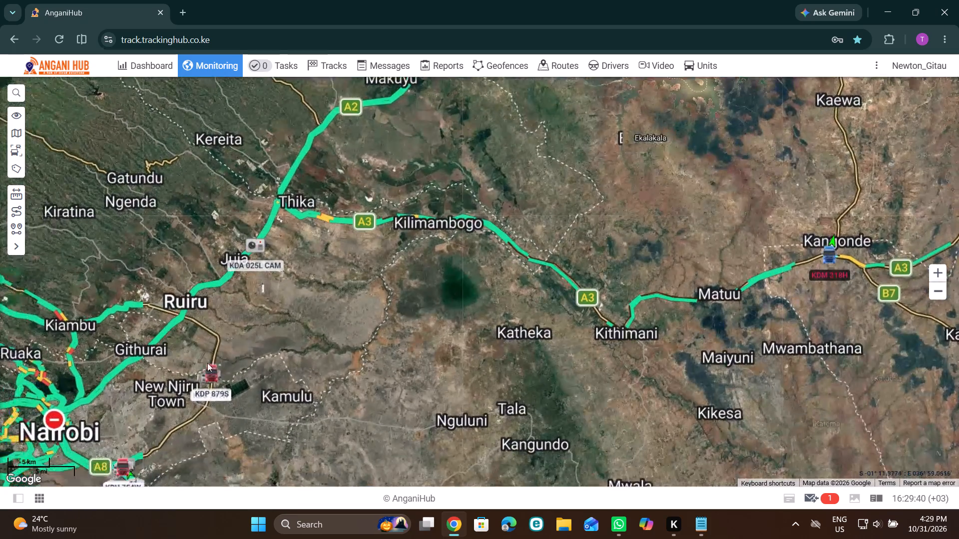
scroll(204, 376, "up", 9)
left_click(291, 268)
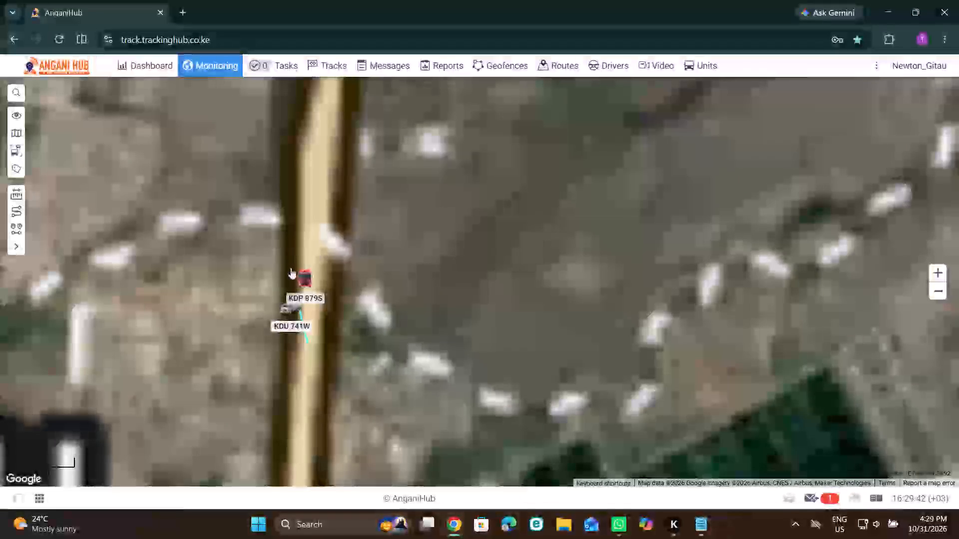
scroll(307, 282, "up", 5)
key("alt+Tab")
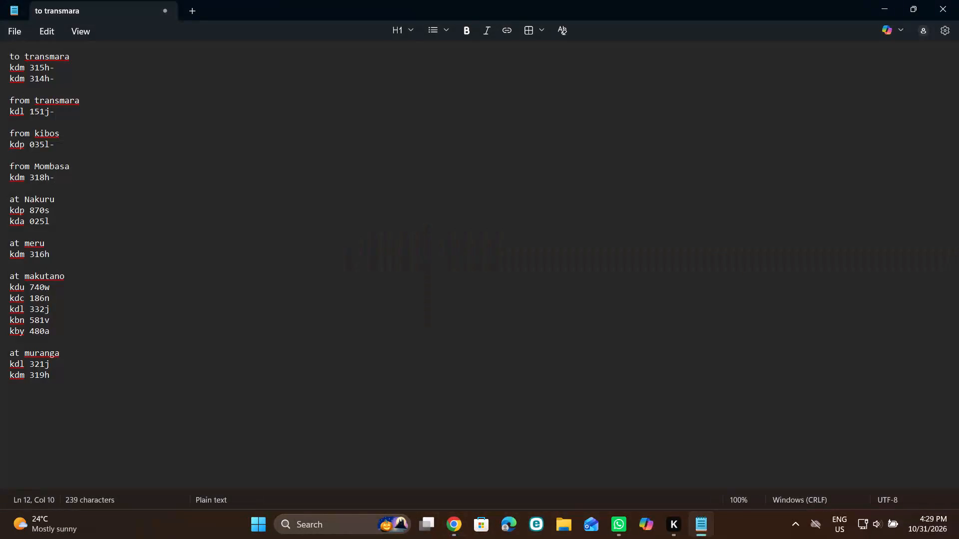
left_click(129, 379)
key("Return")
key("Return")
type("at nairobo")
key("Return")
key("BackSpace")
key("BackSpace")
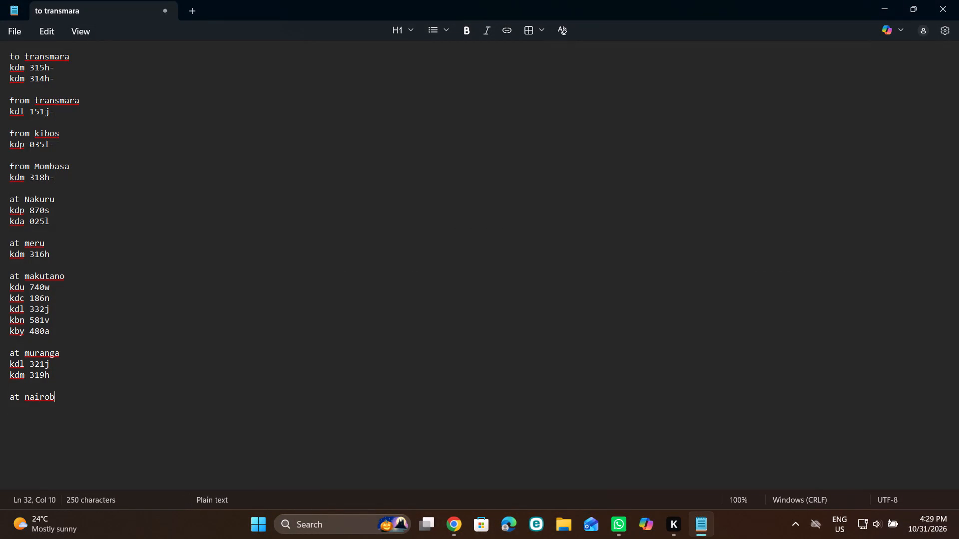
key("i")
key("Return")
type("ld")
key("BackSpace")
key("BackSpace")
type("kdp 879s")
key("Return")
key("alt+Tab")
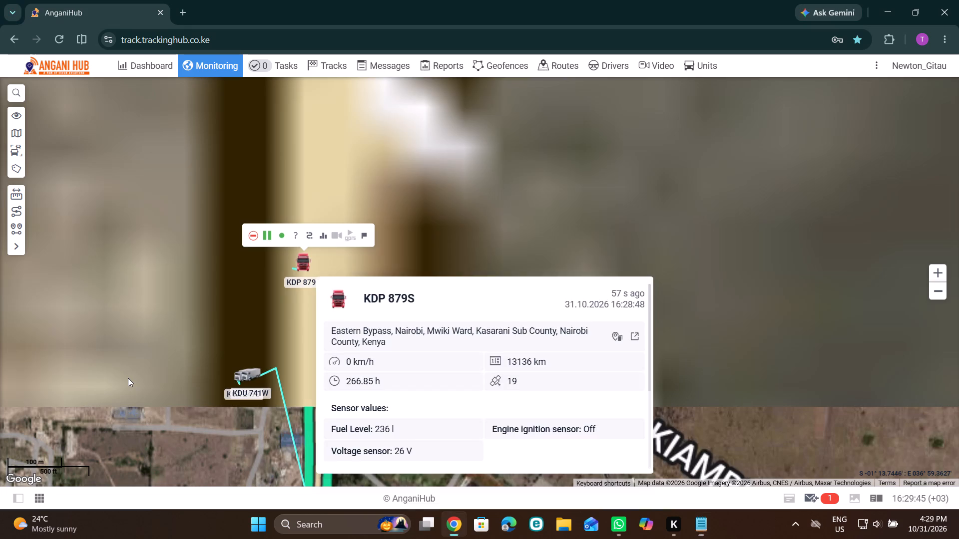
scroll(263, 394, "up", 2)
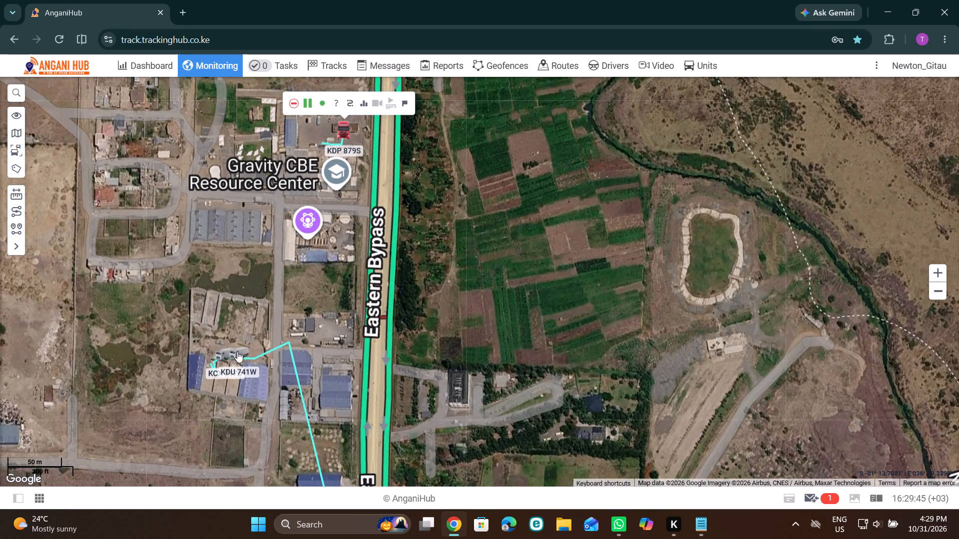
left_click(237, 351)
scroll(219, 385, "up", 2)
left_click(463, 265)
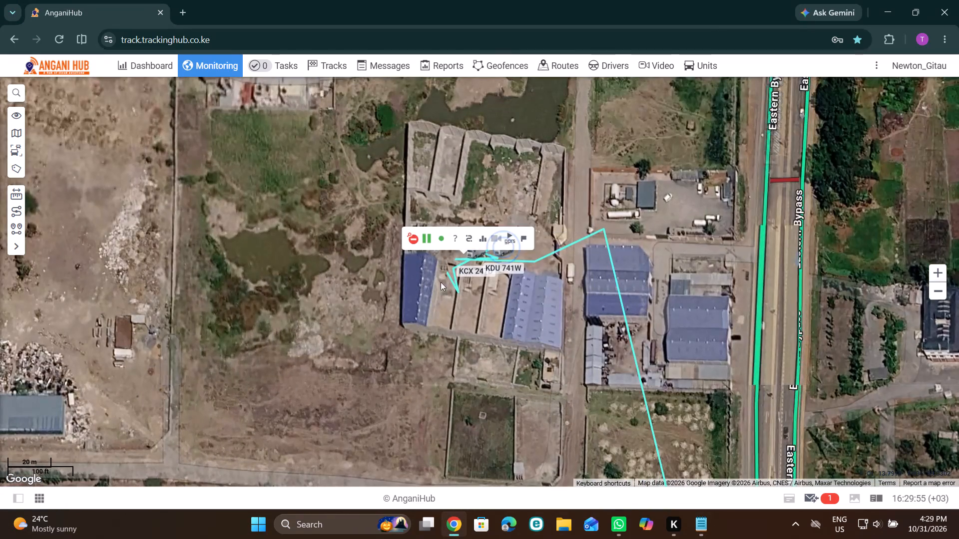
key("alt+Tab")
key("alt+Tab")
scroll(512, 283, "up", 3)
key("alt+Tab")
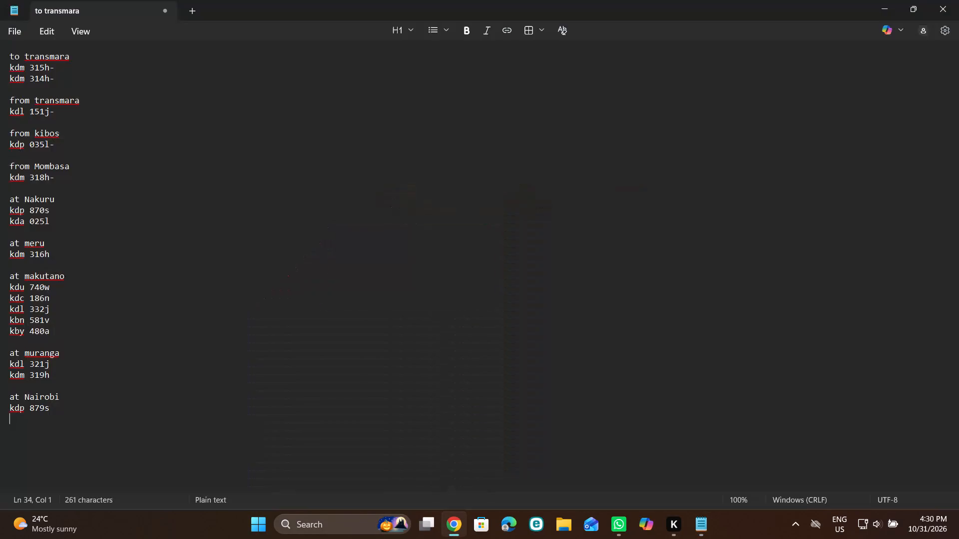
key("k")
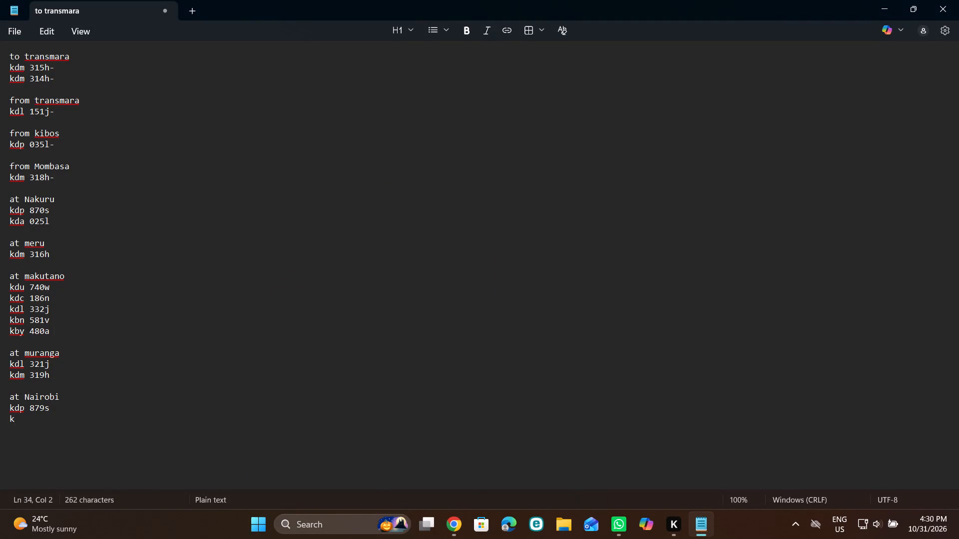
key("d")
key("alt+Tab")
key("alt+Tab")
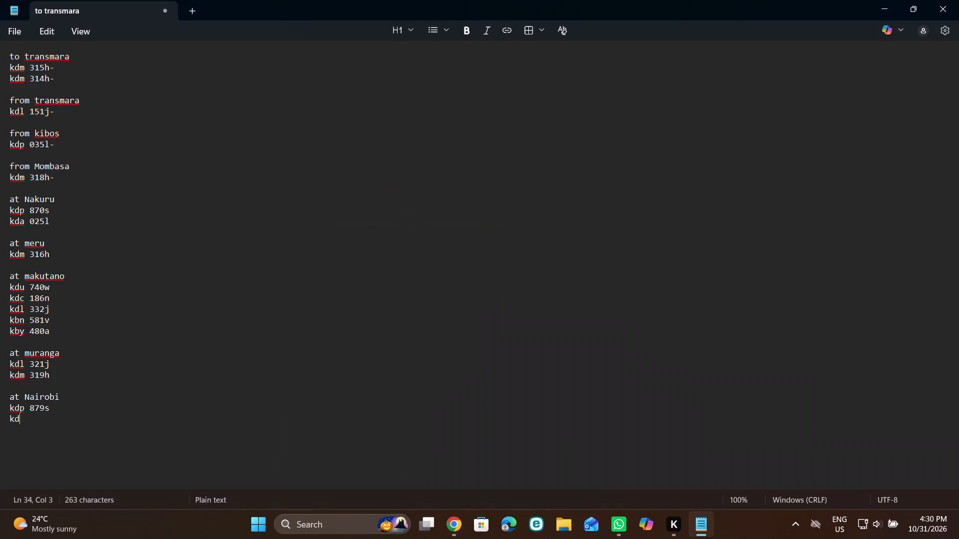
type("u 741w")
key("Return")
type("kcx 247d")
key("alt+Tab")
scroll(129, 301, "down", 2)
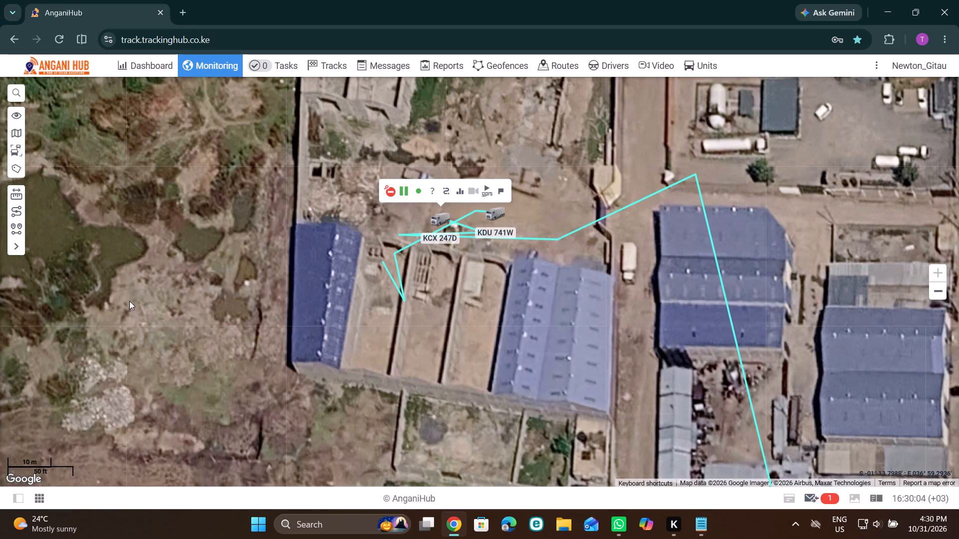
scroll(129, 301, "down", 9)
scroll(92, 346, "down", 4)
left_click_drag(95, 389, 150, 376)
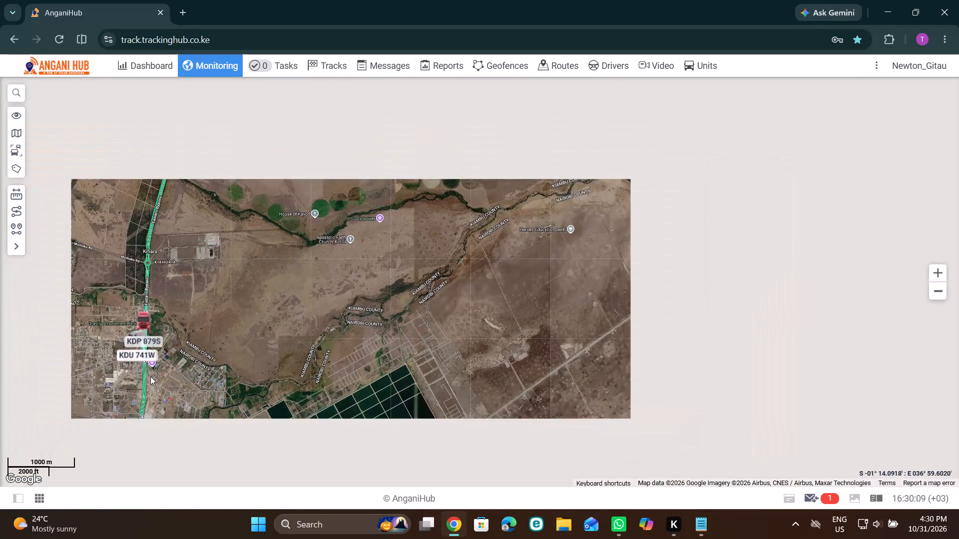
key("alt+Tab")
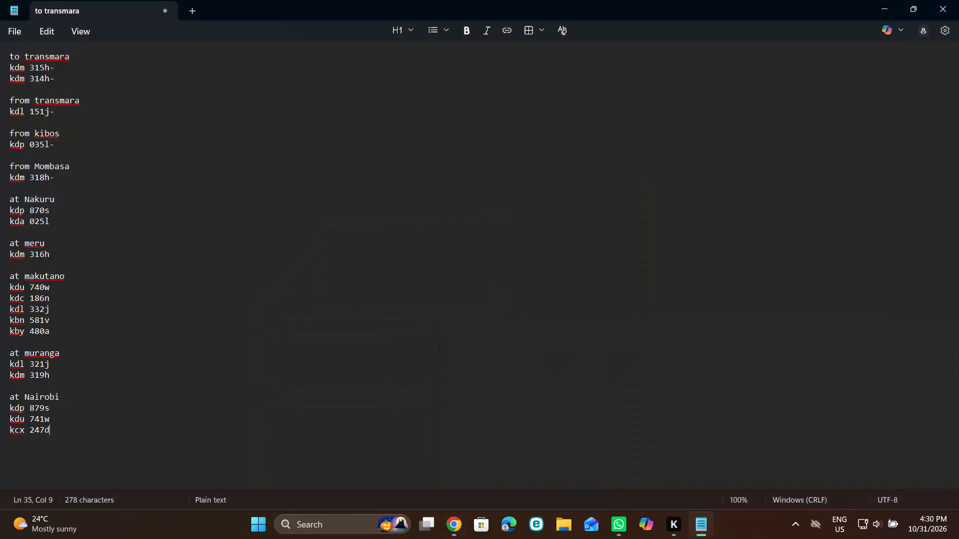
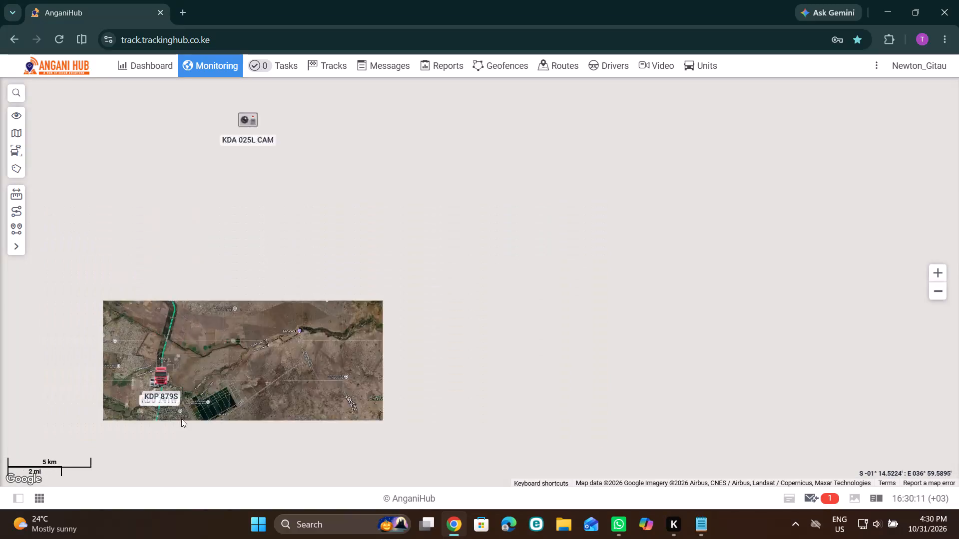
left_click_drag(184, 436, 197, 430)
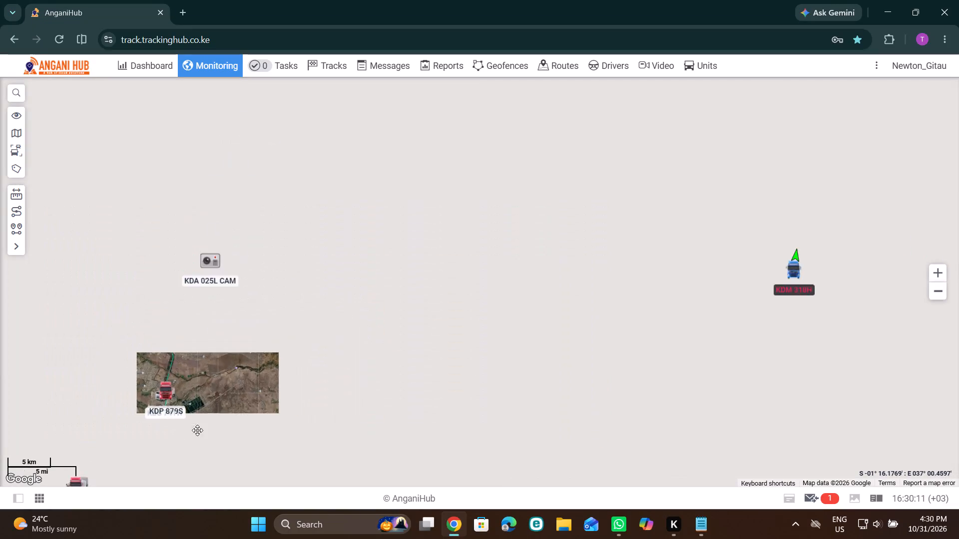
left_click_drag(197, 430, 254, 332)
scroll(259, 380, "down", 2)
left_click_drag(259, 460, 284, 438)
scroll(225, 398, "up", 5)
scroll(263, 358, "up", 2)
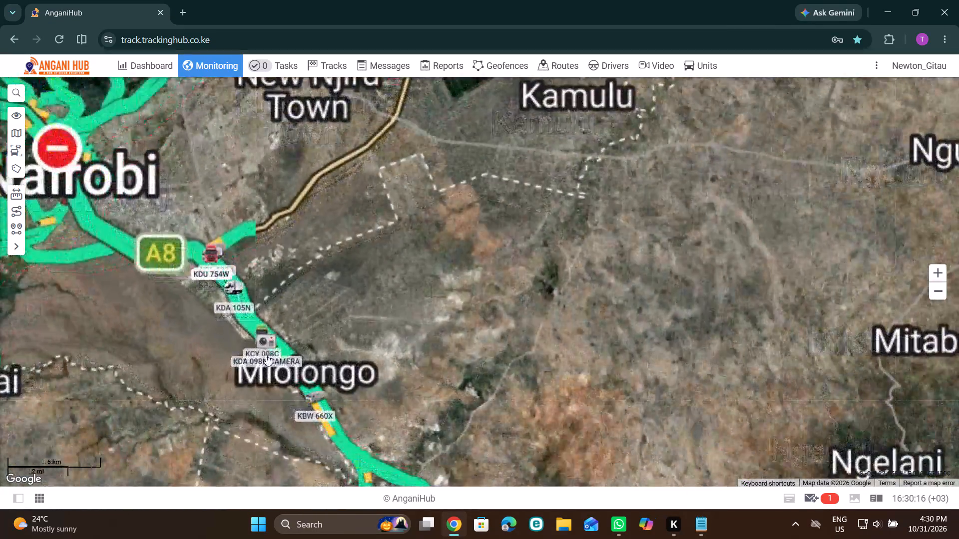
left_click_drag(255, 322, 304, 434)
left_click_drag(247, 319, 333, 428)
scroll(294, 365, "up", 2)
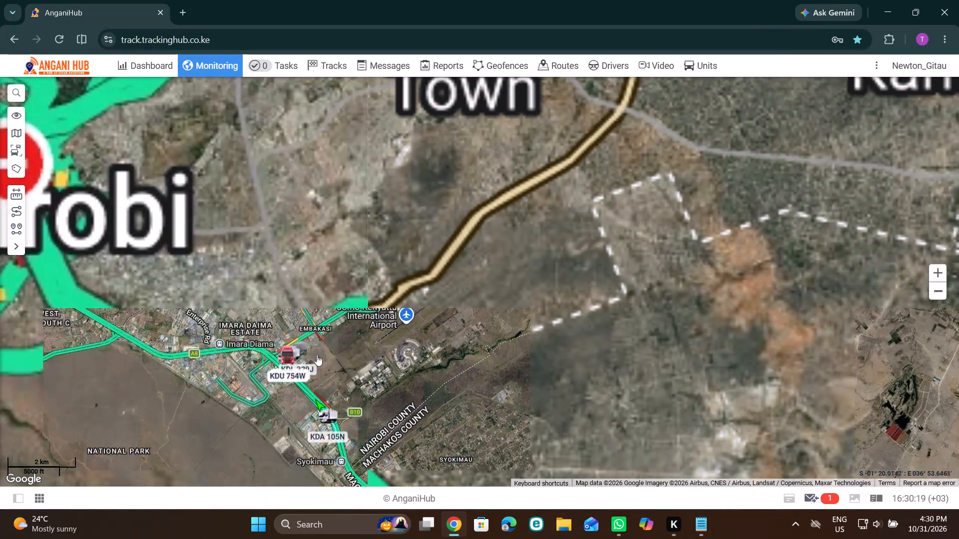
scroll(317, 355, "up", 5)
left_click_drag(259, 359, 369, 336)
scroll(366, 324, "up", 2)
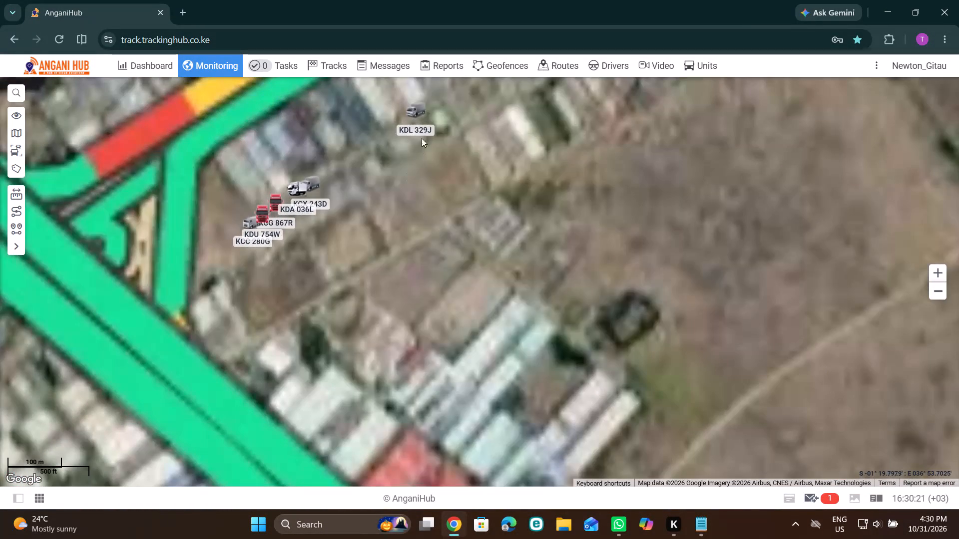
left_click(426, 124)
Switch to Notepad and add an "at migwi garage" heading below the Mombasa group, separated by a blank line.
key("alt+Tab")
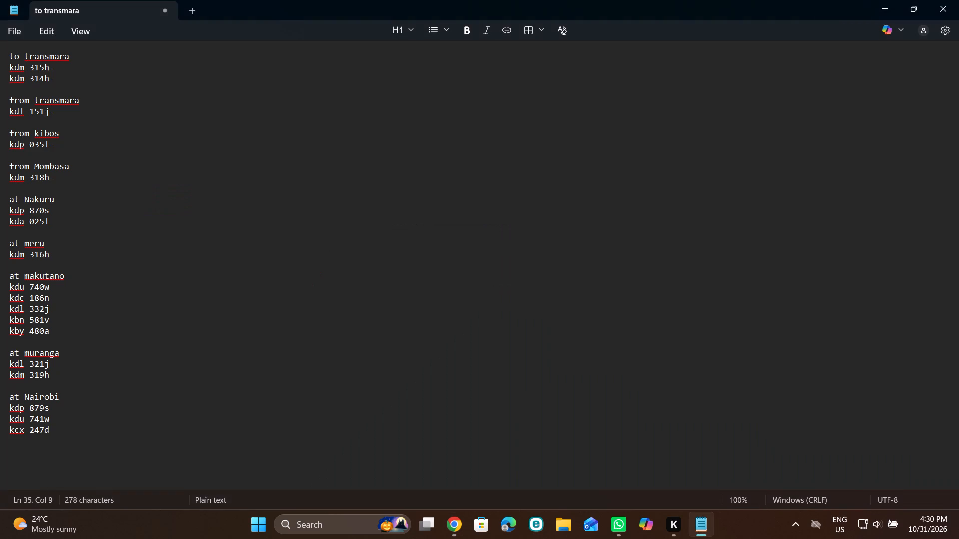
left_click(105, 172)
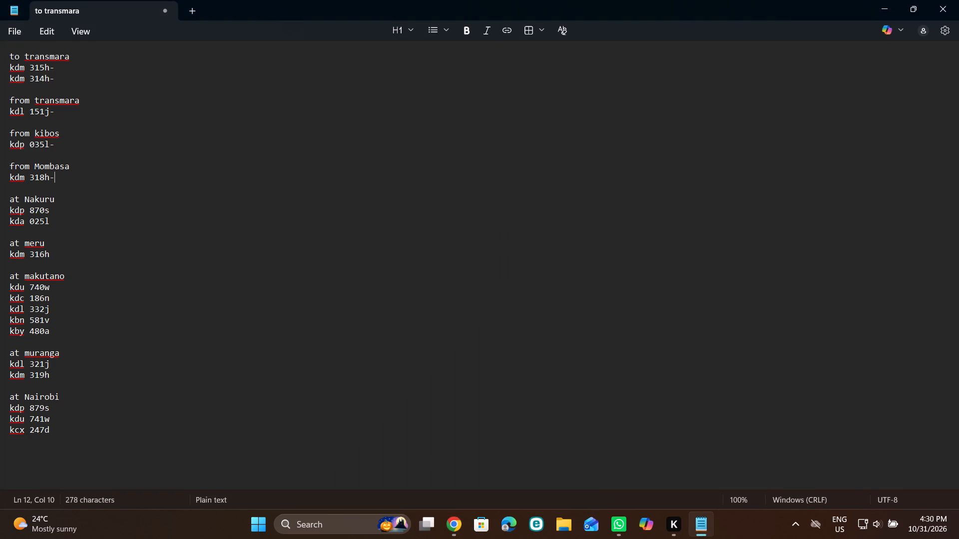
key("Return")
key("Return")
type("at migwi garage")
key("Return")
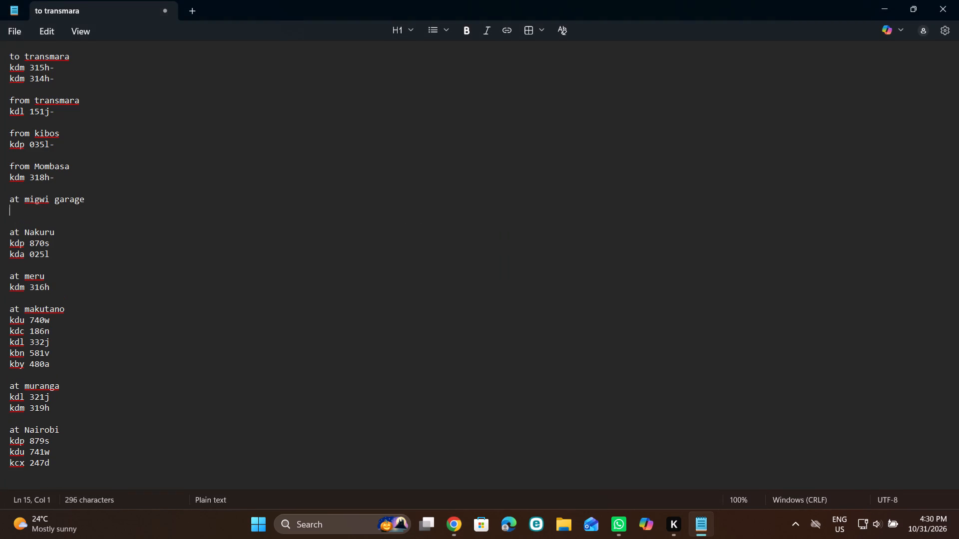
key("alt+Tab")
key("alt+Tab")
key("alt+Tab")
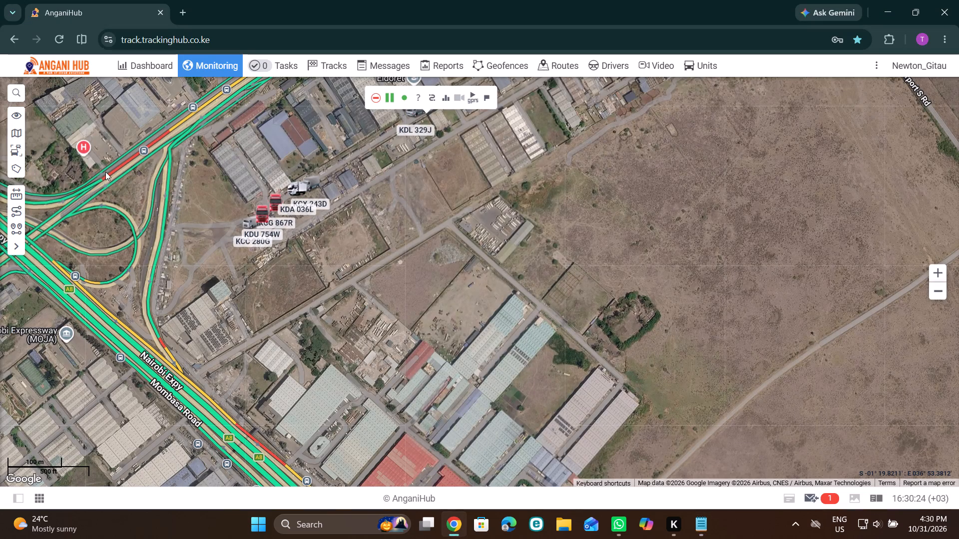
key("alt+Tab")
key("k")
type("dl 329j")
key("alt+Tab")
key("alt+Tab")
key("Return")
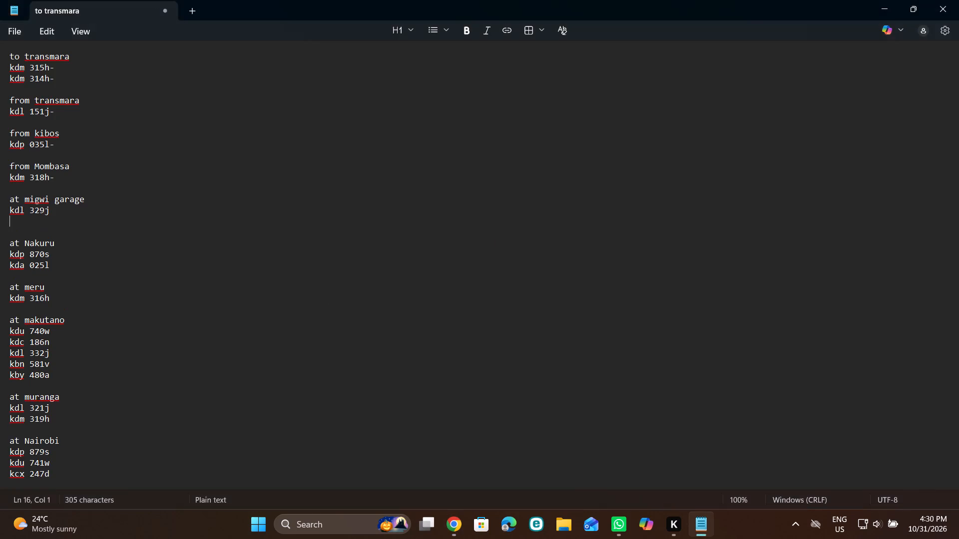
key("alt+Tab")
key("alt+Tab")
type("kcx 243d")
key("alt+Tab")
scroll(177, 274, "up", 2)
left_click_drag(267, 258, 272, 296)
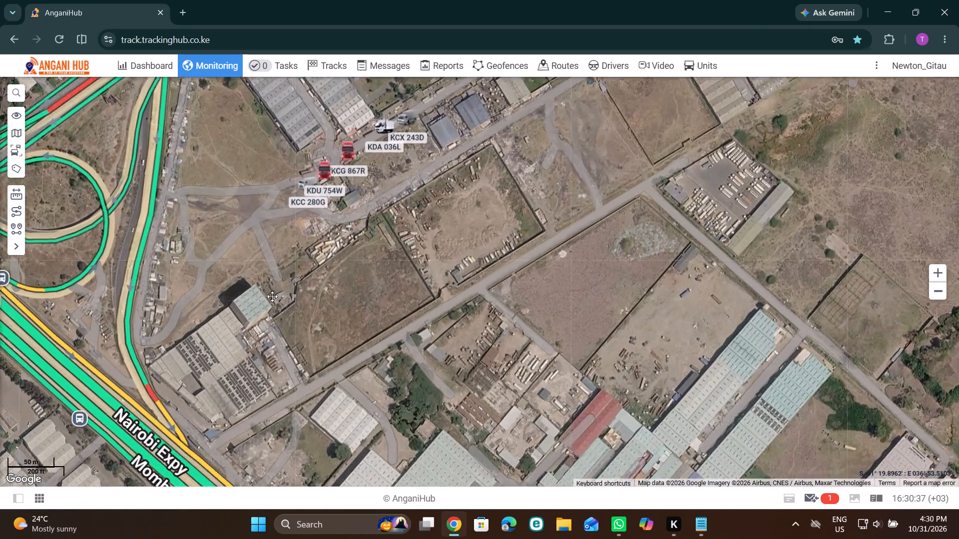
left_click_drag(272, 296, 258, 388)
left_click(392, 204)
key("alt+Tab")
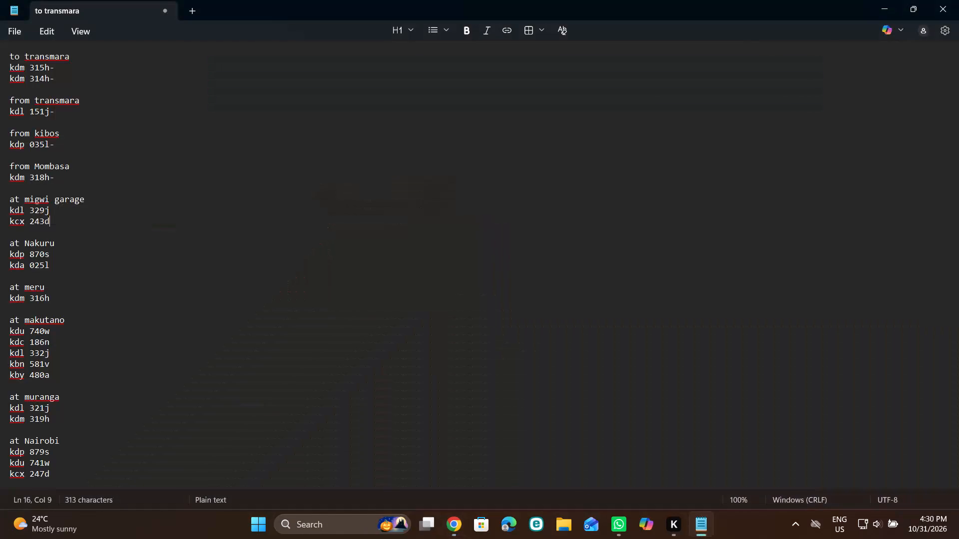
key("Return")
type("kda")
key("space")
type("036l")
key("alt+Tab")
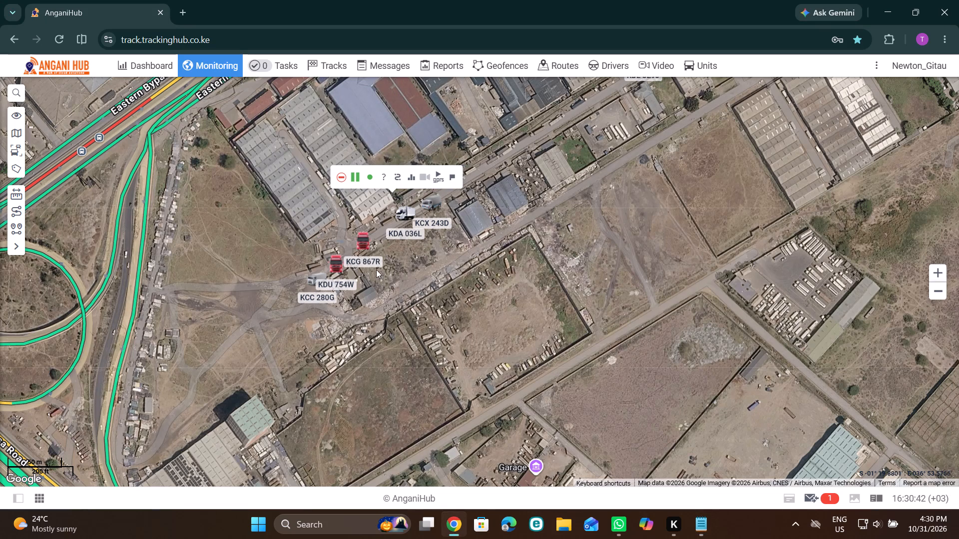
left_click(374, 245)
left_click(334, 279)
left_click(334, 269)
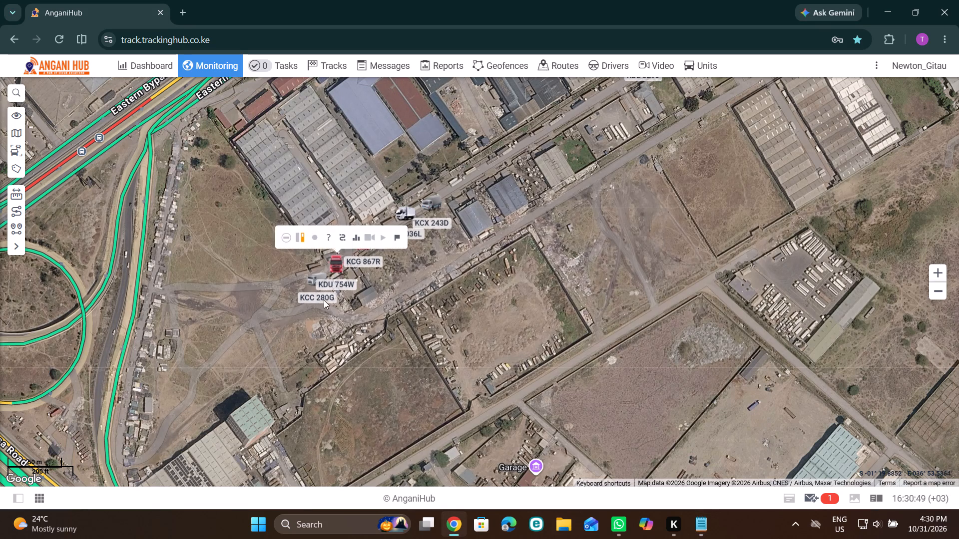
key("shift+super+s")
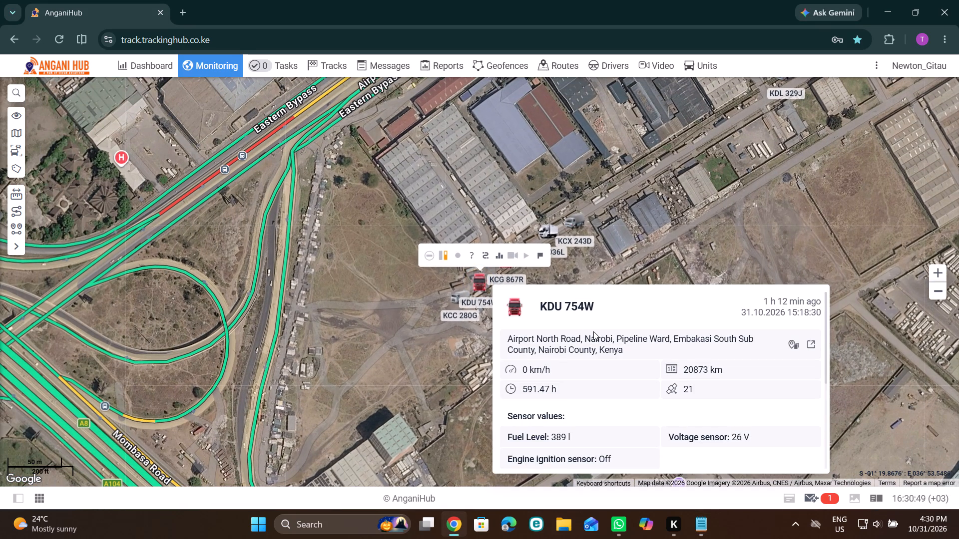
double_click(593, 331)
key("alt+Tab")
key("alt+Tab")
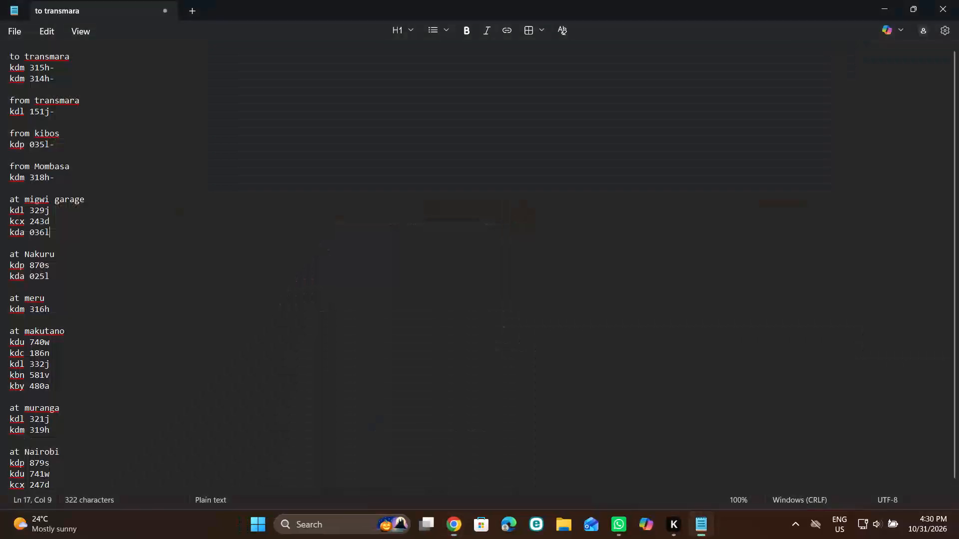
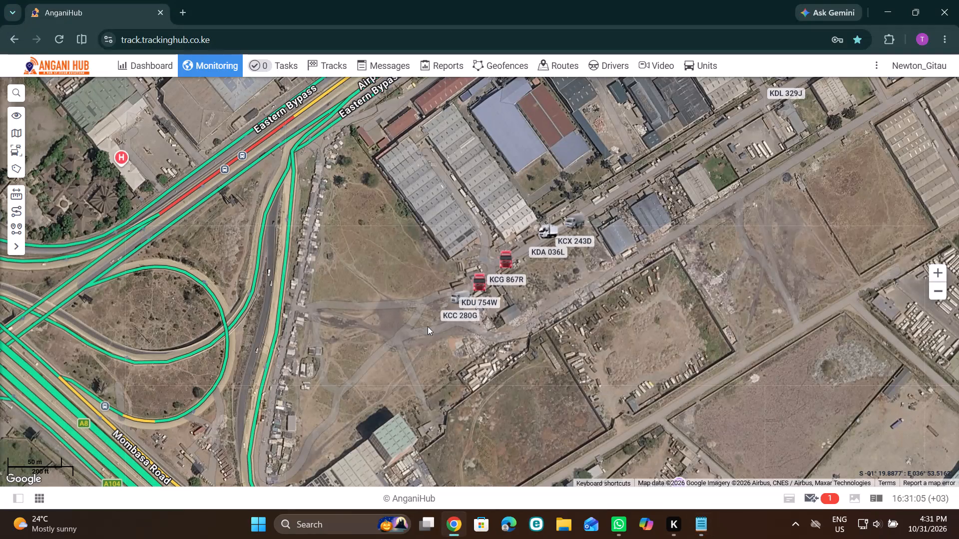
key("alt+Tab")
key("alt+Tab")
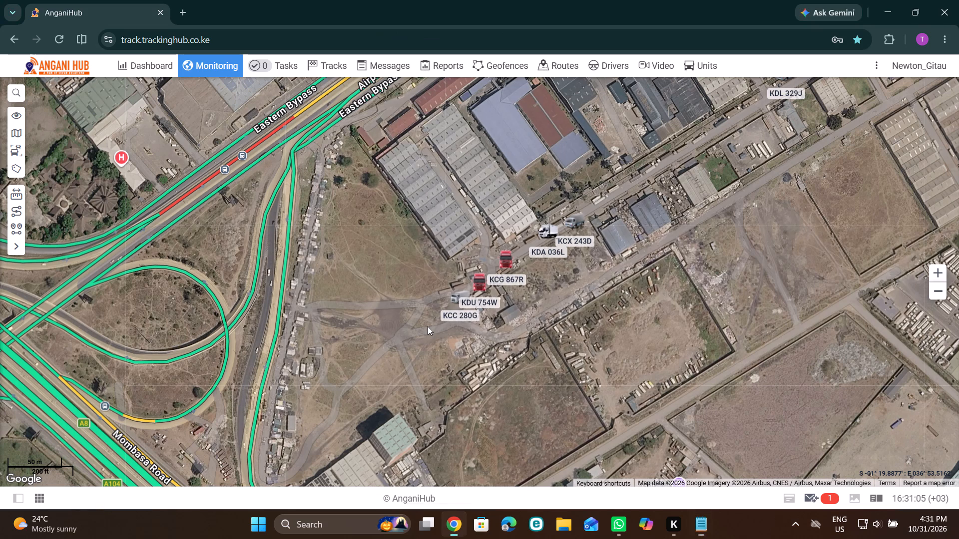
key("alt+Tab")
key("Return")
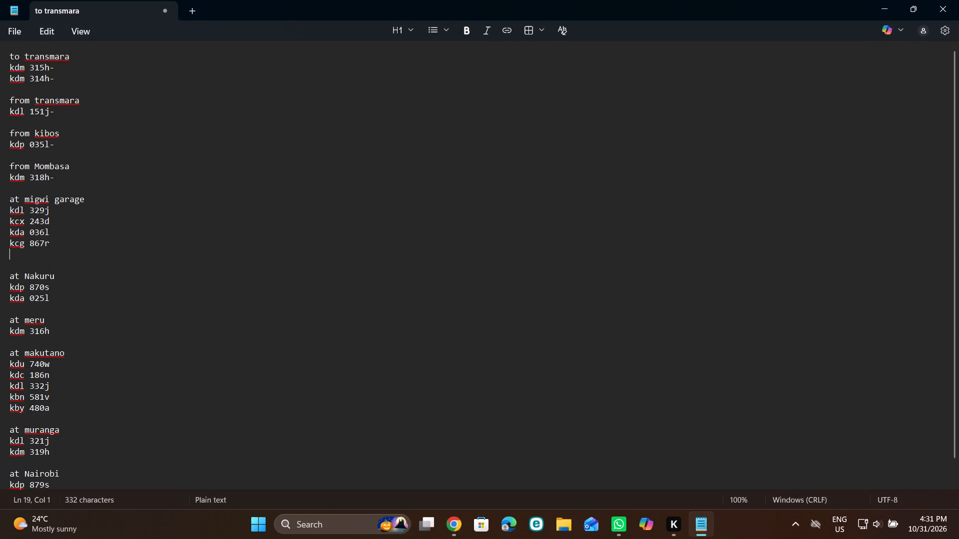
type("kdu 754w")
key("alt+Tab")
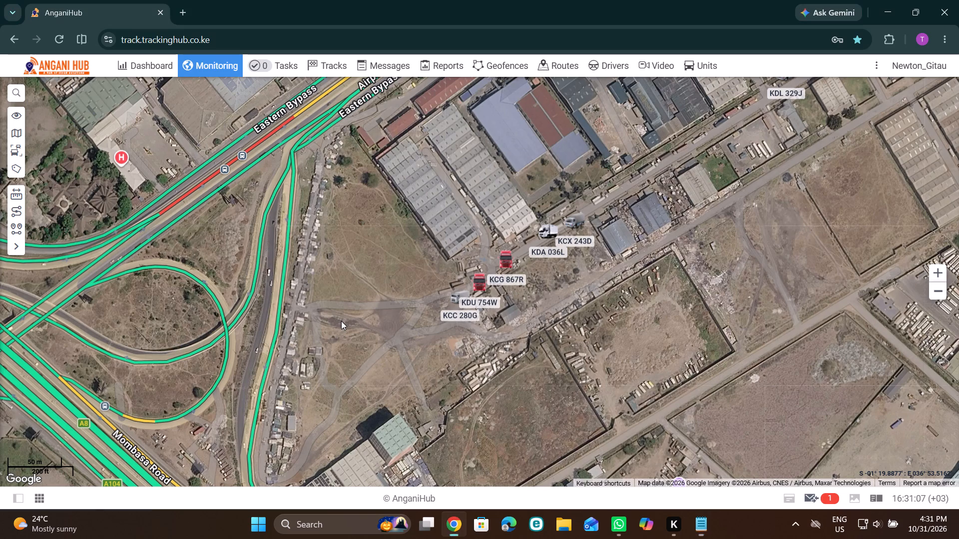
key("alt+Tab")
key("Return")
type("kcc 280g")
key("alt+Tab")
left_click(447, 309)
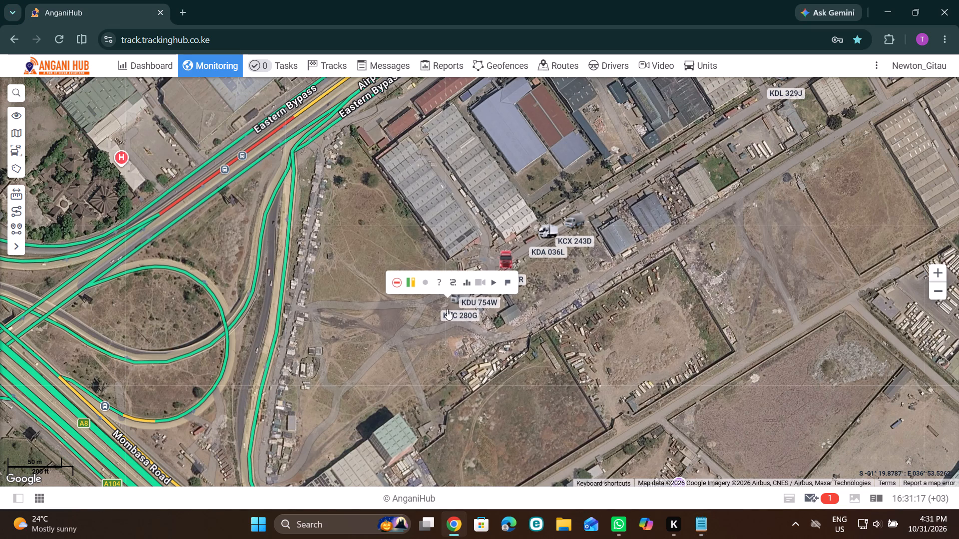
scroll(437, 320, "down", 11)
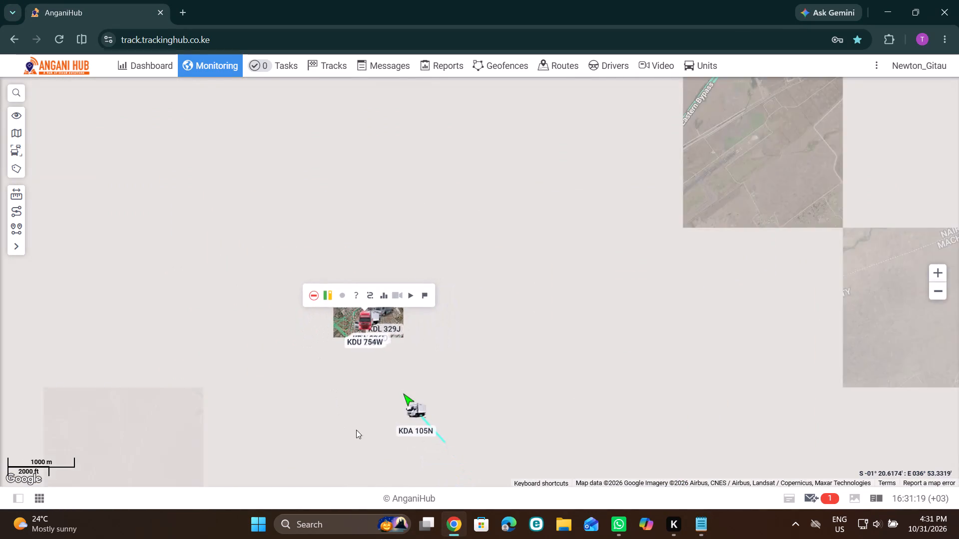
left_click(395, 416)
left_click(419, 422)
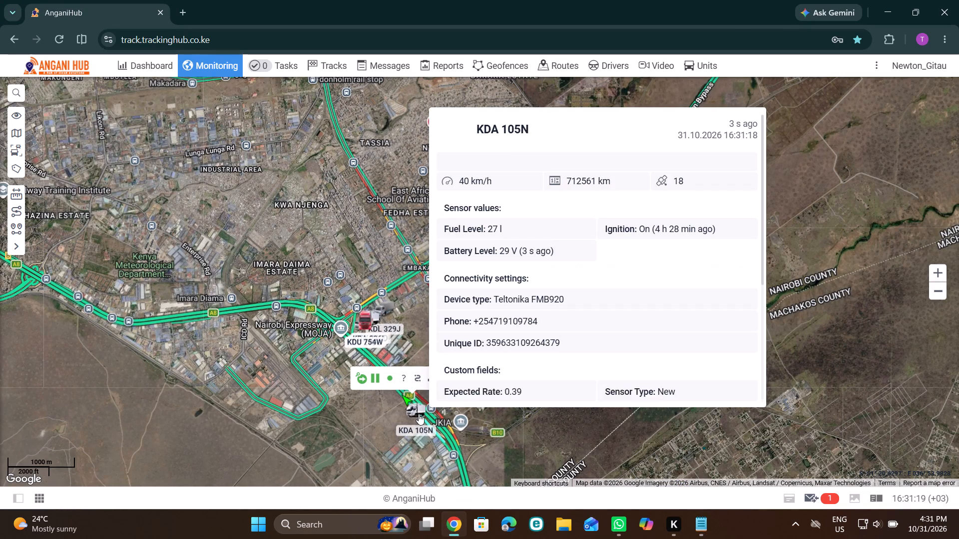
key("shift+super+s")
triple_click(605, 317)
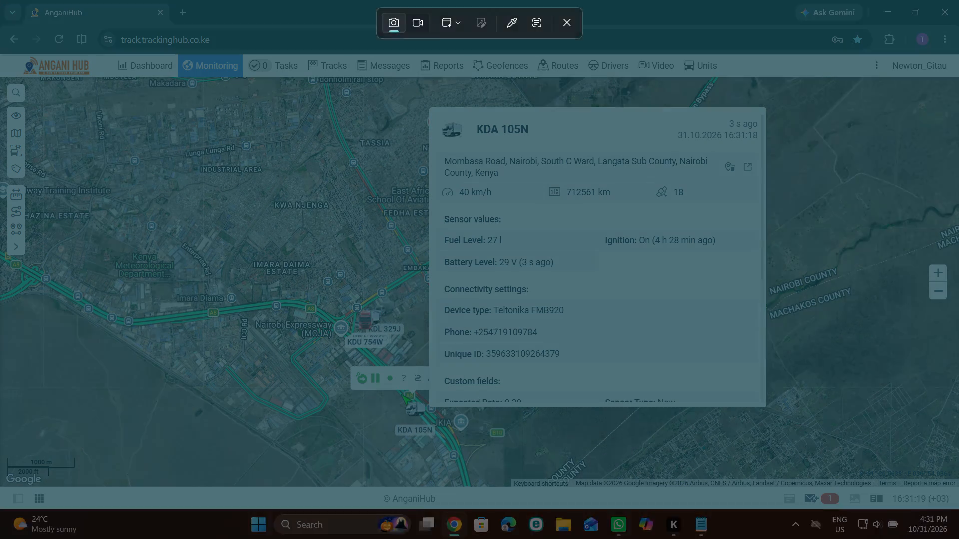
left_click(606, 316)
left_click(601, 315)
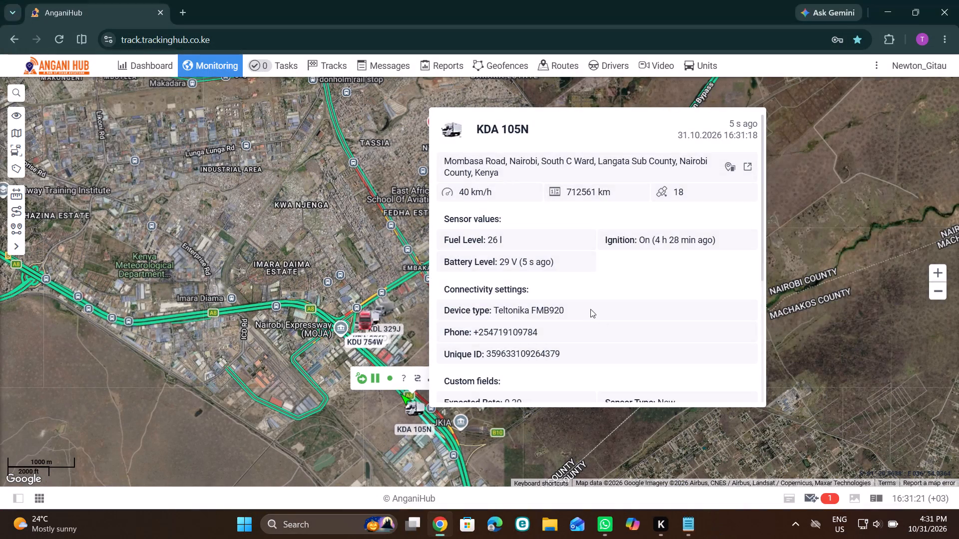
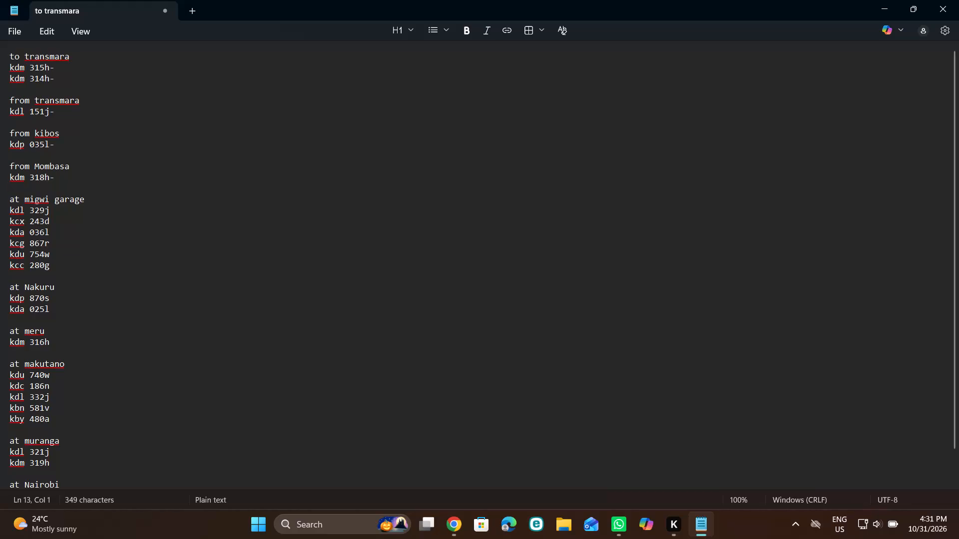
key("Left")
key("Return")
key("Return")
type("from pwani")
key("Return")
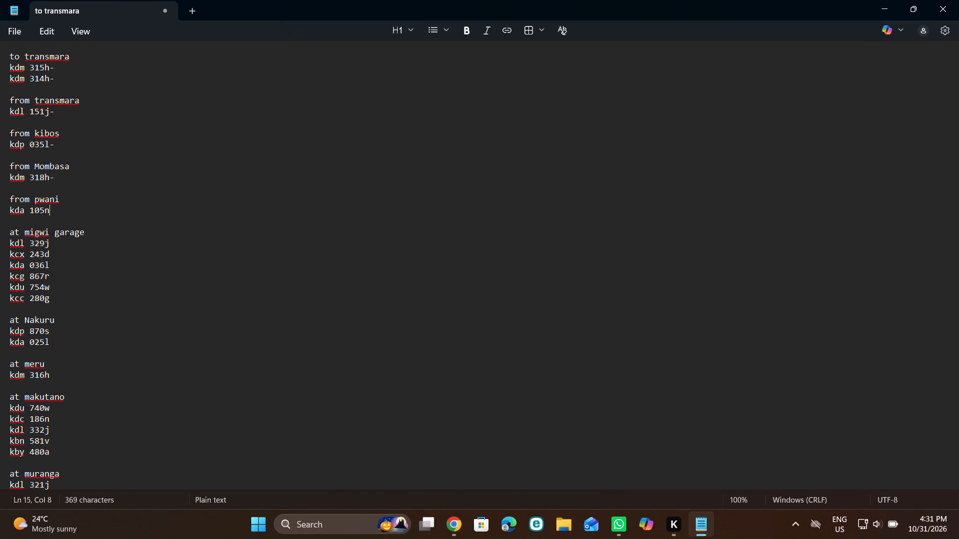
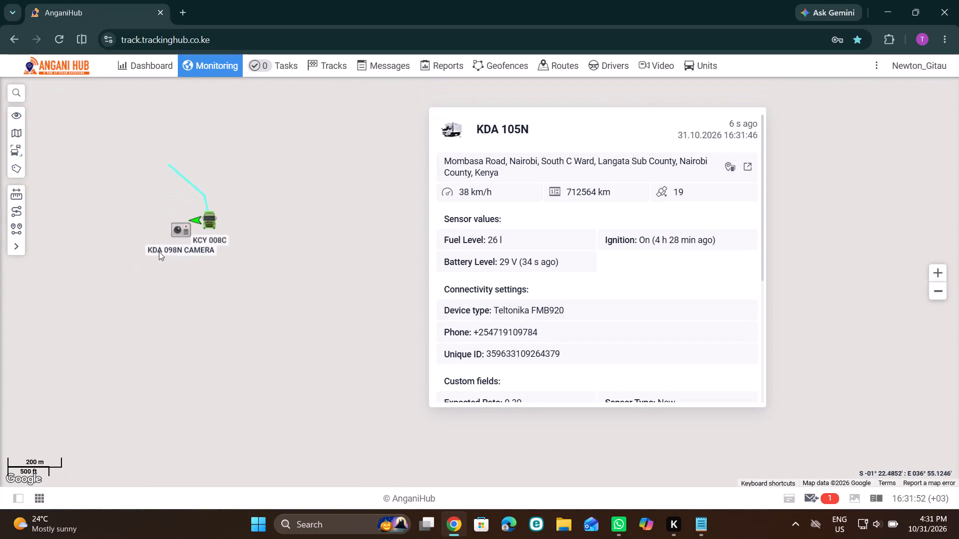
left_click(209, 227)
left_click(252, 198)
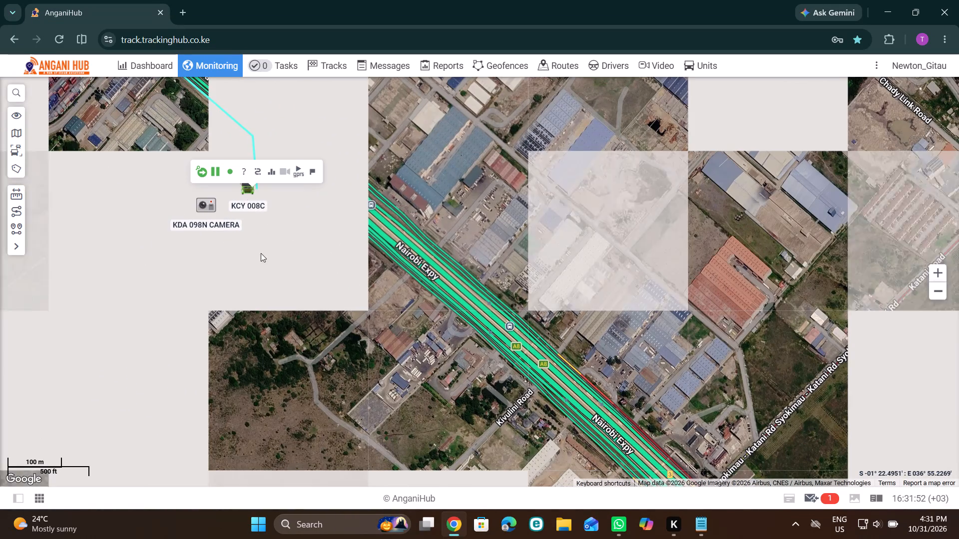
key("shift+super+s")
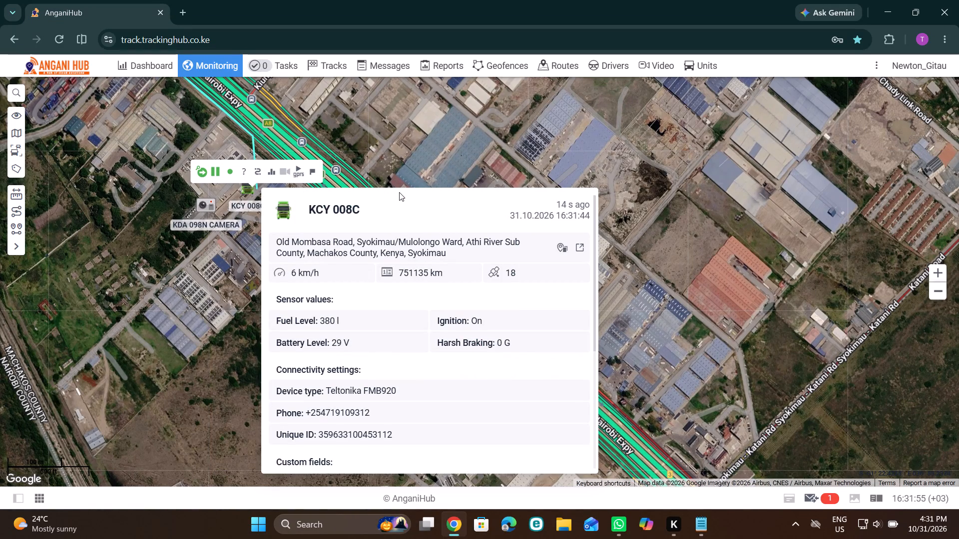
triple_click(399, 192)
triple_click(399, 192)
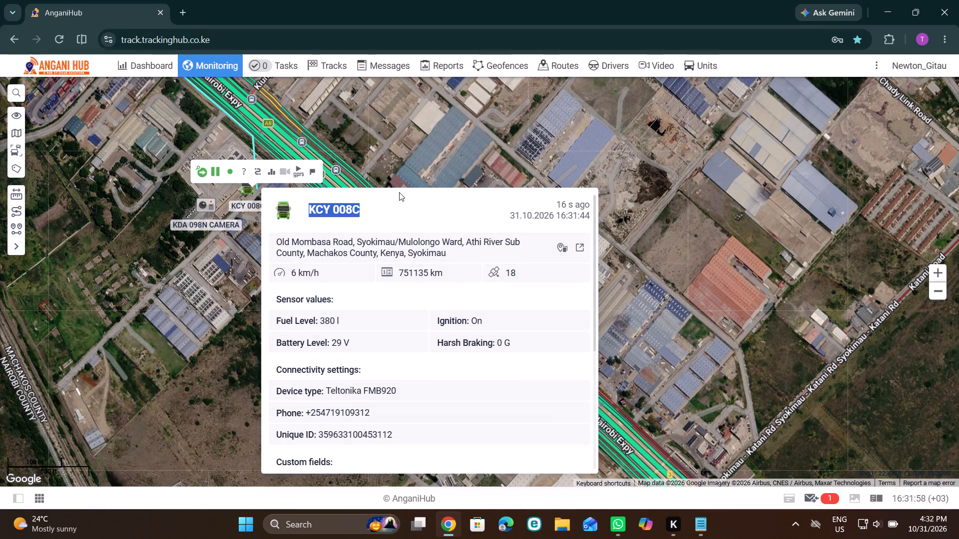
key("shift+super+s")
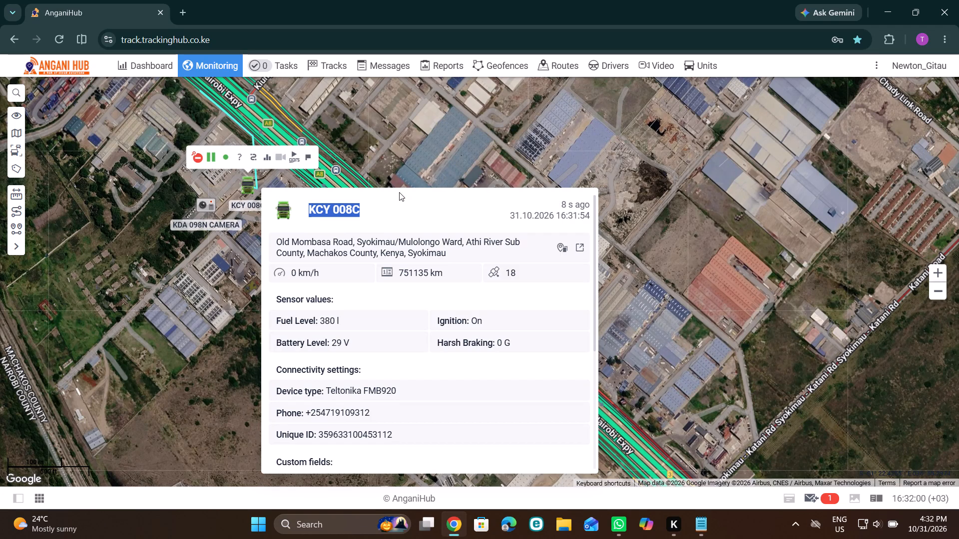
triple_click(399, 192)
double_click(399, 192)
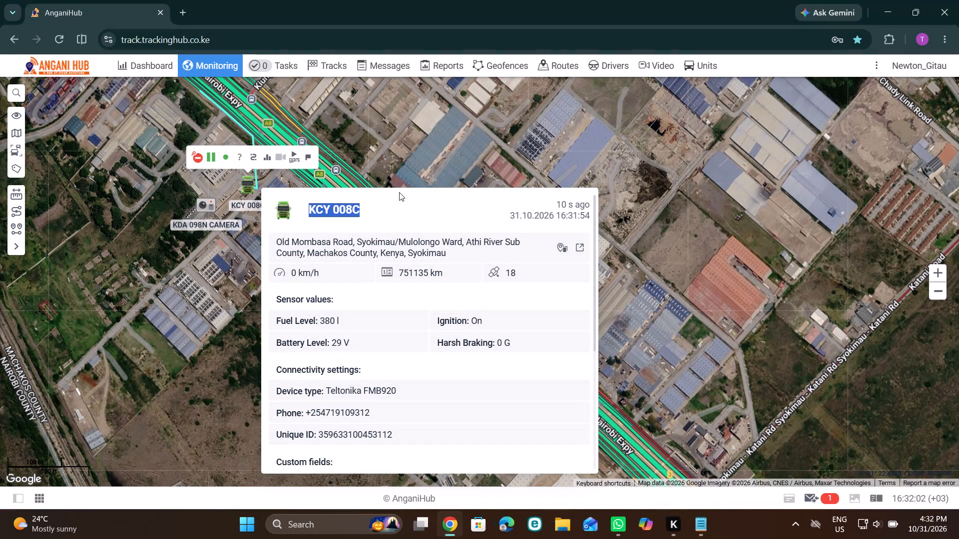
left_click(381, 218)
left_click(233, 239)
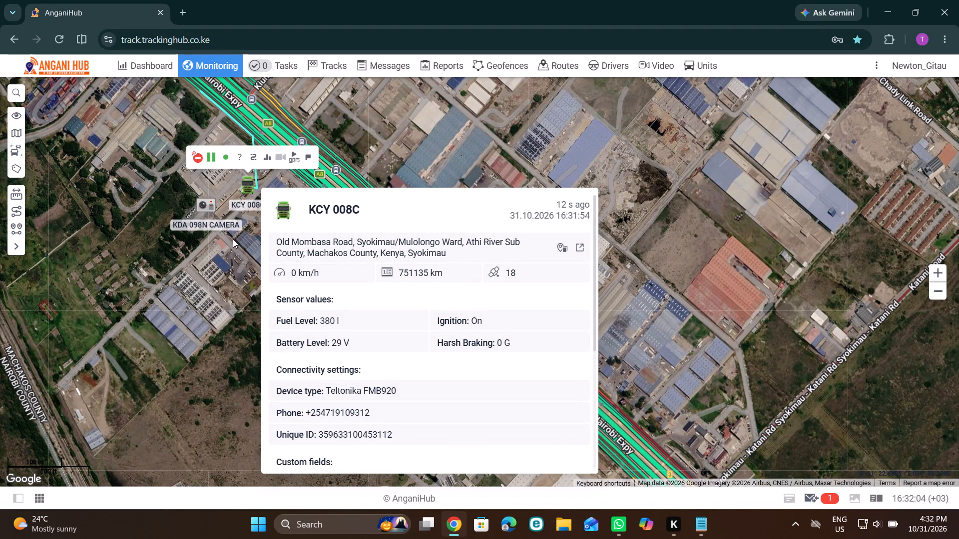
scroll(226, 169, "up", 2)
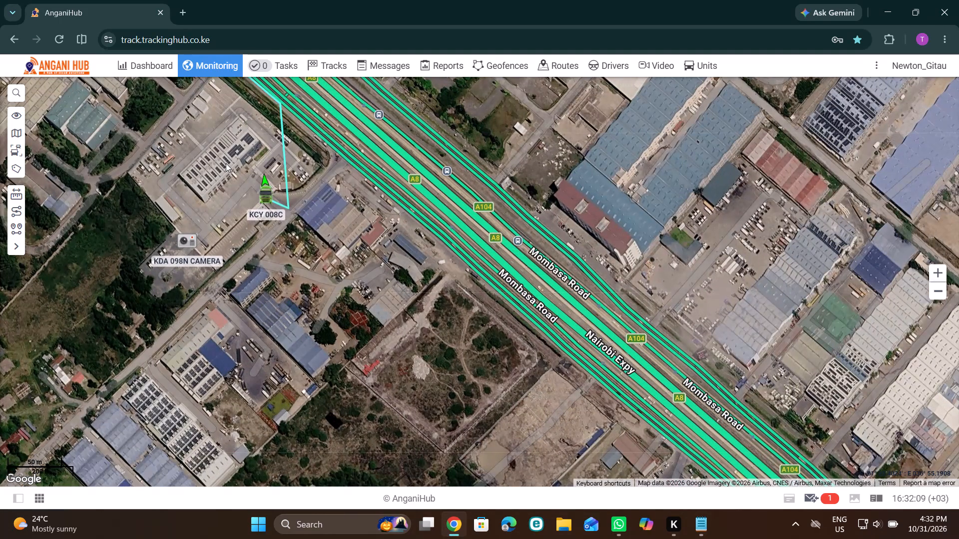
key("alt+Tab")
key("alt+Tab")
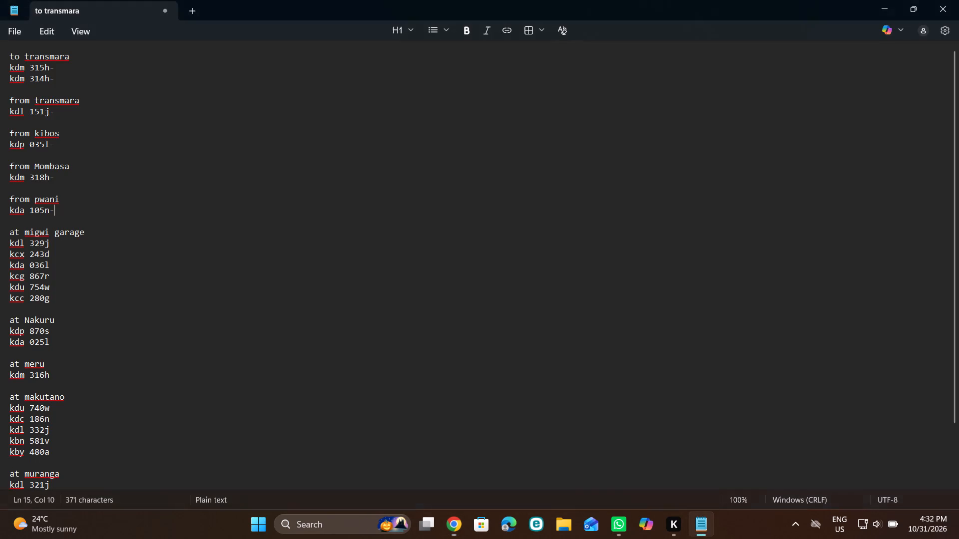
left_click(81, 162)
left_click(84, 181)
key("Return")
key("Return")
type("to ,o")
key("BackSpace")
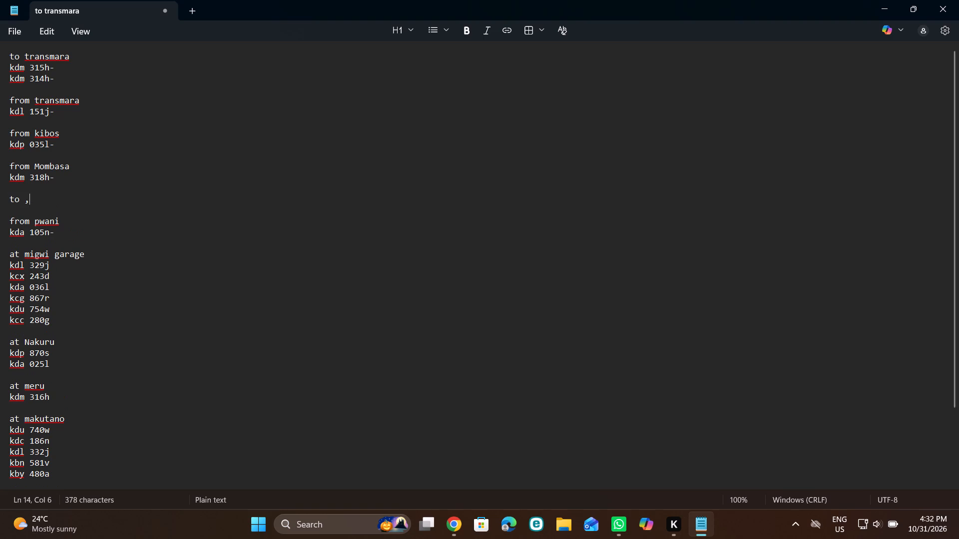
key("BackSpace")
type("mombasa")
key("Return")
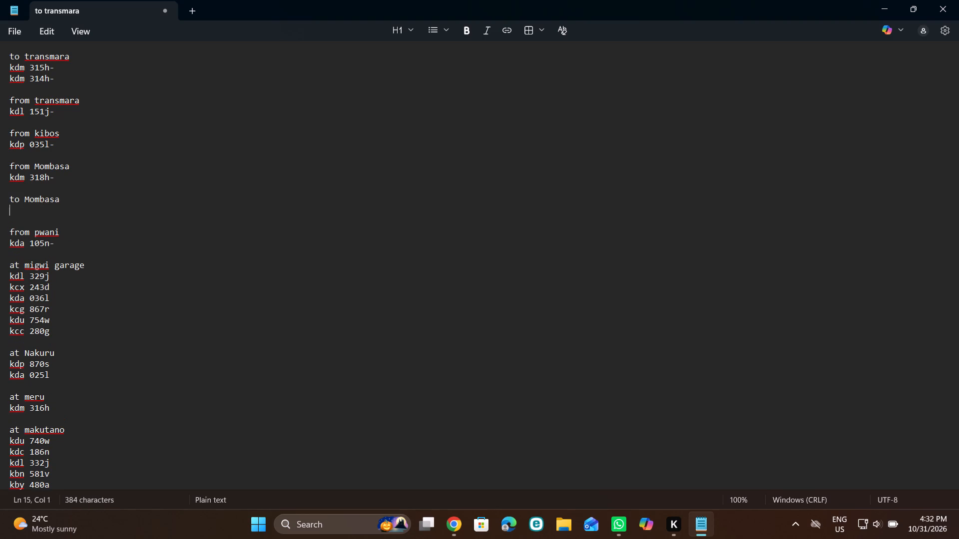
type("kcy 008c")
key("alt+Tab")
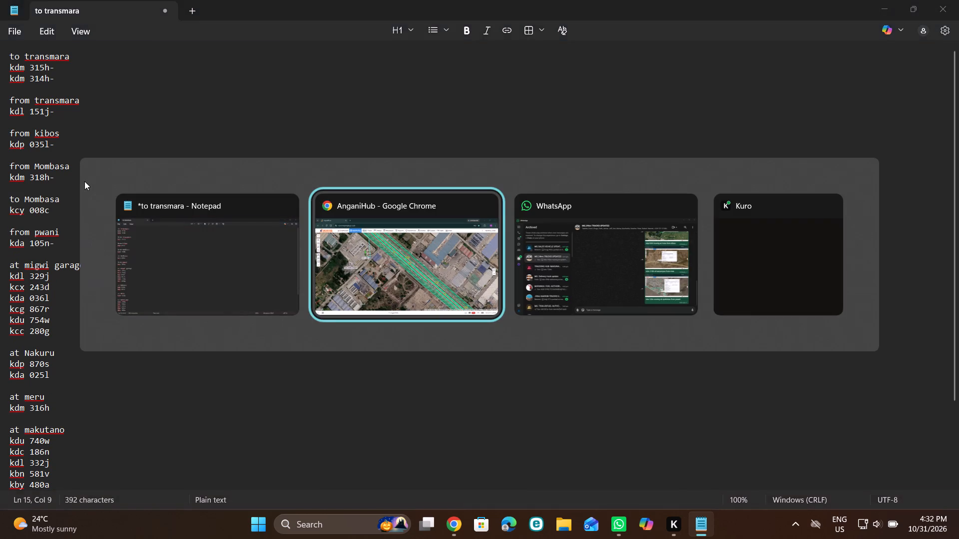
scroll(124, 190, "down", 7)
scroll(168, 255, "up", 1)
scroll(182, 250, "down", 3)
left_click(181, 292)
scroll(181, 292, "down", 2)
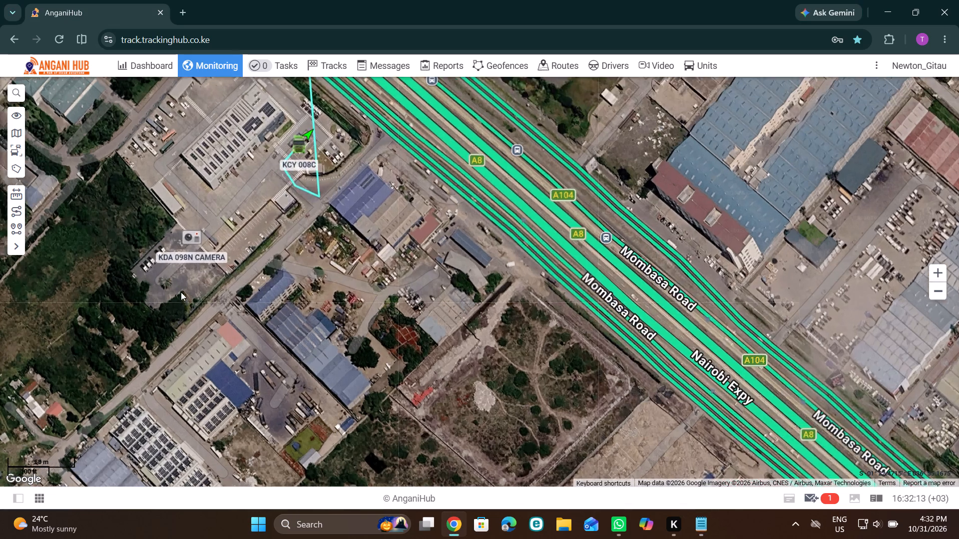
scroll(181, 292, "down", 5)
scroll(181, 292, "up", 1)
scroll(181, 292, "down", 10)
left_click_drag(217, 343, 217, 320)
scroll(217, 311, "down", 3)
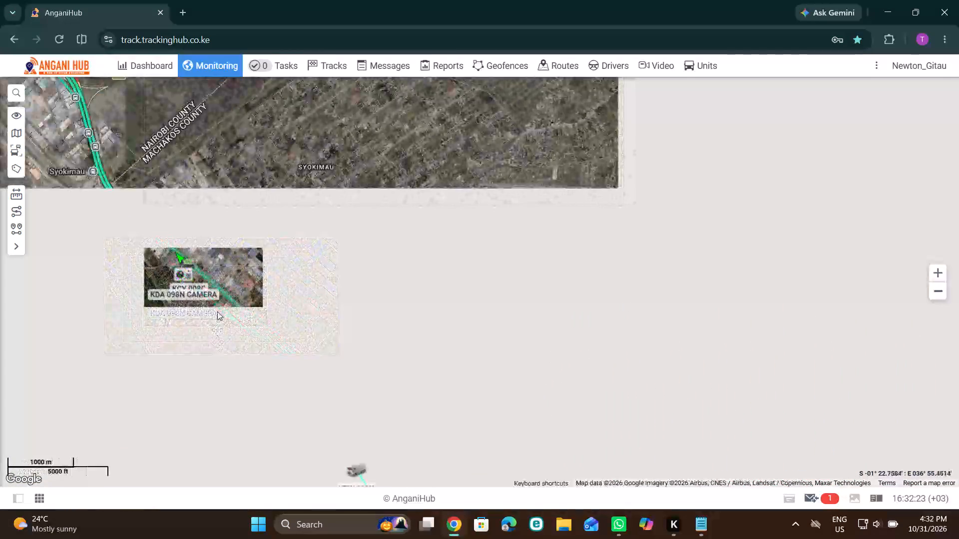
scroll(217, 311, "down", 1)
left_click_drag(230, 351, 239, 304)
scroll(281, 340, "up", 6)
left_click(316, 370)
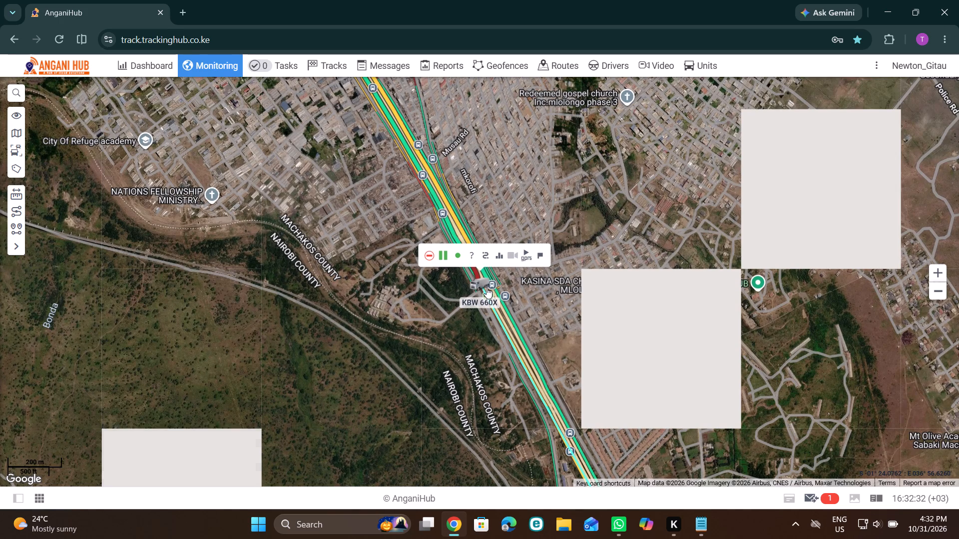
key("shift+super+s")
left_click(656, 333)
triple_click(666, 309)
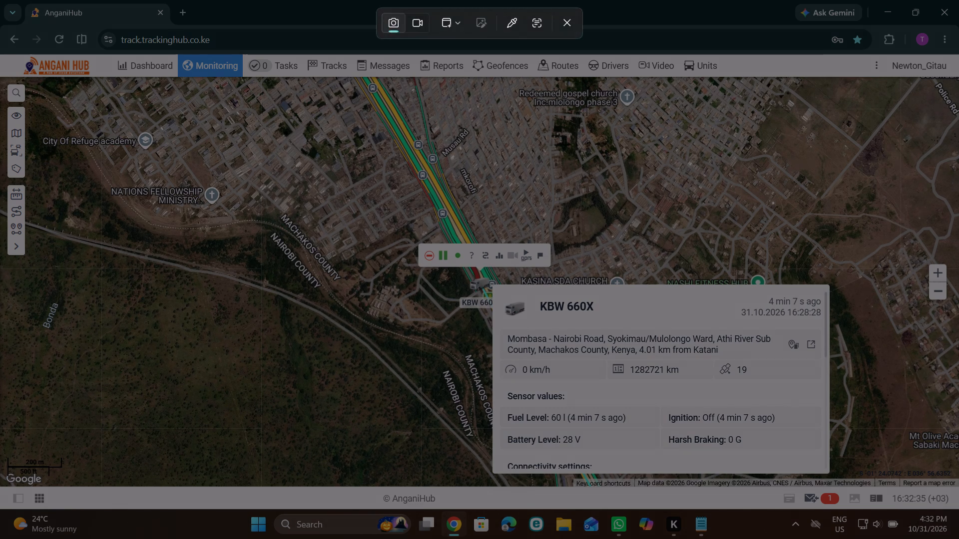
Switch to the Notepad report.
key("alt+Tab")
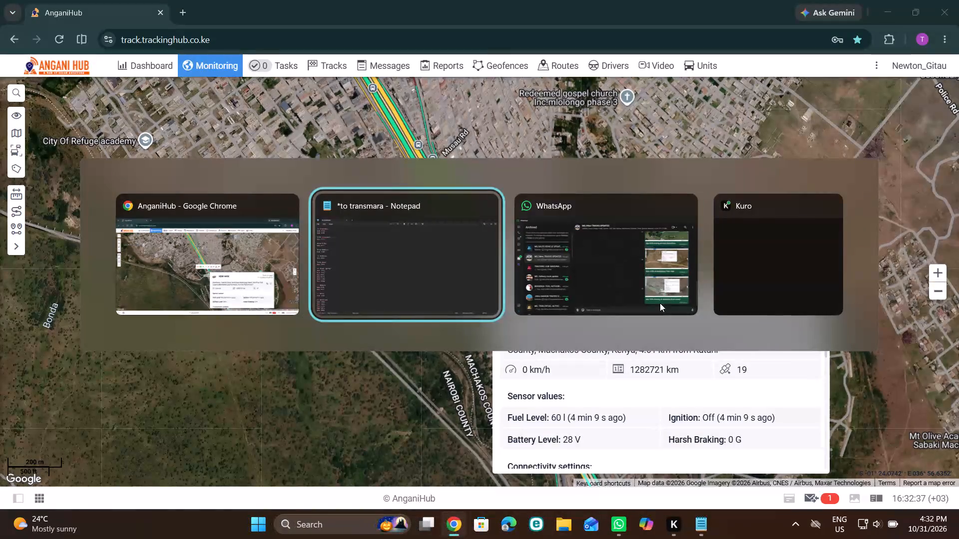
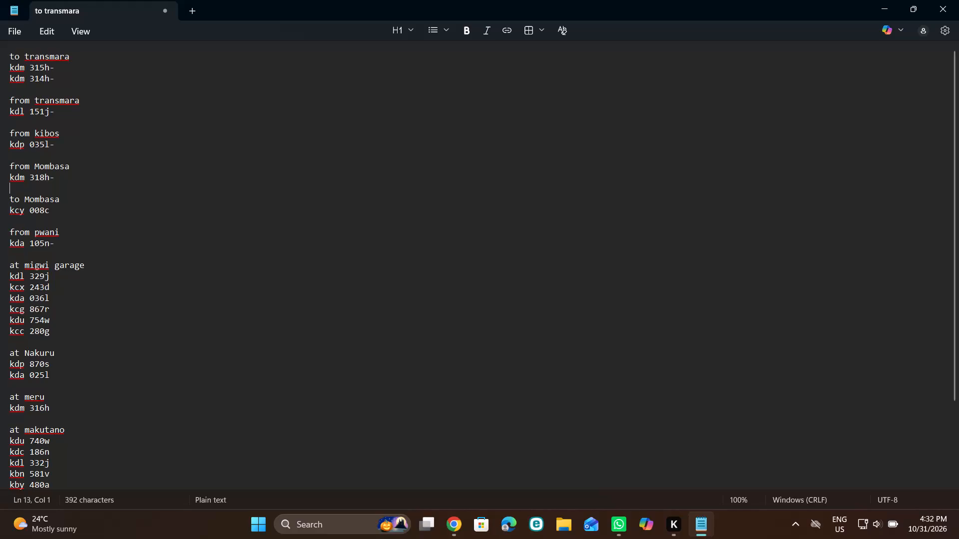
key("Left")
key("Return")
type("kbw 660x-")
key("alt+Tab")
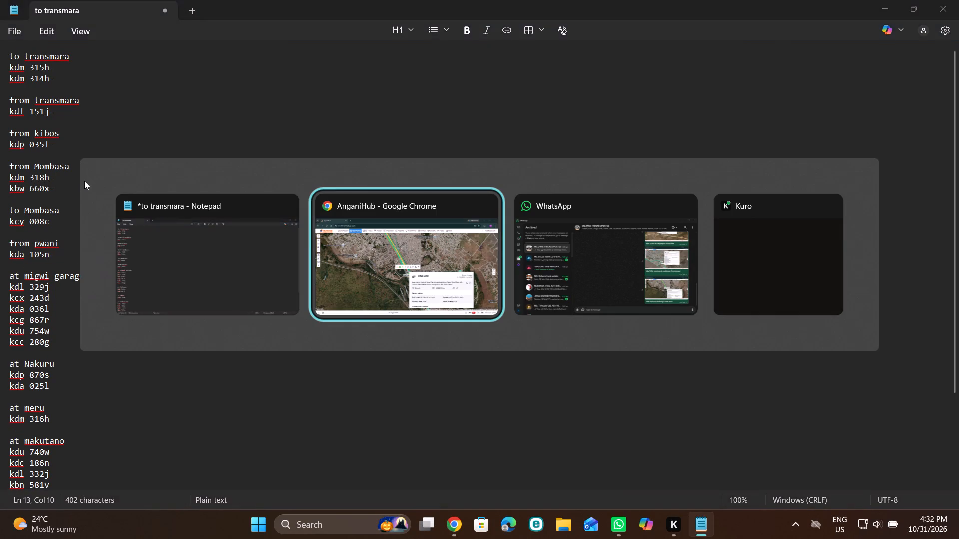
scroll(179, 275, "down", 12)
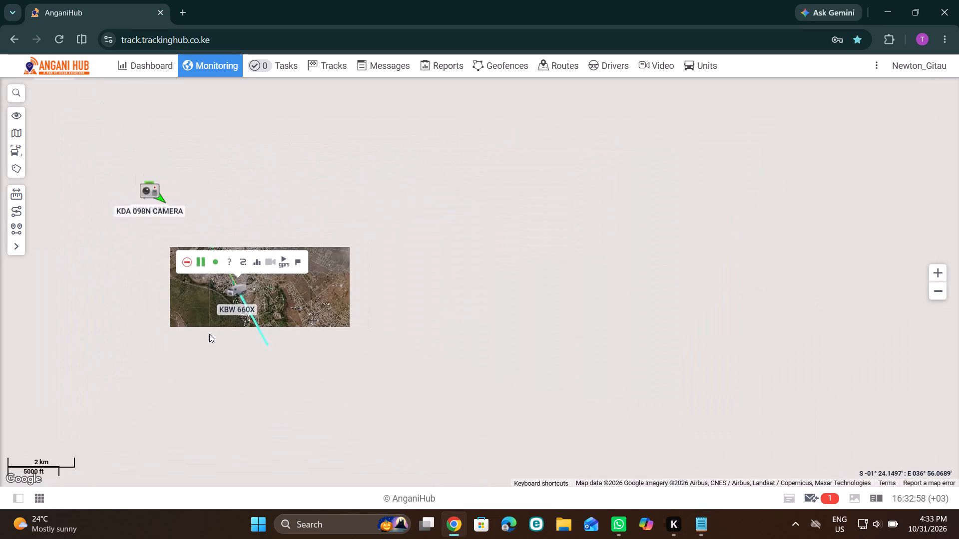
scroll(208, 345, "down", 2)
left_click_drag(204, 376, 194, 311)
scroll(191, 294, "down", 5)
left_click_drag(198, 415, 203, 315)
scroll(203, 331, "down", 2)
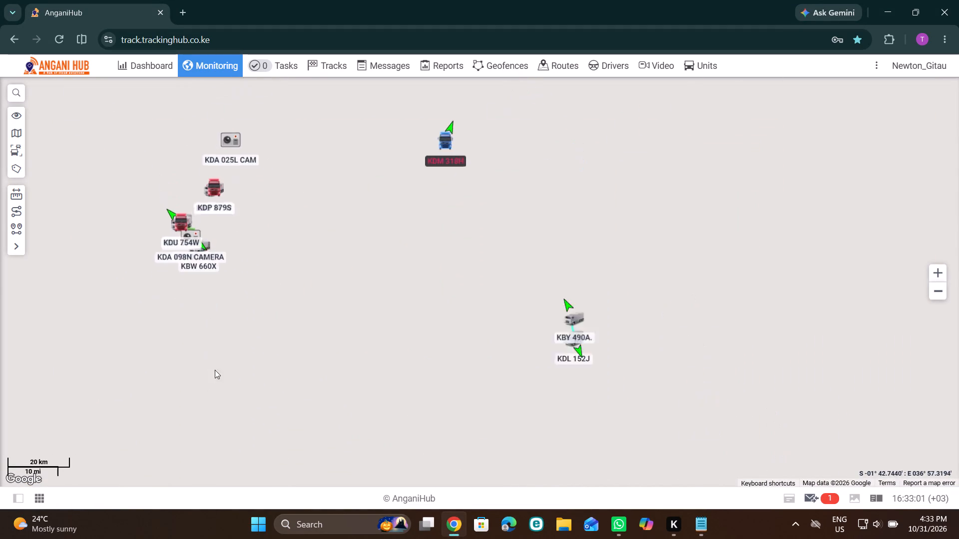
left_click_drag(220, 378, 219, 364)
left_click_drag(256, 333, 234, 329)
scroll(442, 343, "up", 3)
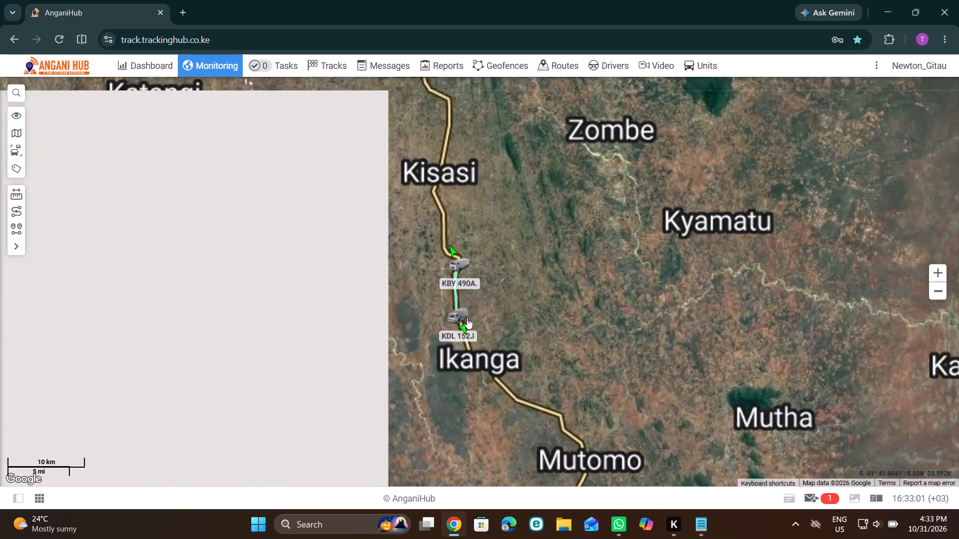
scroll(467, 305, "up", 1)
left_click_drag(462, 299, 449, 387)
left_click(446, 279)
scroll(450, 282, "up", 2)
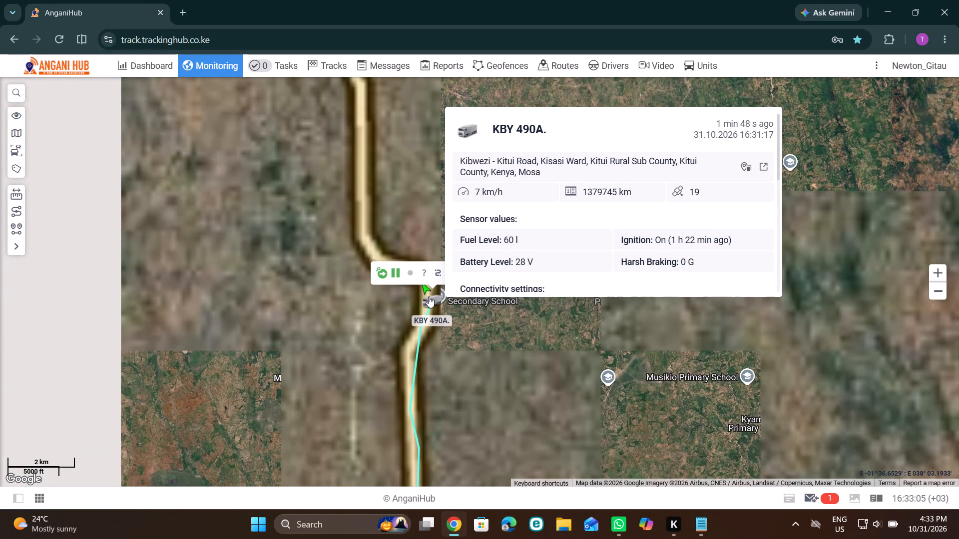
key("shift+super+s")
triple_click(570, 230)
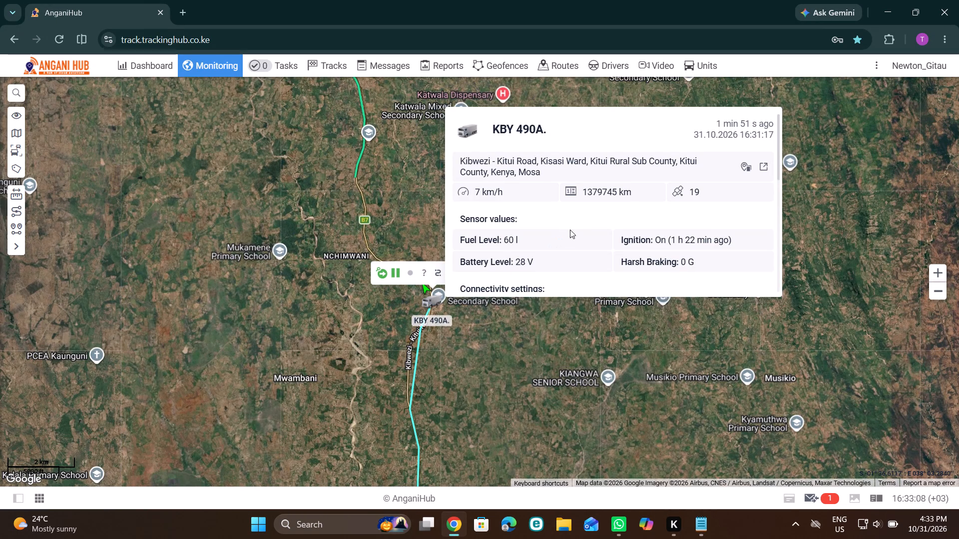
triple_click(570, 230)
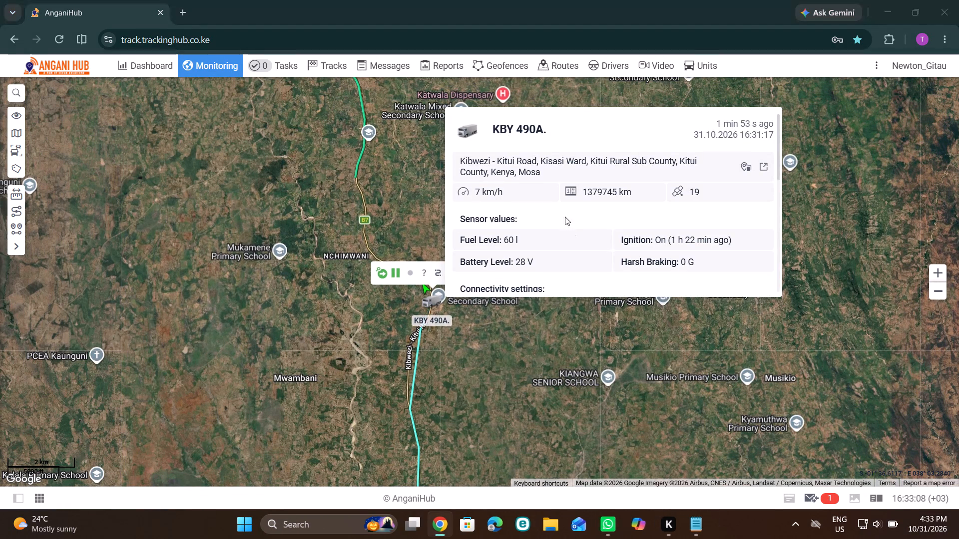
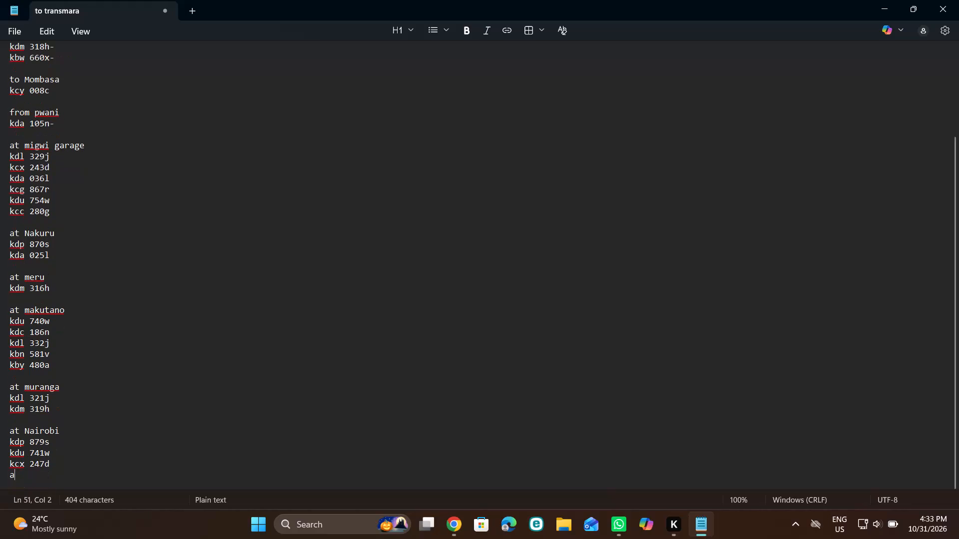
key("BackSpace")
key("Return")
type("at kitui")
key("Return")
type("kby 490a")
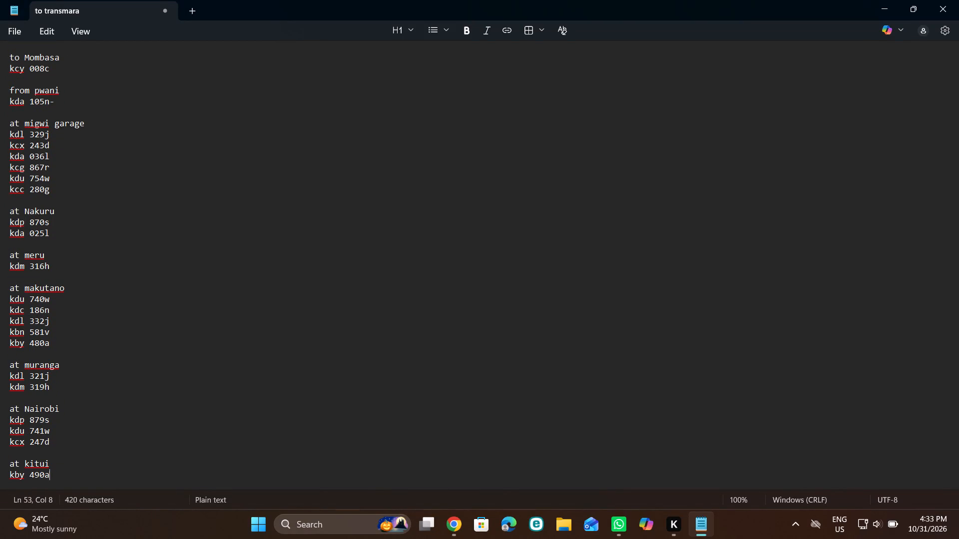
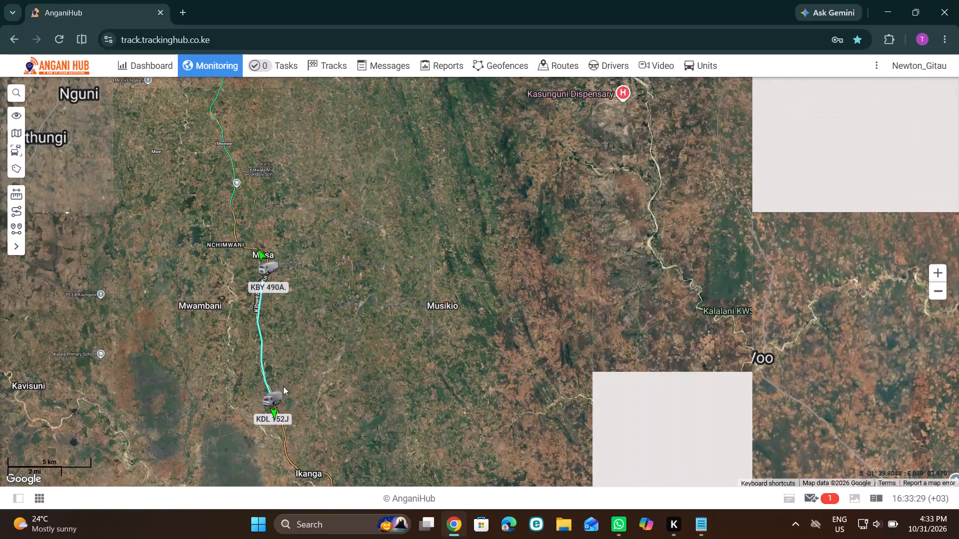
left_click(283, 389)
scroll(269, 394, "up", 2)
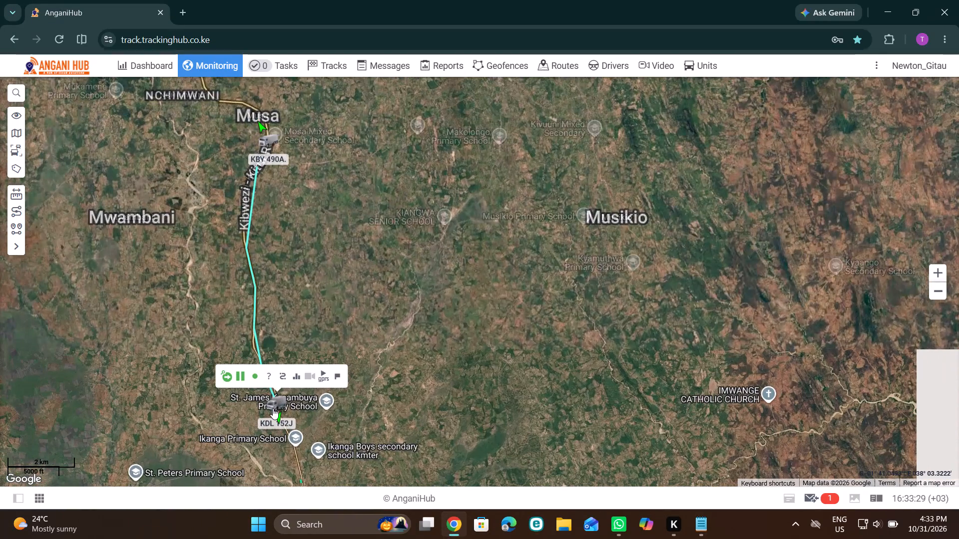
key("shift+super+s")
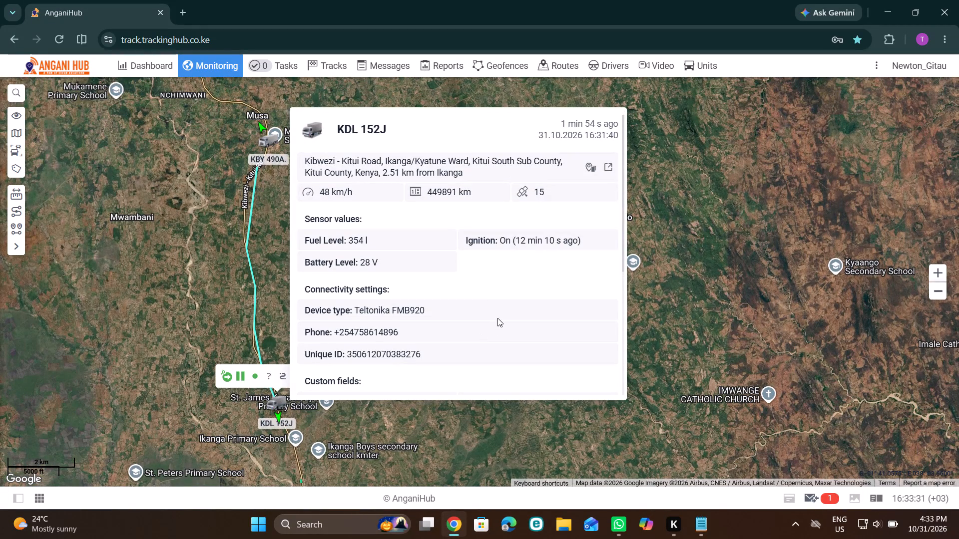
triple_click(497, 318)
triple_click(497, 318)
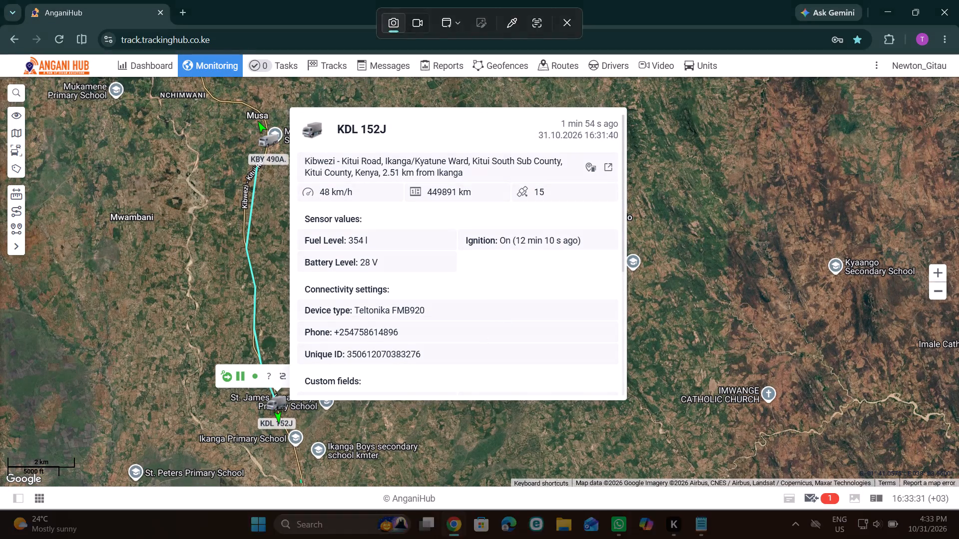
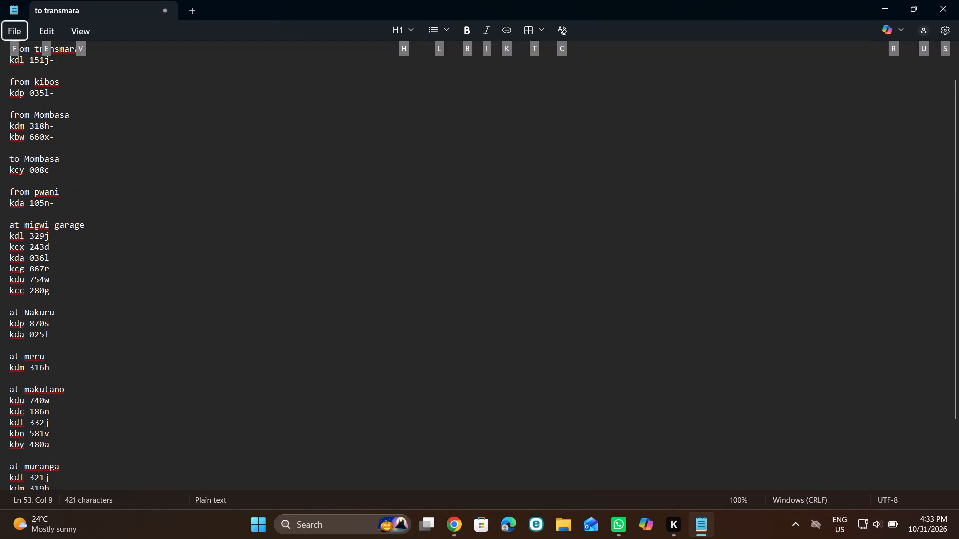
key("minus")
key("Return")
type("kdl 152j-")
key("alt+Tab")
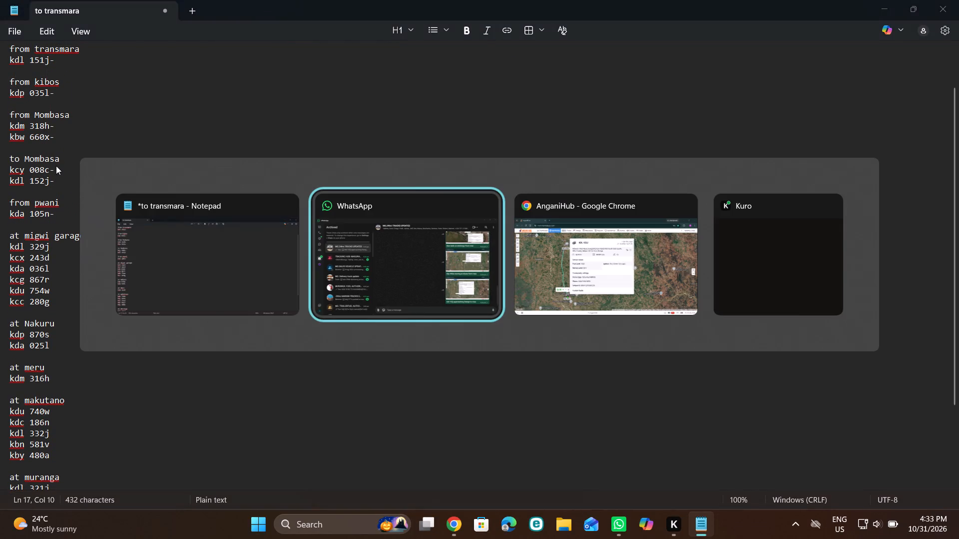
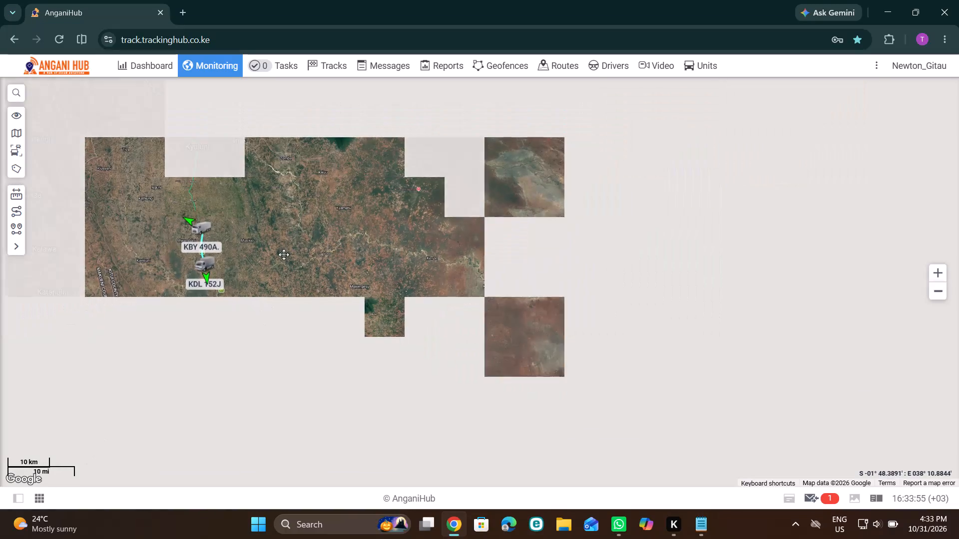
scroll(283, 329, "down", 3)
left_click_drag(287, 368, 330, 256)
scroll(317, 345, "down", 1)
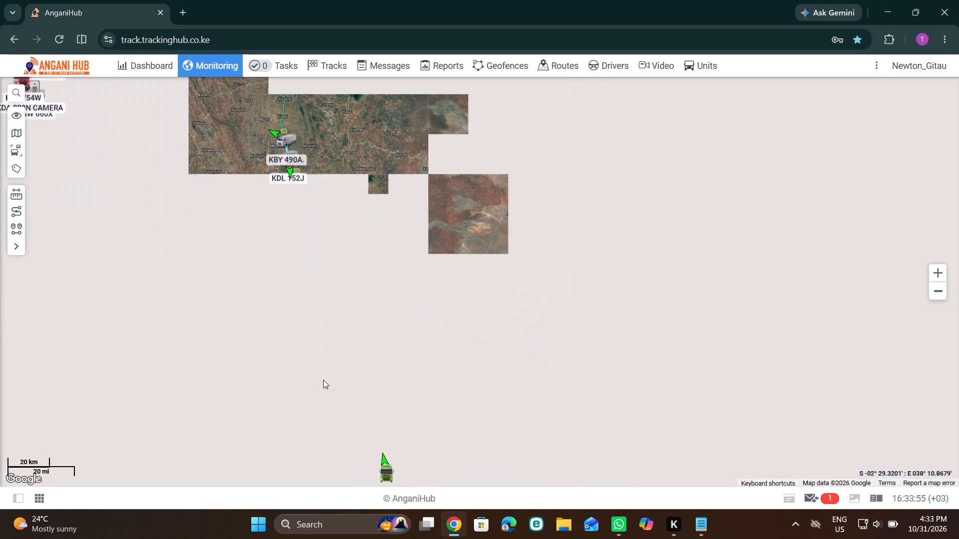
left_click_drag(329, 394, 339, 318)
scroll(352, 381, "up", 5)
left_click_drag(366, 317, 369, 437)
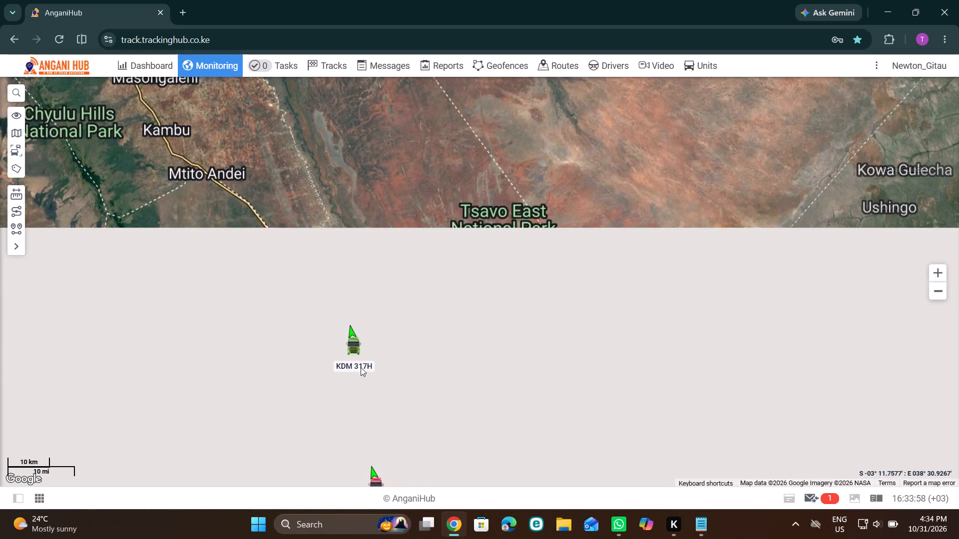
left_click(359, 349)
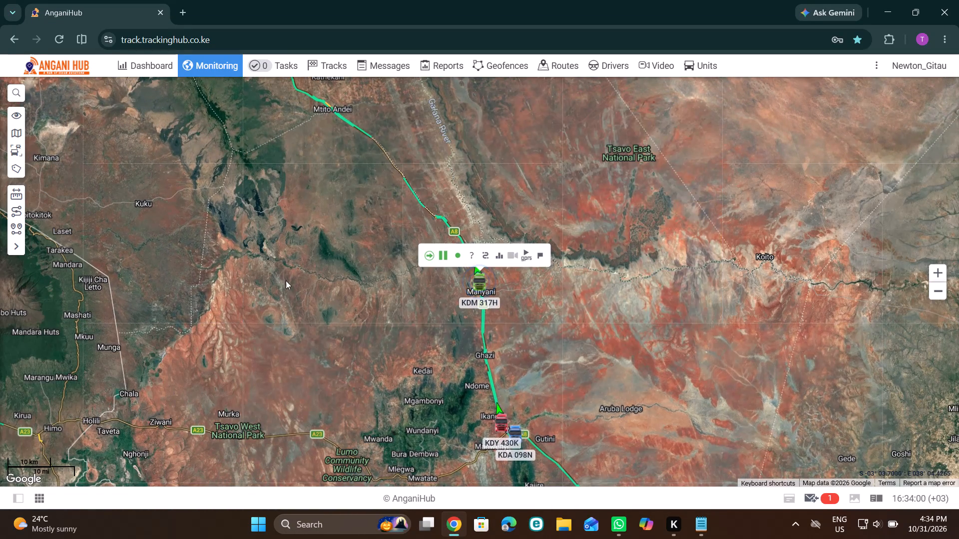
scroll(449, 279, "up", 3)
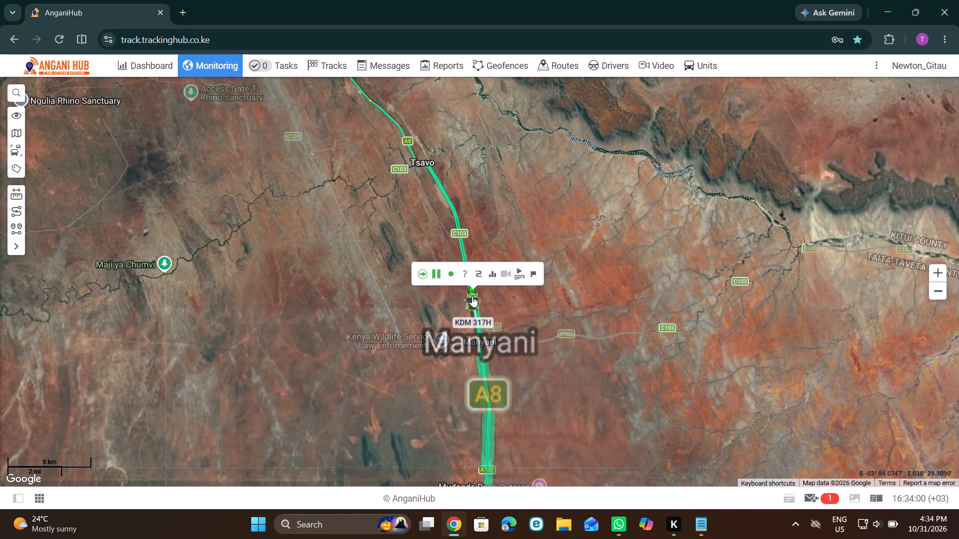
key("shift+super+s")
triple_click(599, 202)
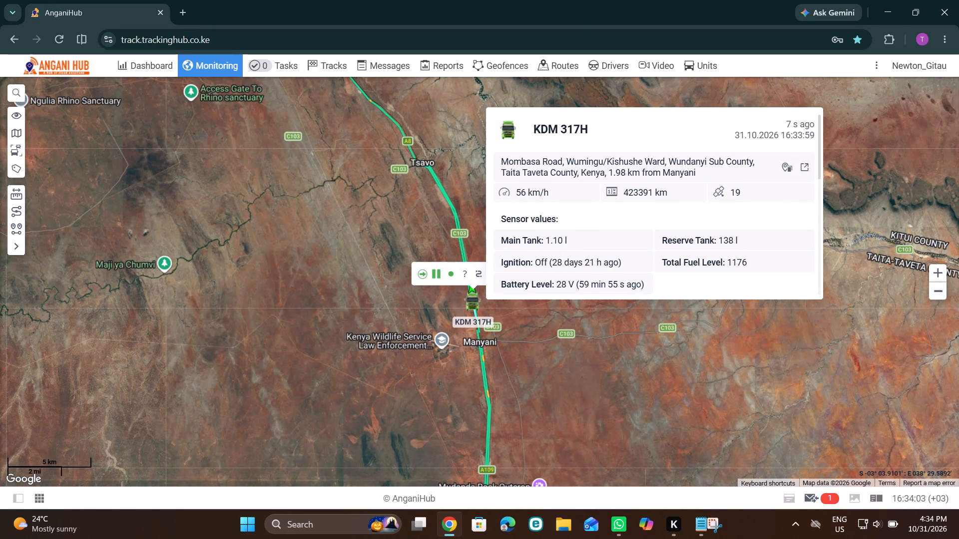
double_click(599, 202)
Switch to the "to transmara" report in Notepad.
key("alt+Tab")
key("alt+Tab")
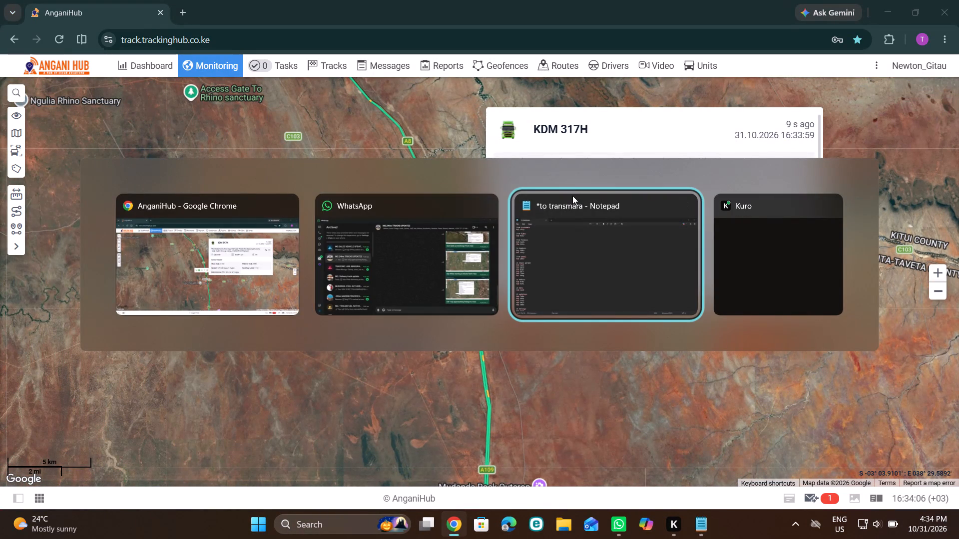
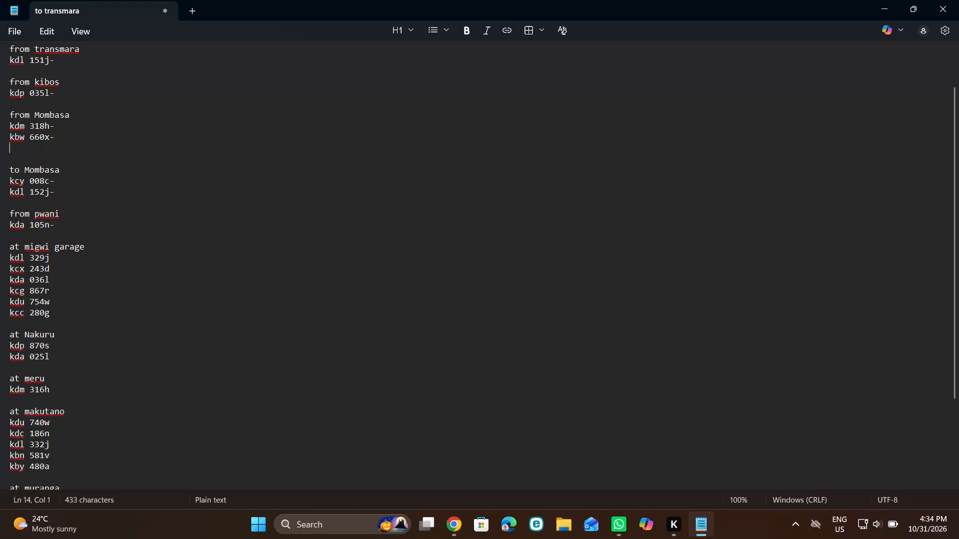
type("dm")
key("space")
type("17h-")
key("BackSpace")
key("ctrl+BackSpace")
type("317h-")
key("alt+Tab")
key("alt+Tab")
scroll(52, 202, "down", 2)
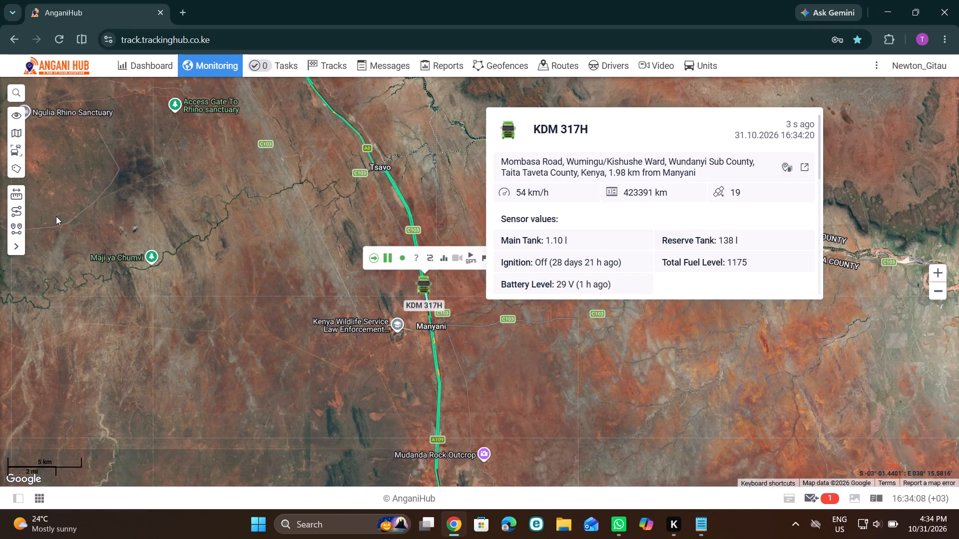
scroll(56, 216, "down", 2)
left_click_drag(96, 249, 102, 234)
left_click_drag(107, 274, 176, 267)
scroll(274, 403, "up", 4)
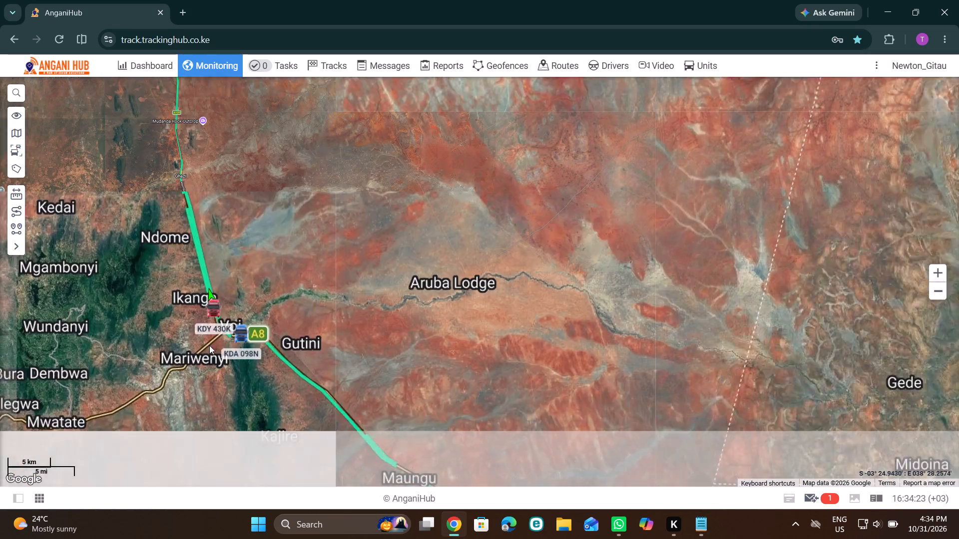
scroll(209, 345, "up", 2)
left_click(317, 212)
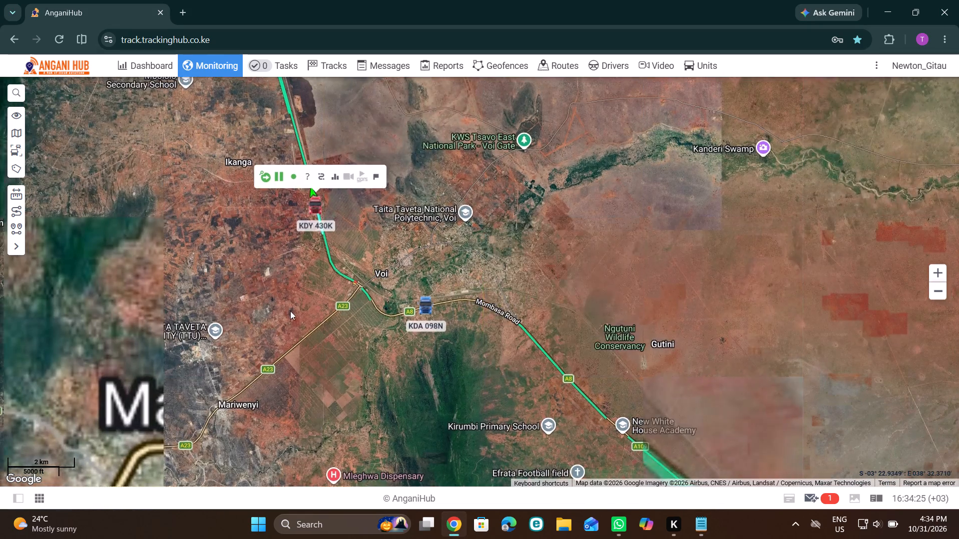
key("shift+super+s")
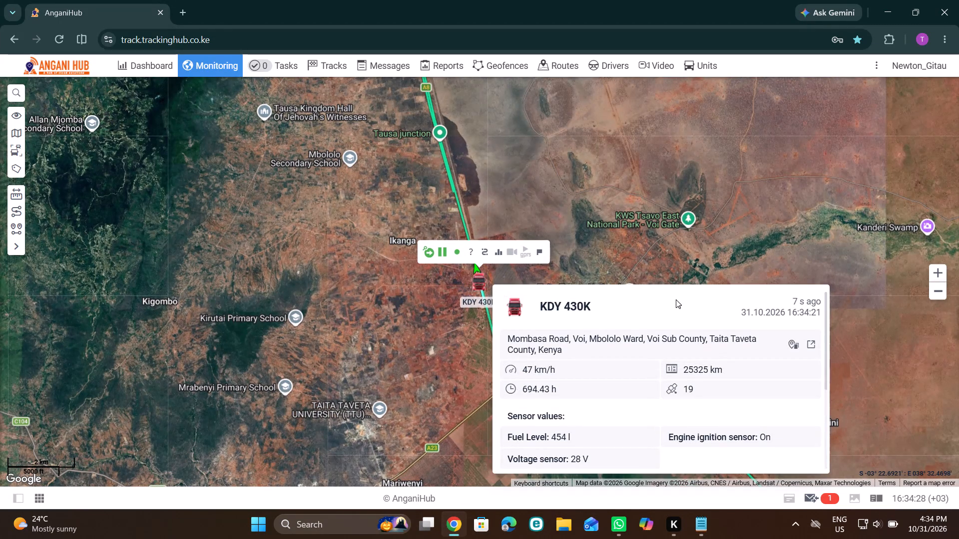
triple_click(676, 299)
double_click(677, 297)
Switch back to the "to transmara" report in Notepad.
key("alt+Tab")
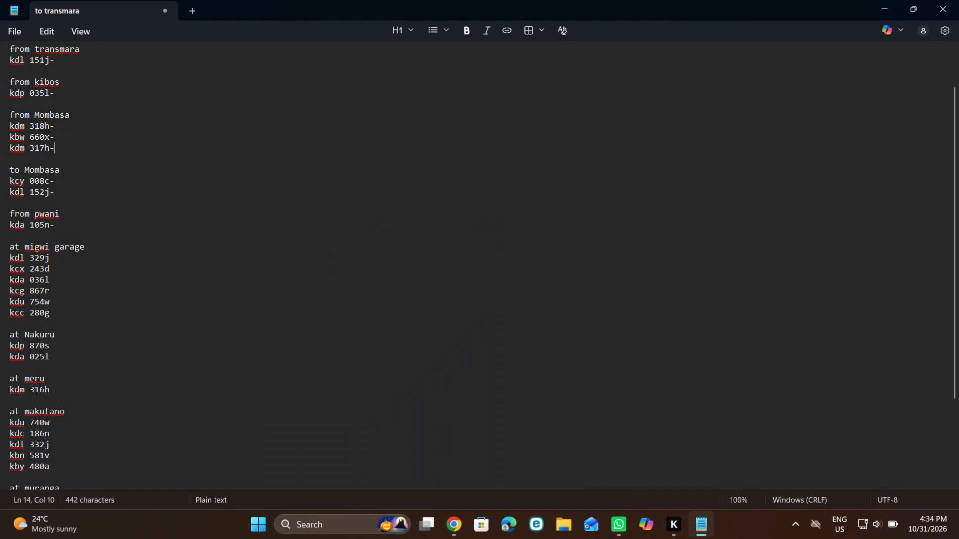
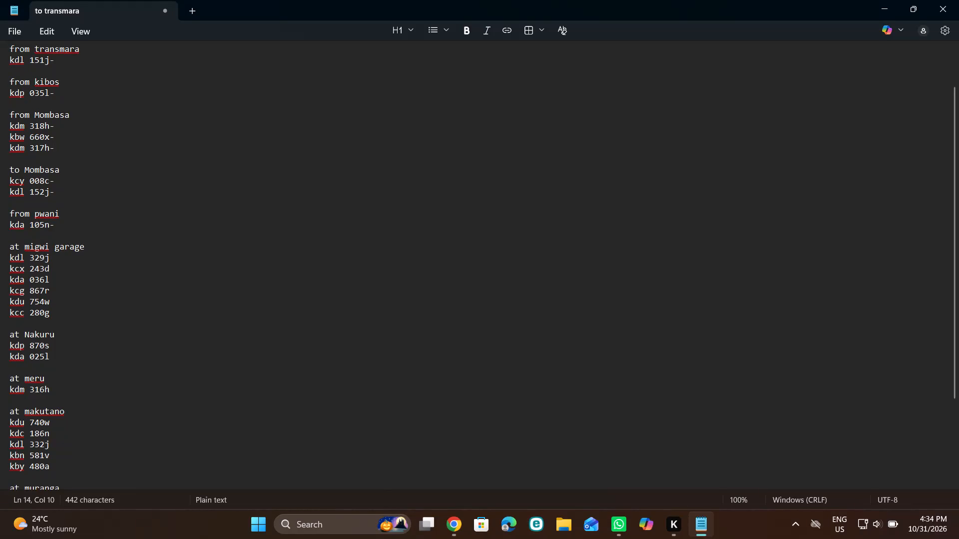
key("Return")
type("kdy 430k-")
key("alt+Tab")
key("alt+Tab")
scroll(203, 258, "down", 1)
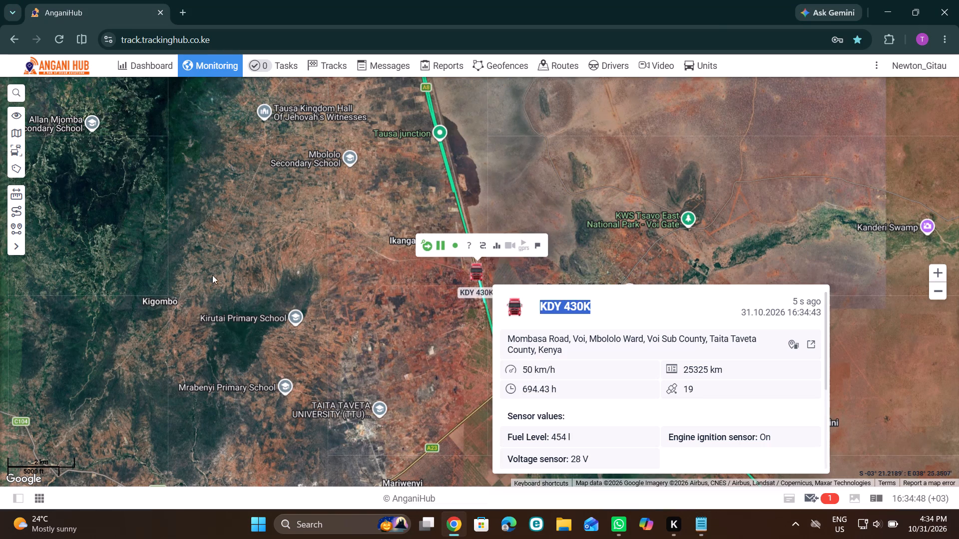
scroll(212, 275, "down", 3)
left_click(223, 291)
scroll(304, 299, "up", 2)
left_click(303, 297)
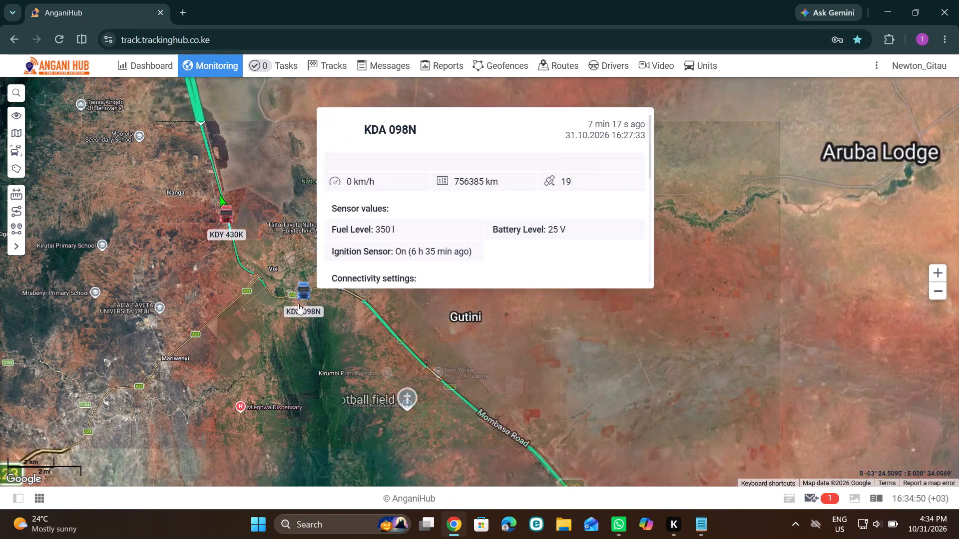
key("shift+super+s")
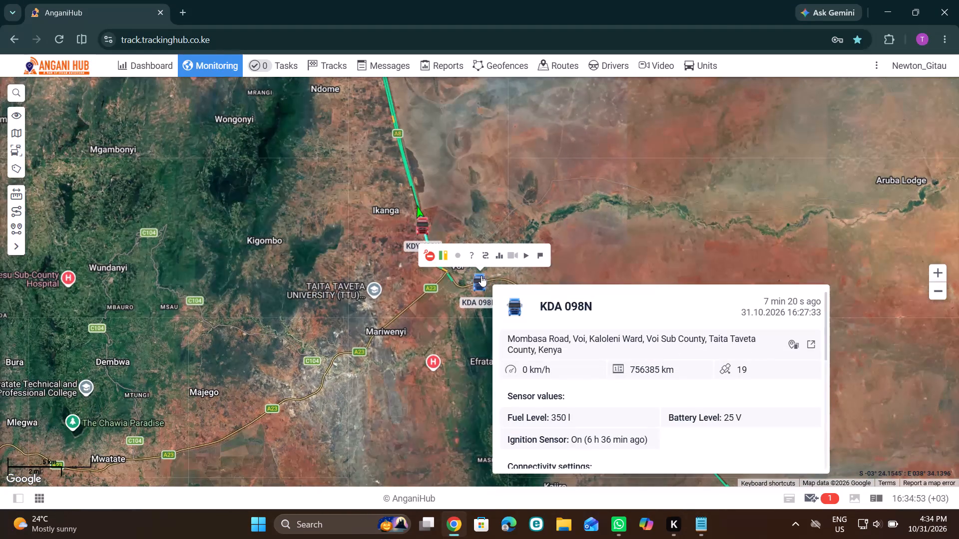
triple_click(621, 287)
triple_click(621, 287)
left_click(621, 287)
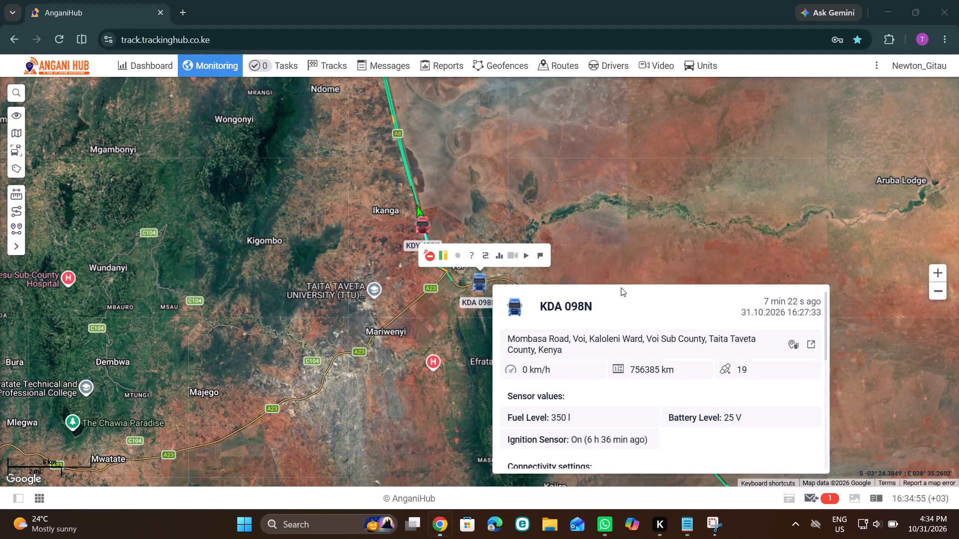
Switch back to the "to transmara" report in Notepad.
key("alt+Tab")
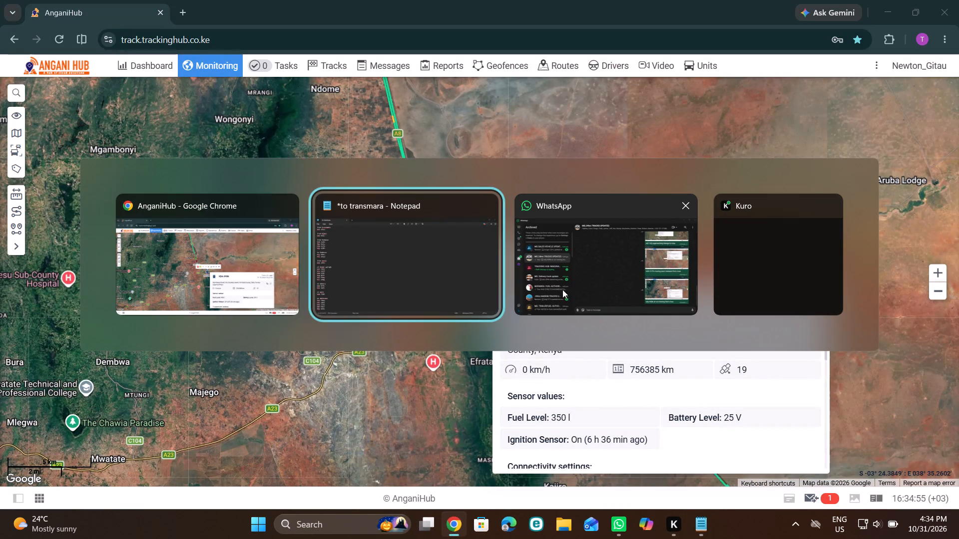
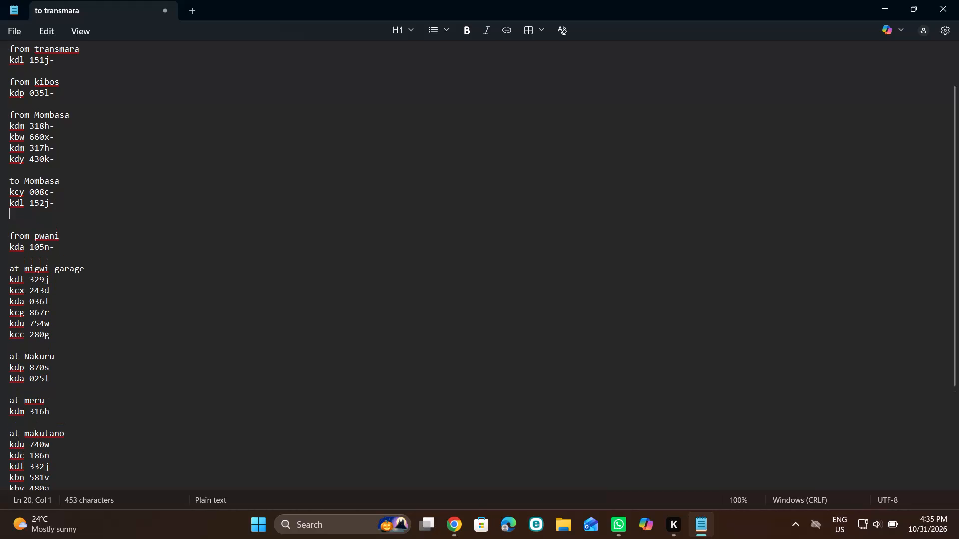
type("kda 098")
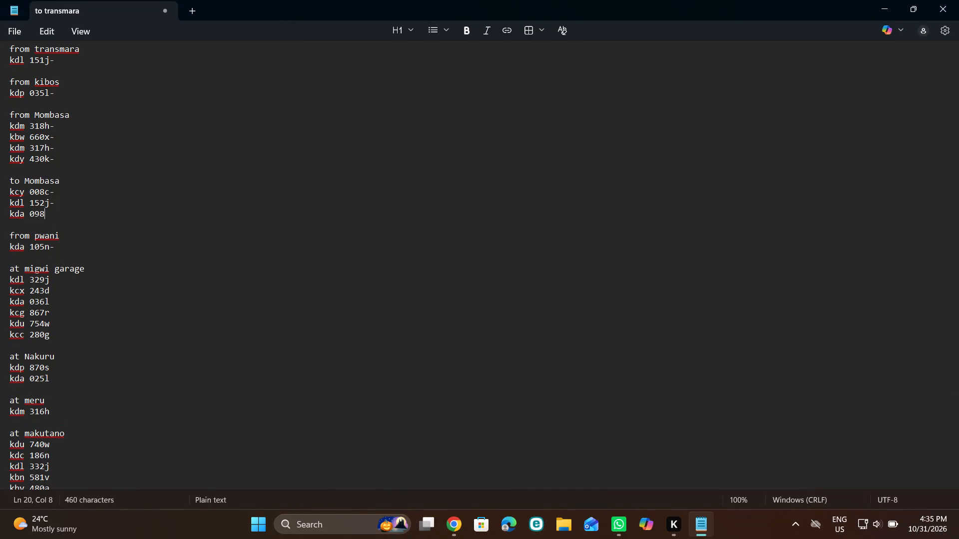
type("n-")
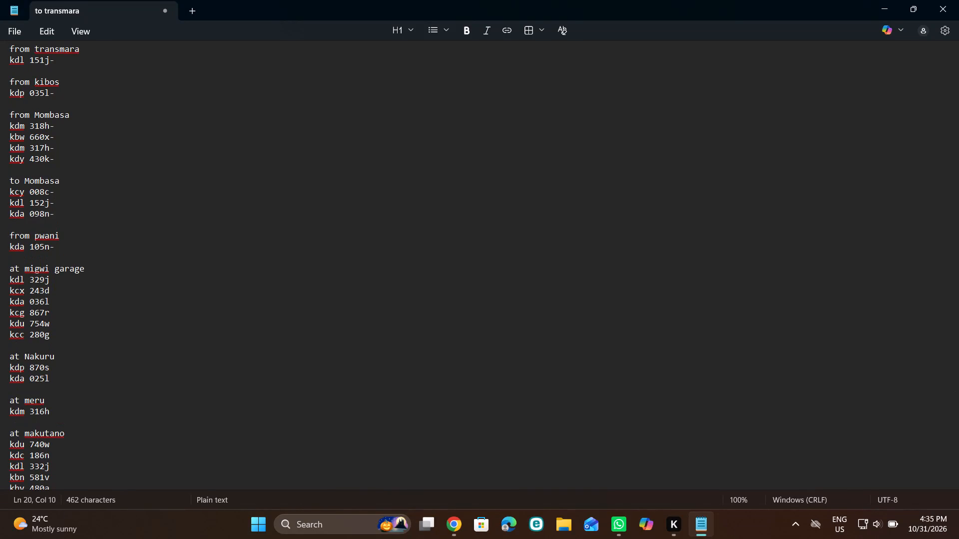
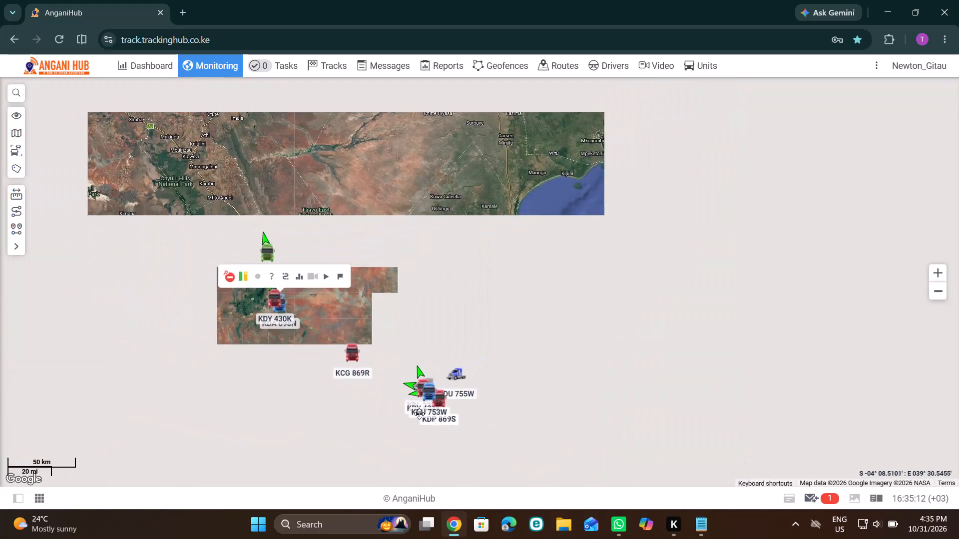
scroll(414, 354, "up", 3)
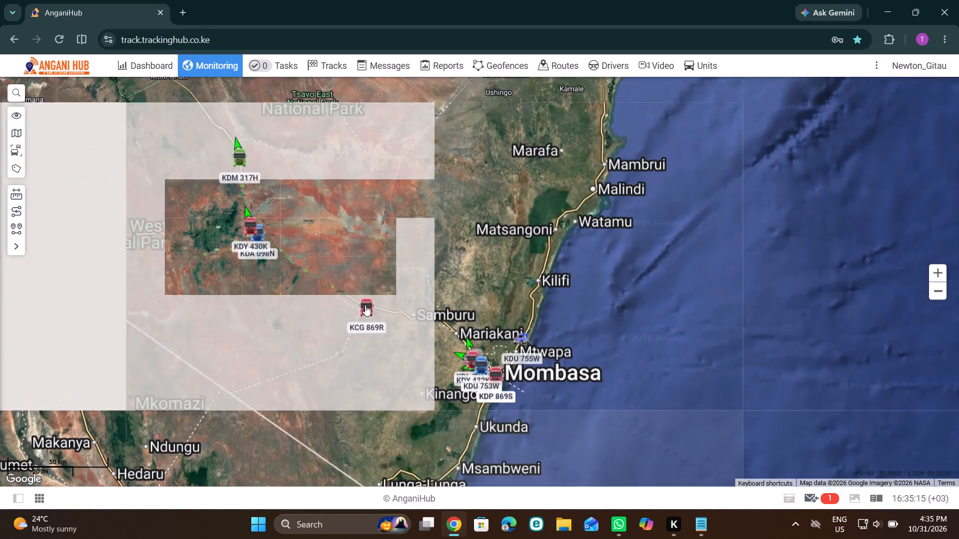
scroll(365, 305, "up", 10)
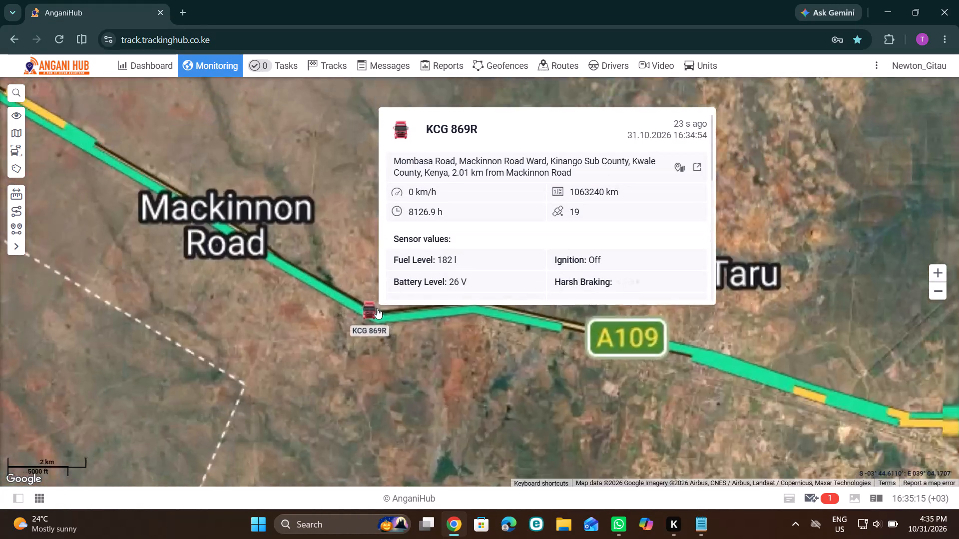
left_click(366, 320)
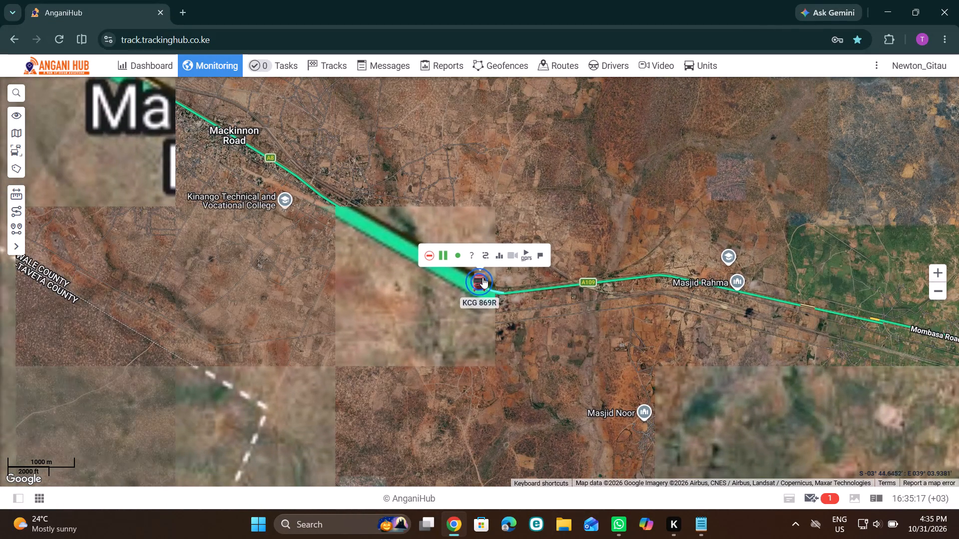
key("shift+super+s")
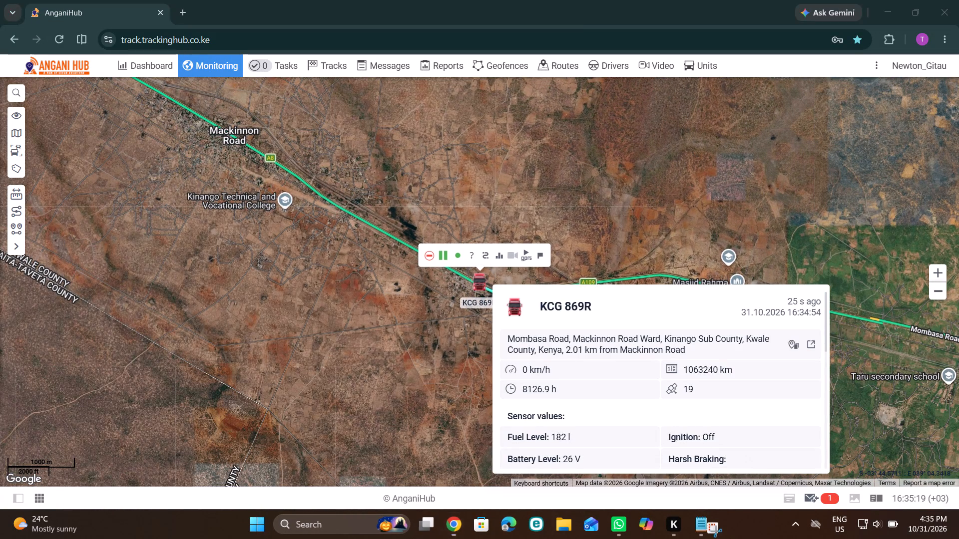
triple_click(650, 306)
double_click(650, 306)
Switch from the tracking map to the WhatsApp window.
key("alt+Tab")
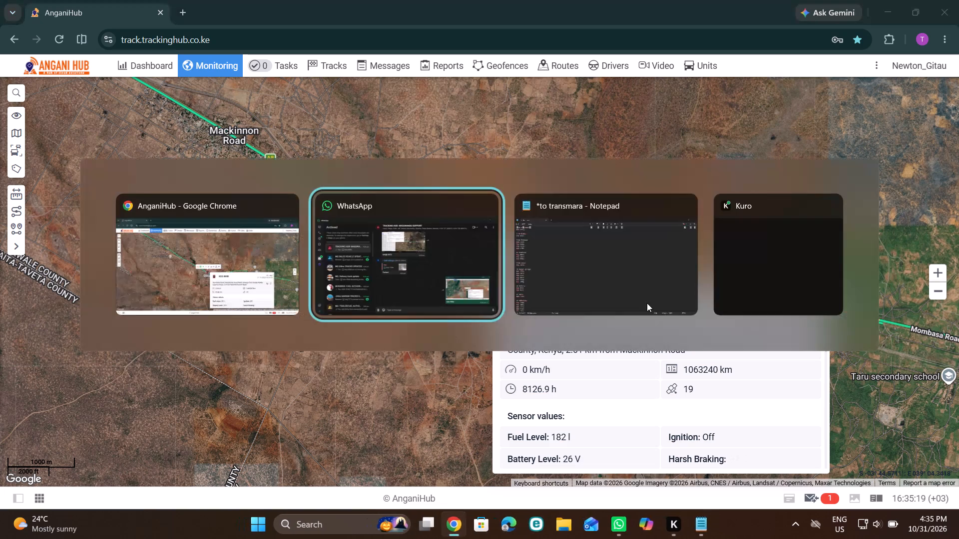
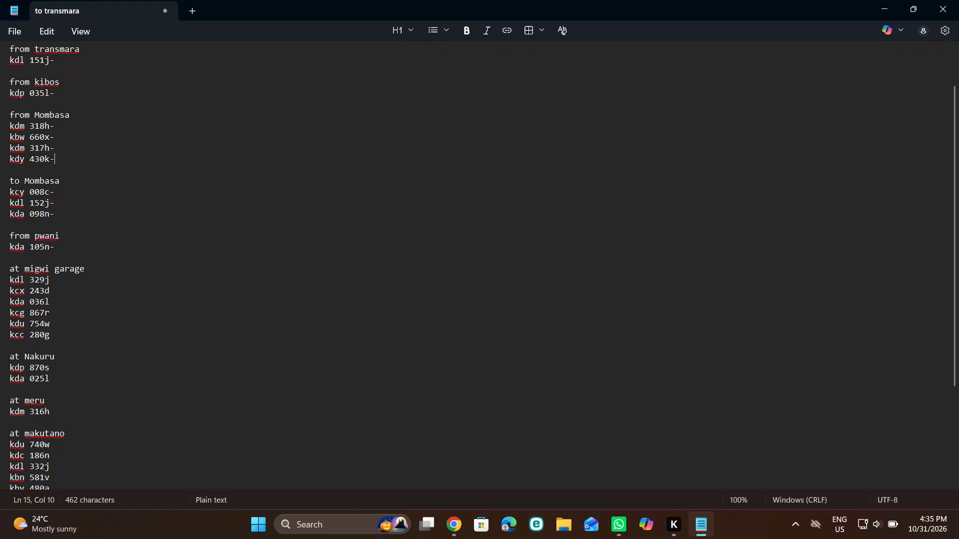
key("Return")
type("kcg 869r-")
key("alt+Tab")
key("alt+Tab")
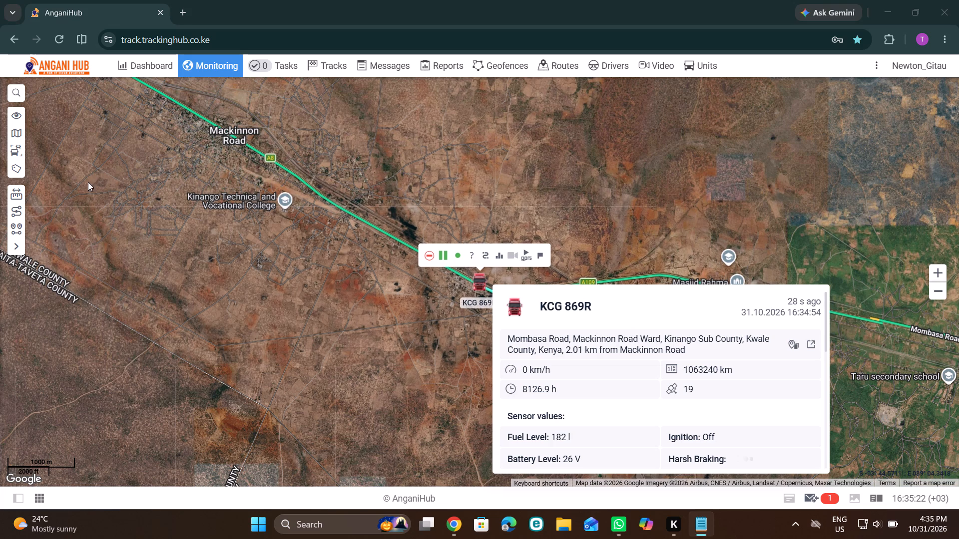
scroll(89, 186, "down", 4)
scroll(194, 239, "down", 3)
left_click_drag(231, 305, 228, 282)
scroll(370, 326, "up", 2)
scroll(438, 308, "up", 3)
left_click_drag(447, 297, 436, 359)
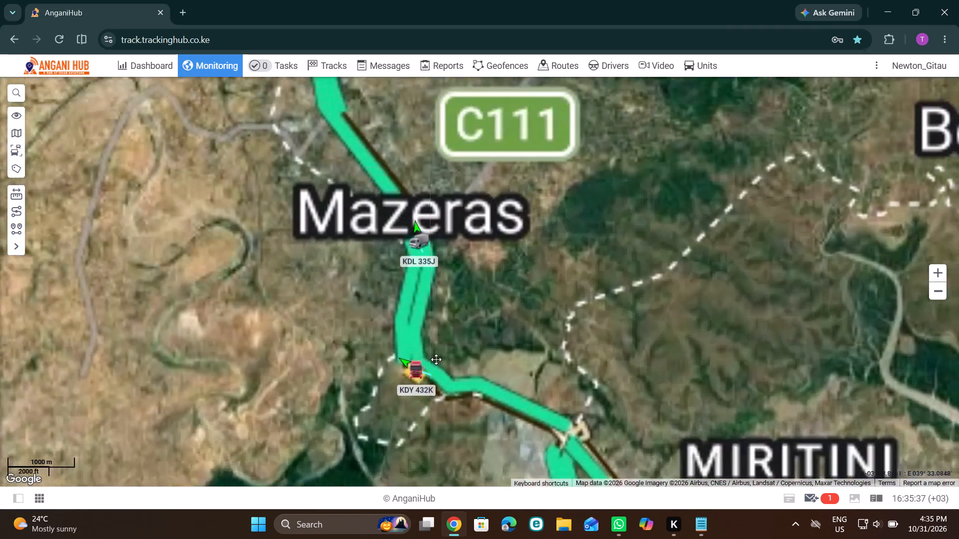
left_click_drag(436, 359, 432, 369)
left_click(428, 272)
left_click(417, 278)
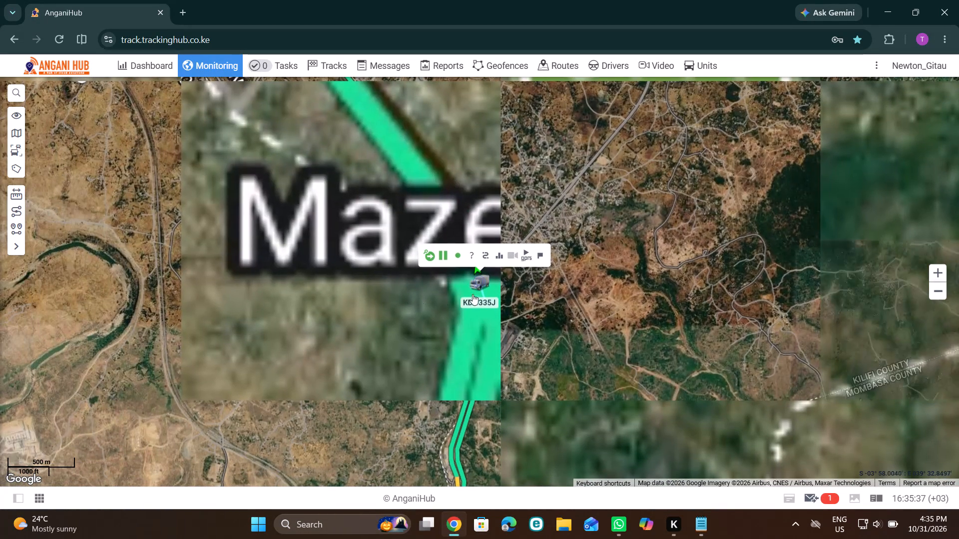
key("shift+super+s")
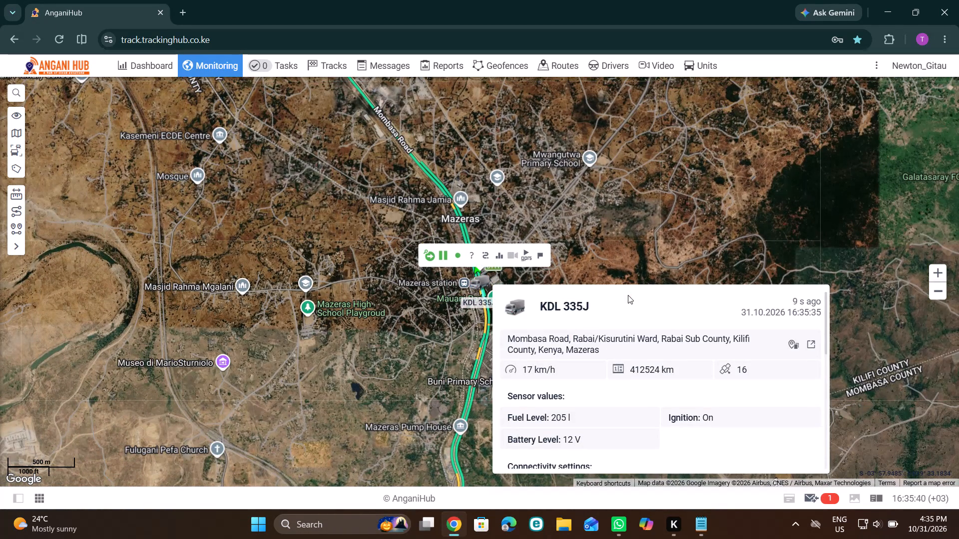
triple_click(628, 295)
triple_click(629, 295)
double_click(630, 294)
Switch from the tracking map to the "to transmara" Notepad window.
key("alt+Tab")
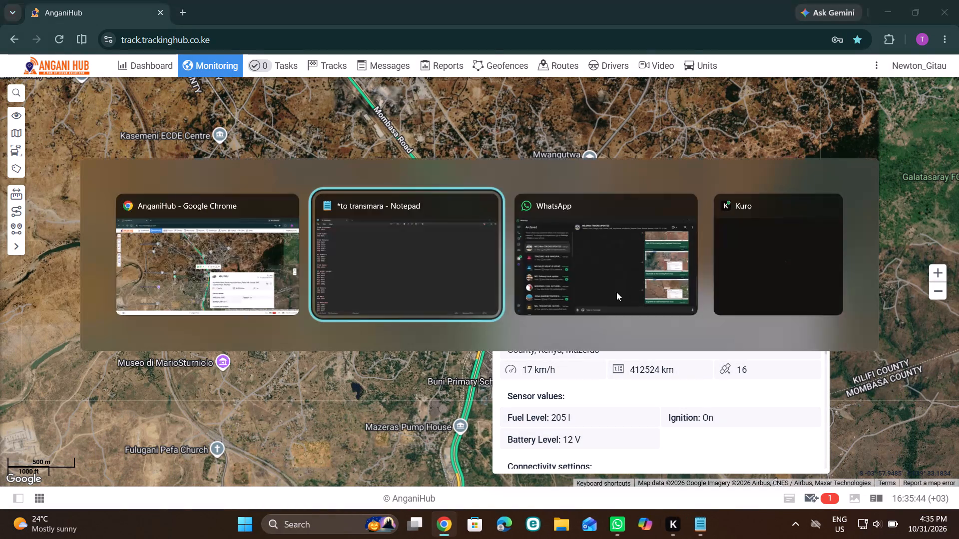
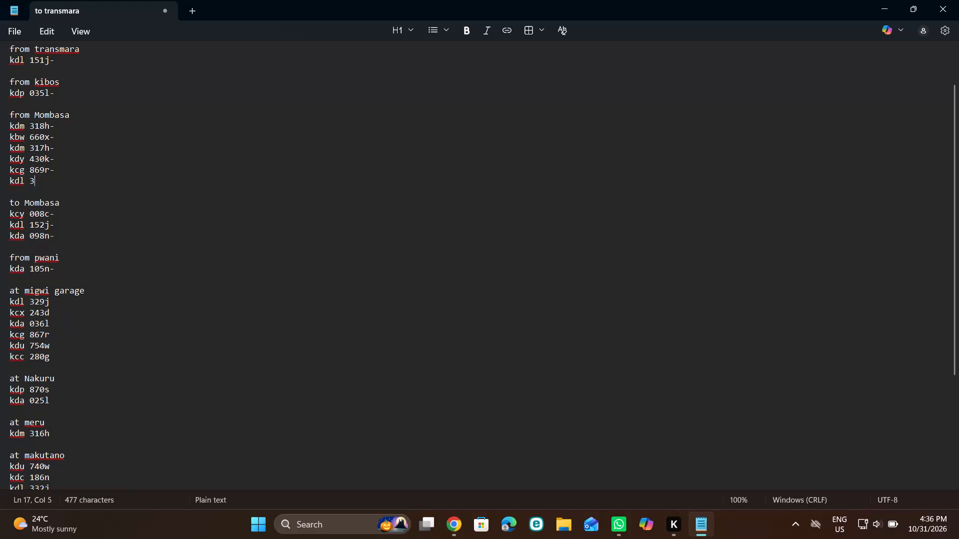
key("BackSpace")
type("5j-")
key("alt+Tab")
key("alt+Tab")
scroll(65, 173, "down", 3)
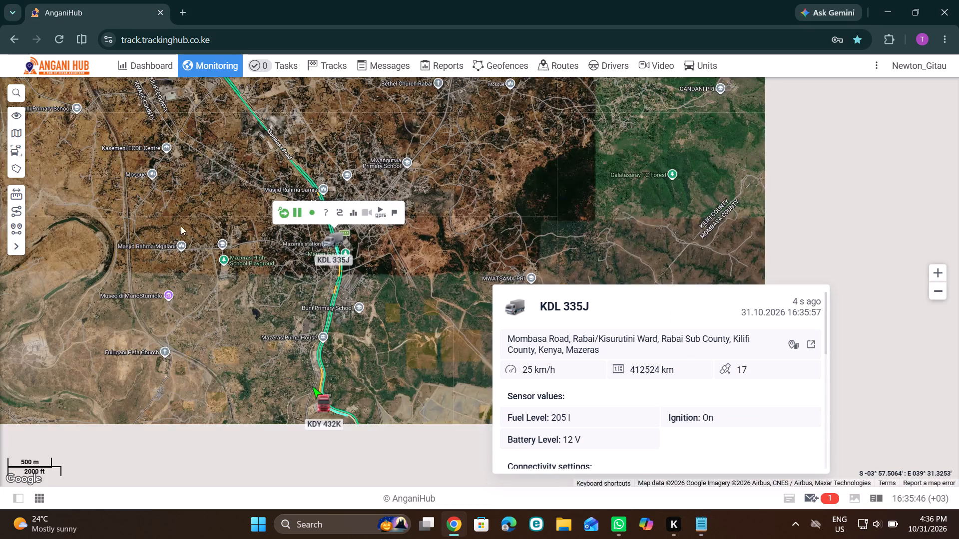
left_click_drag(182, 226, 208, 169)
left_click_drag(231, 308, 255, 281)
left_click(304, 268)
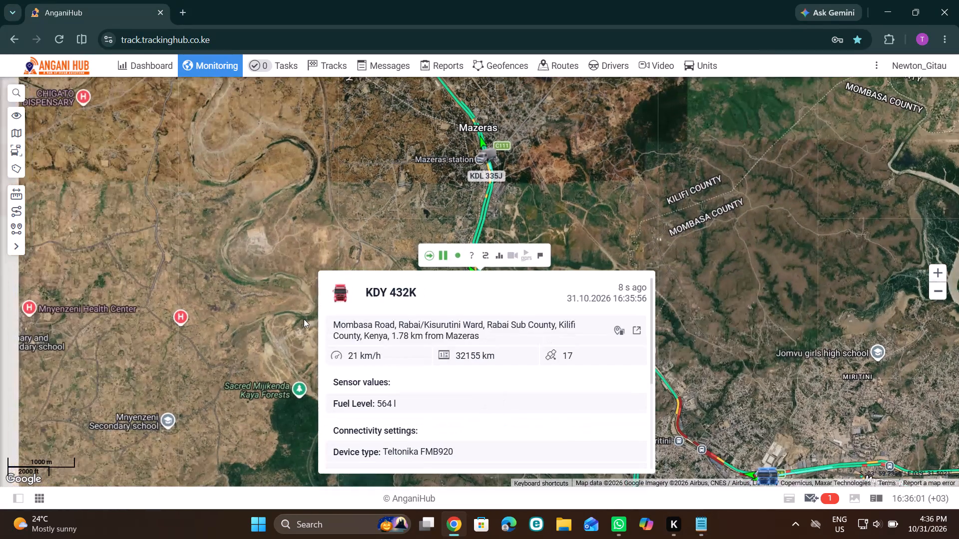
key("shift+super+s")
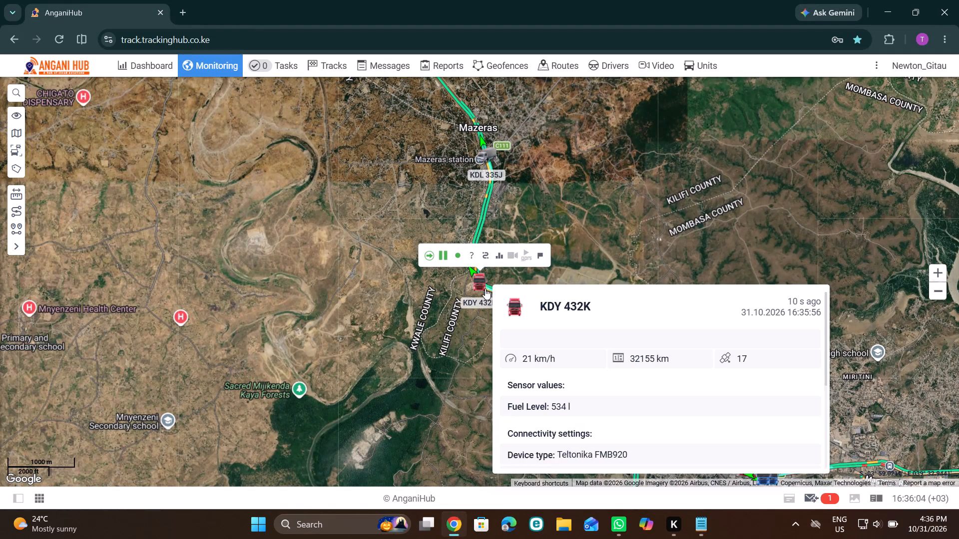
triple_click(626, 300)
Switch from the tracking map back to the "to transmara" Notepad window.
key("alt+Tab")
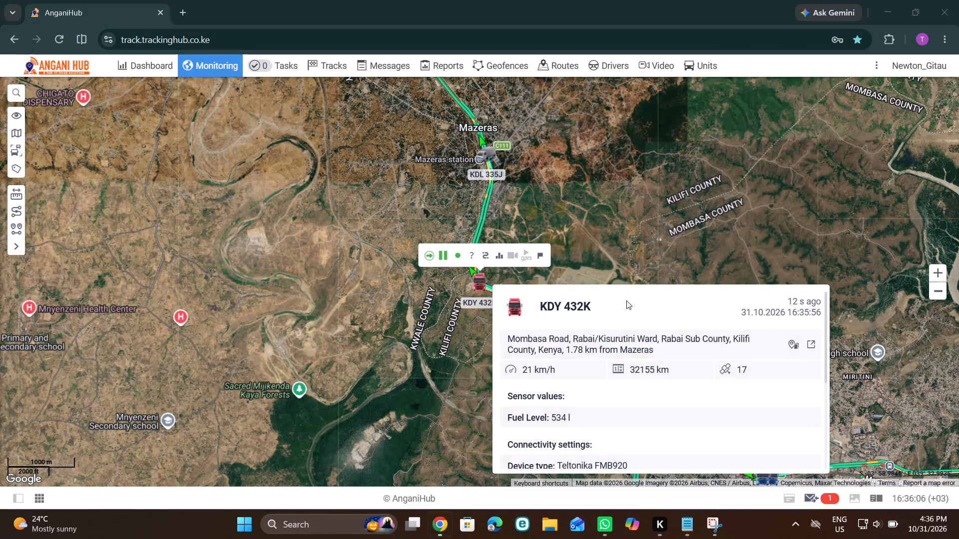
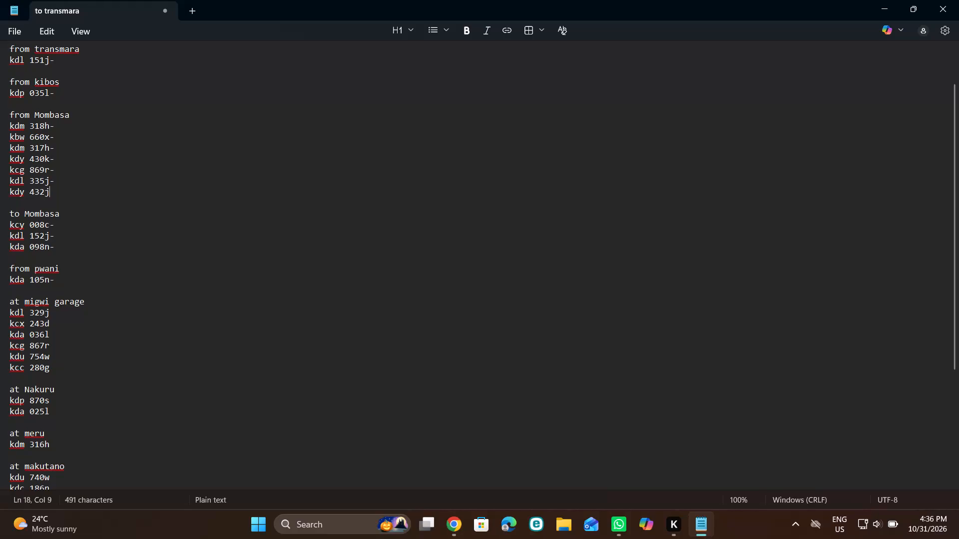
key("BackSpace")
type("k-")
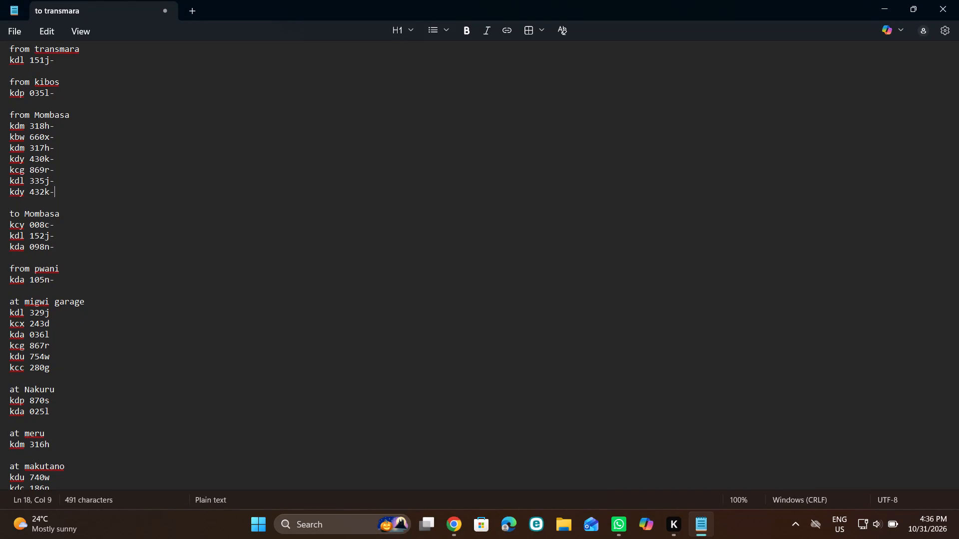
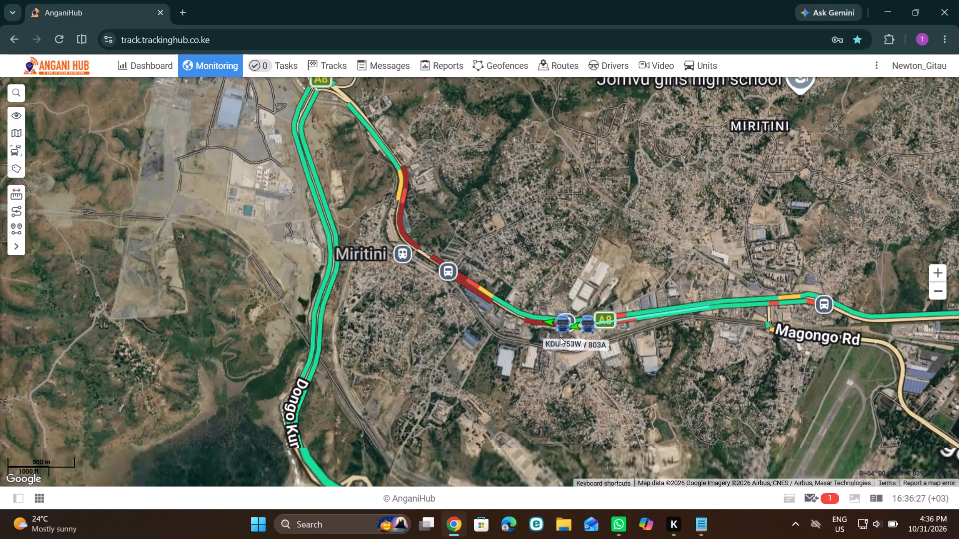
left_click(573, 330)
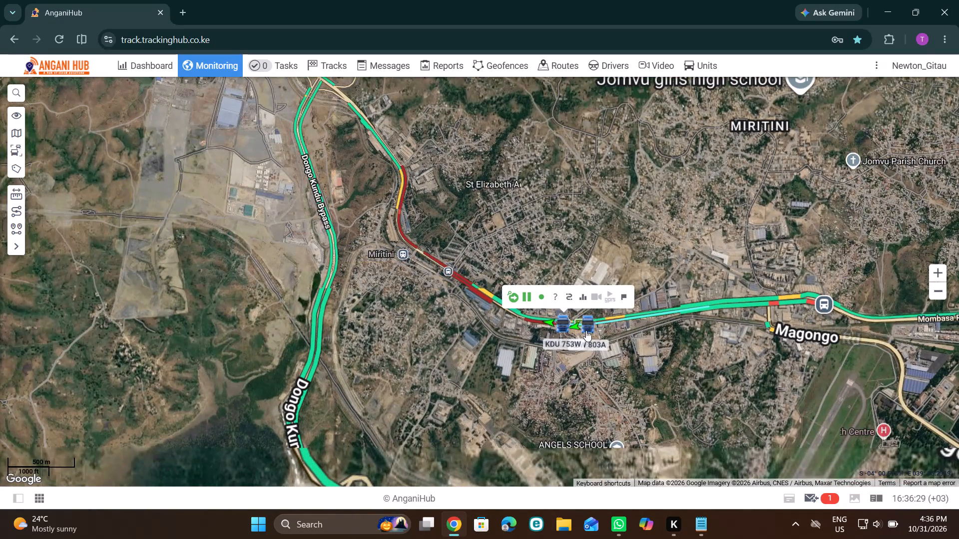
left_click(503, 288)
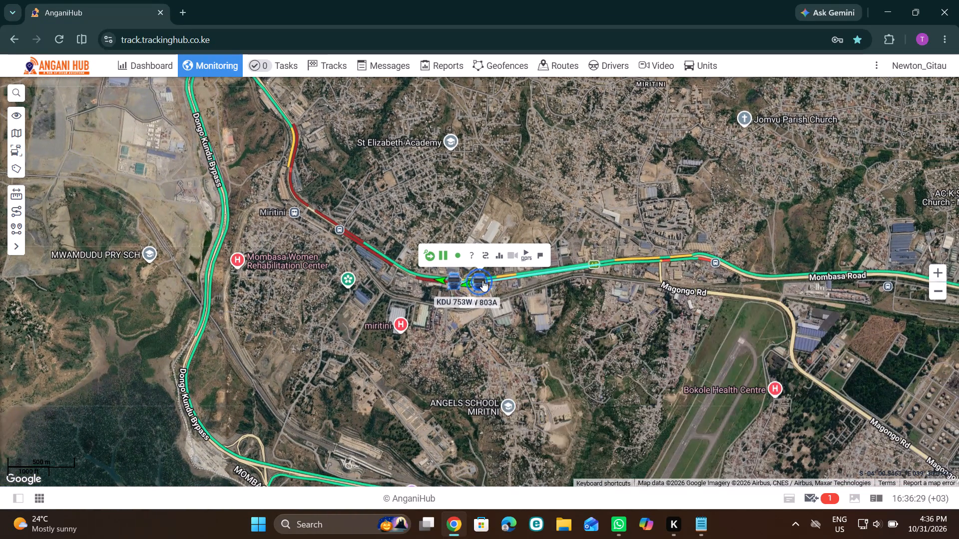
key("shift+super+s")
triple_click(659, 303)
triple_click(659, 303)
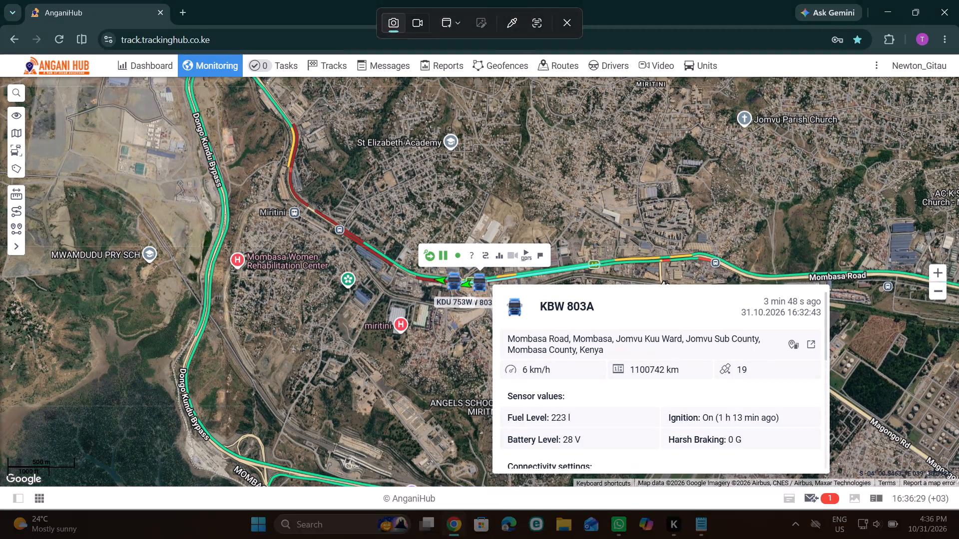
left_click(659, 303)
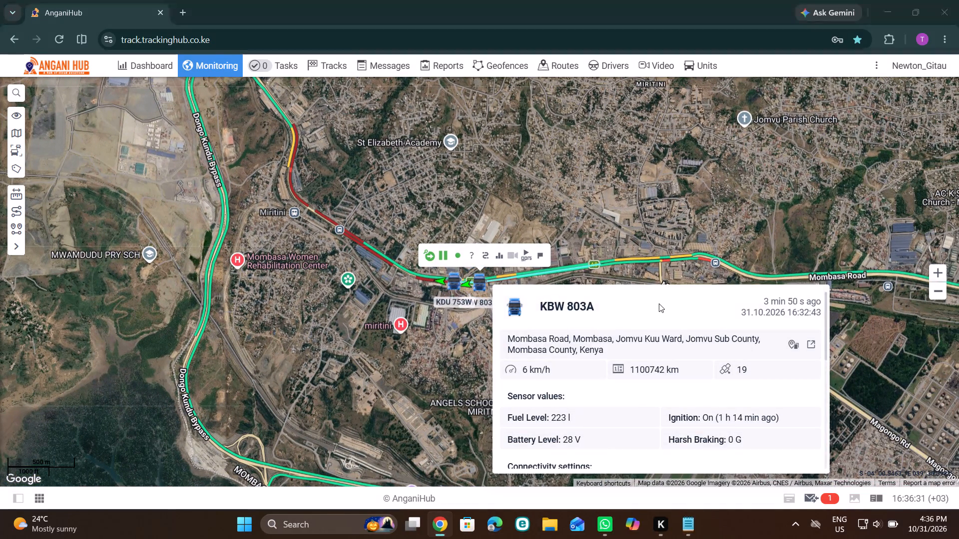
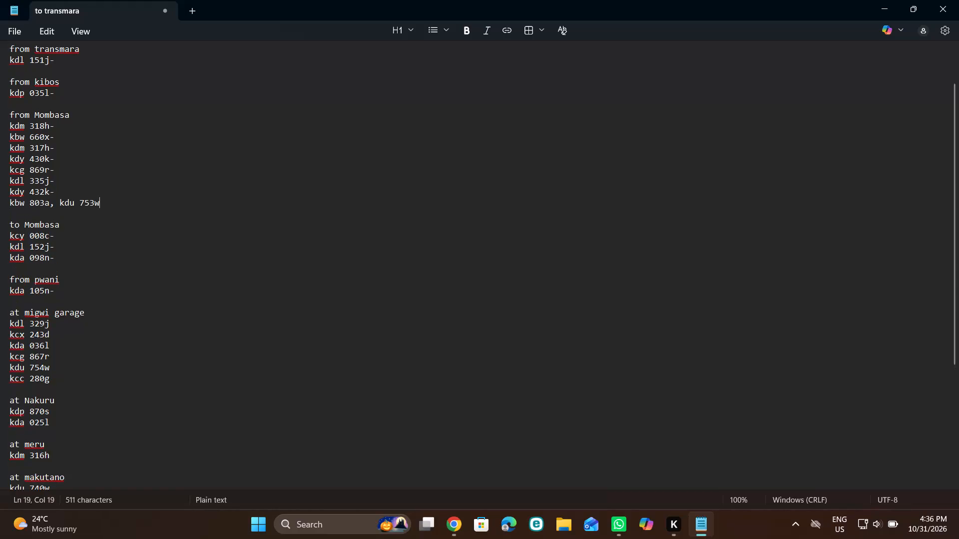
key("minus")
key("ctrl+Left")
key("ctrl+Left")
key("ctrl+Left")
key("BackSpace")
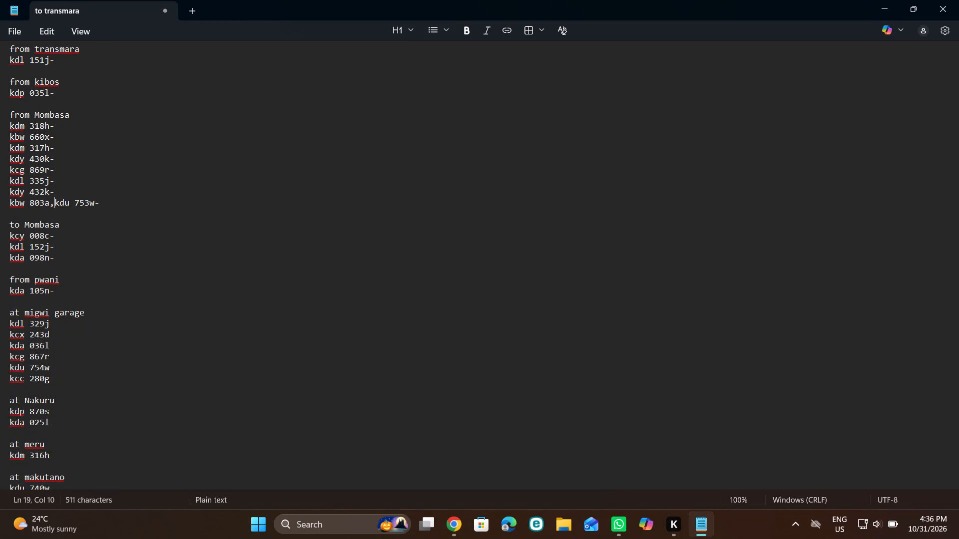
key("BackSpace")
key("minus")
key("Return")
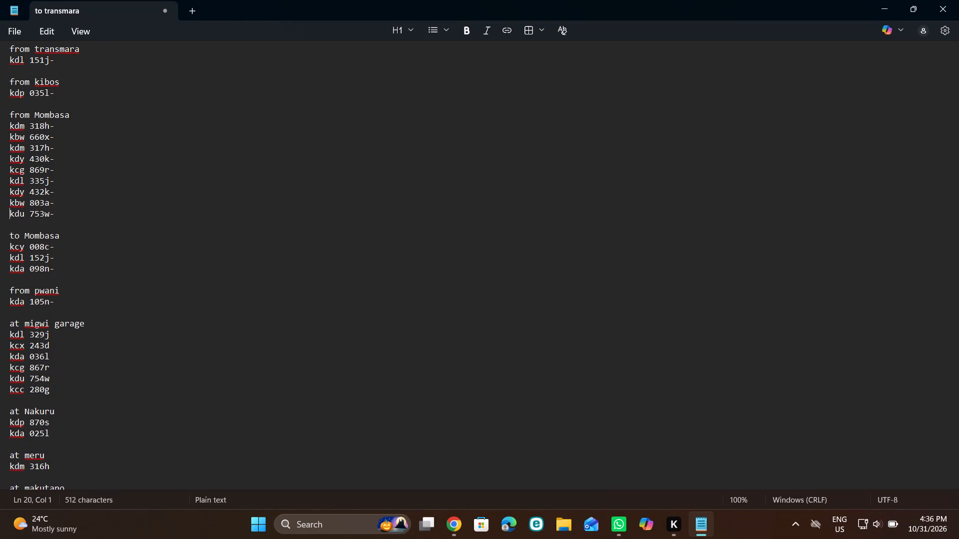
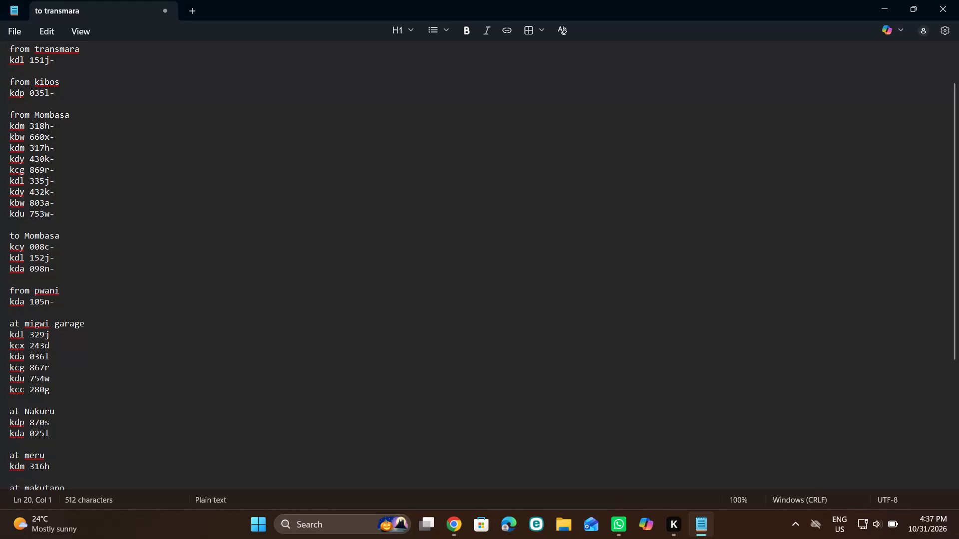
Switch to the tracking map in Chrome and locate the group of units around Zanzibar Road and Moi Avenue in Mombasa.
key("alt+Tab")
key("alt+Tab")
scroll(128, 124, "down", 3)
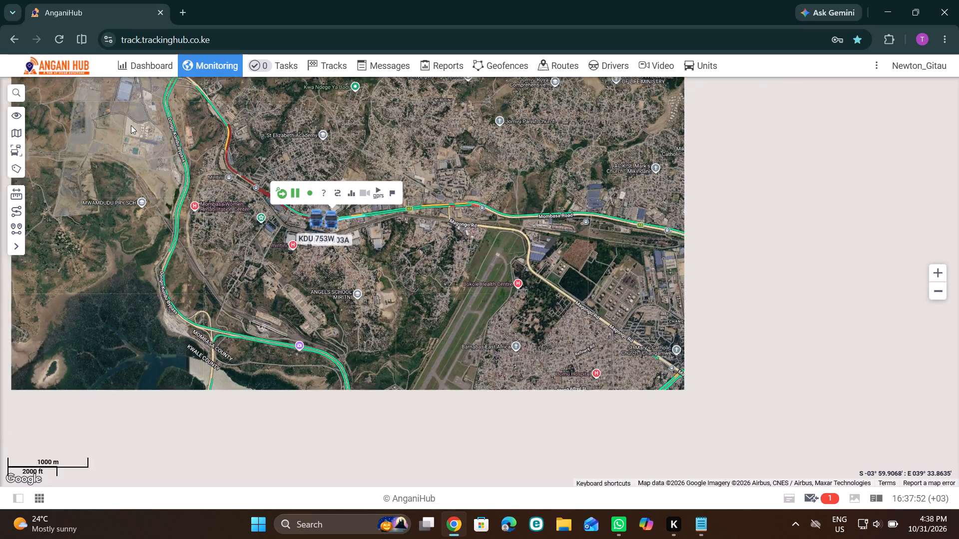
scroll(138, 129, "down", 1)
left_click_drag(174, 204, 220, 157)
scroll(380, 250, "up", 2)
left_click_drag(582, 290, 494, 278)
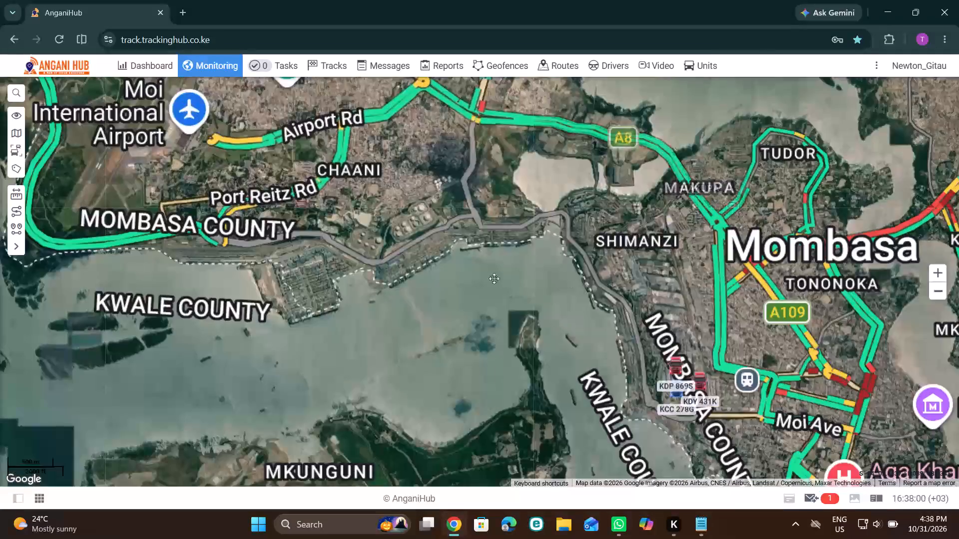
left_click_drag(494, 278, 288, 217)
left_click_drag(426, 360, 289, 246)
scroll(419, 304, "up", 3)
left_click_drag(346, 294, 433, 366)
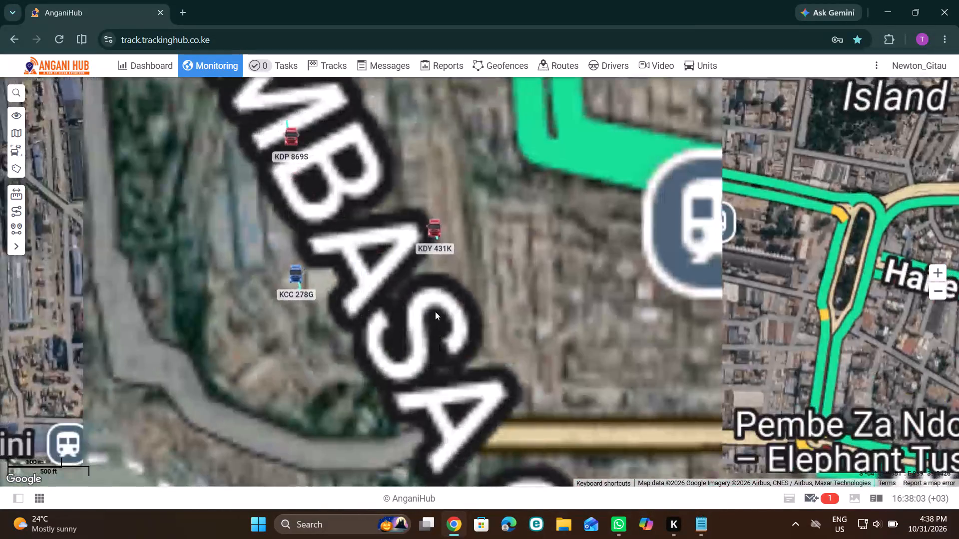
left_click(449, 238)
left_click(301, 277)
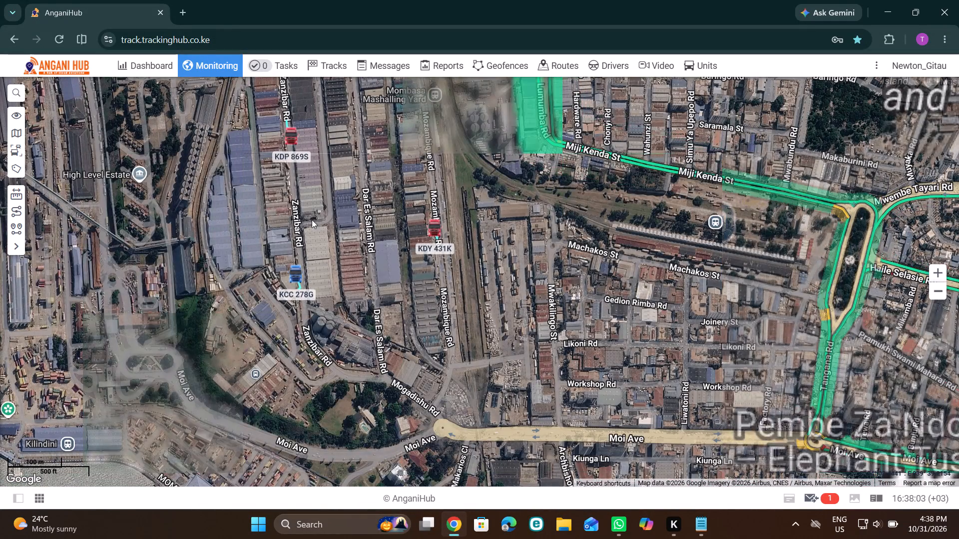
left_click(280, 295)
left_click(300, 268)
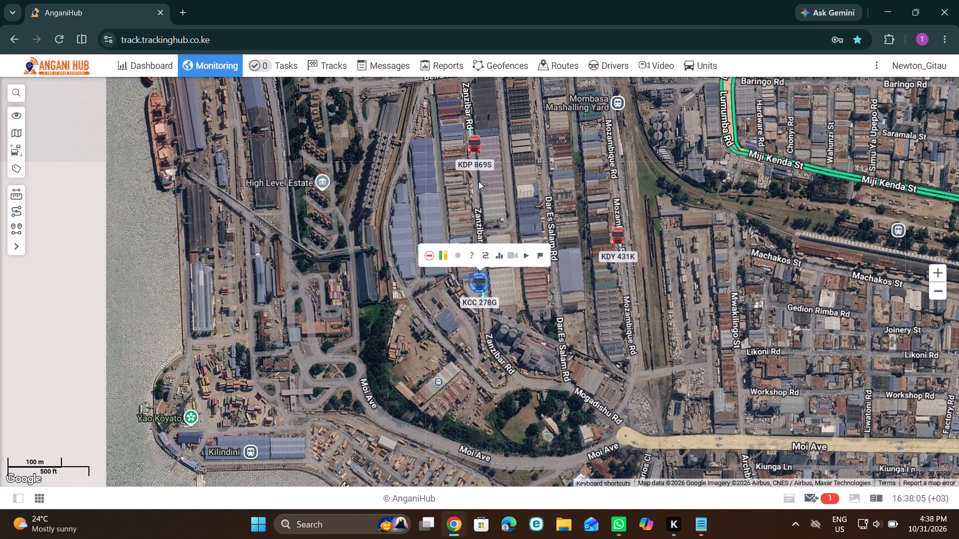
left_click(473, 156)
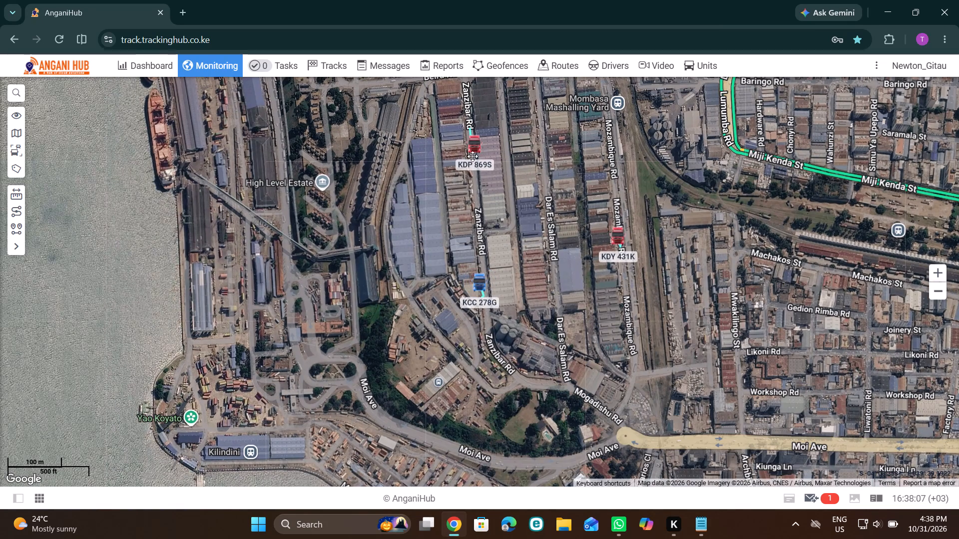
left_click(473, 283)
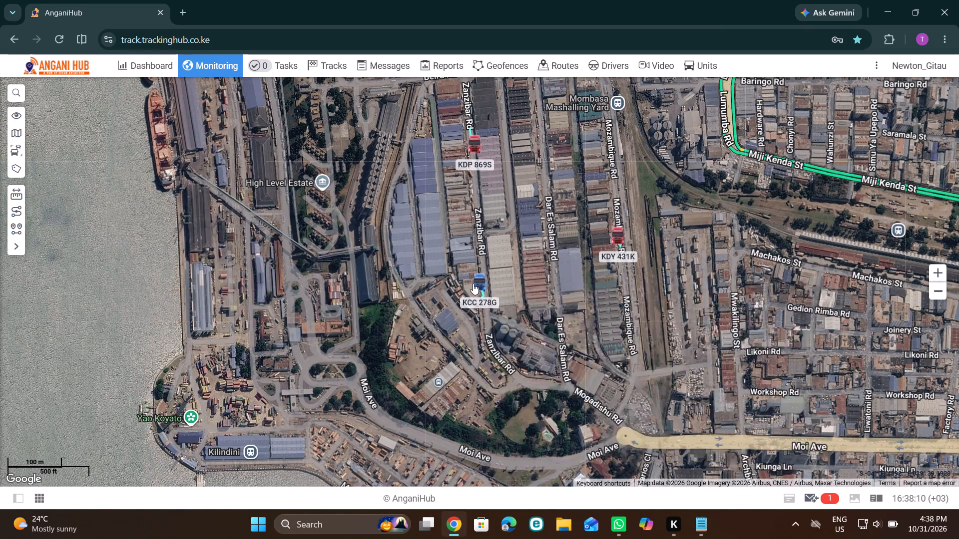
key("shift+super+s")
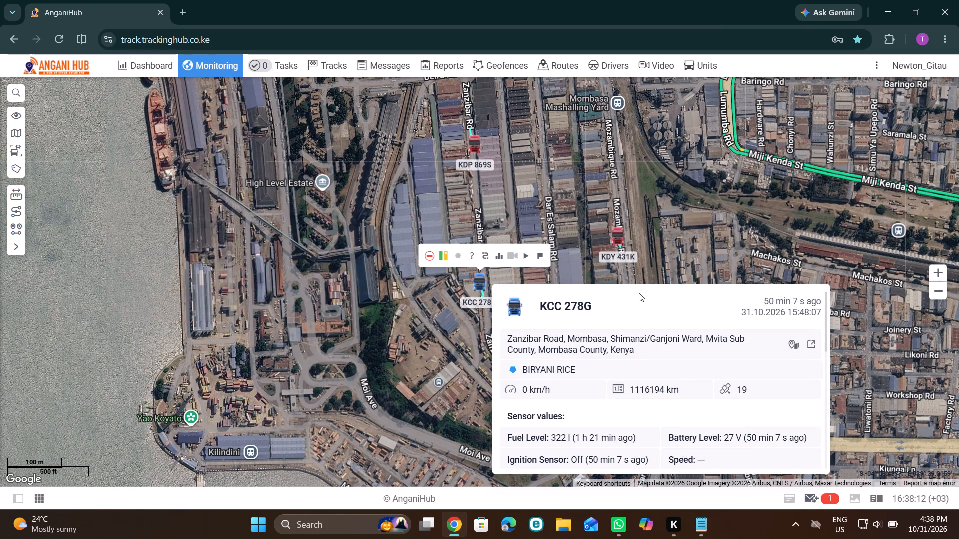
triple_click(639, 293)
triple_click(639, 293)
left_click(635, 293)
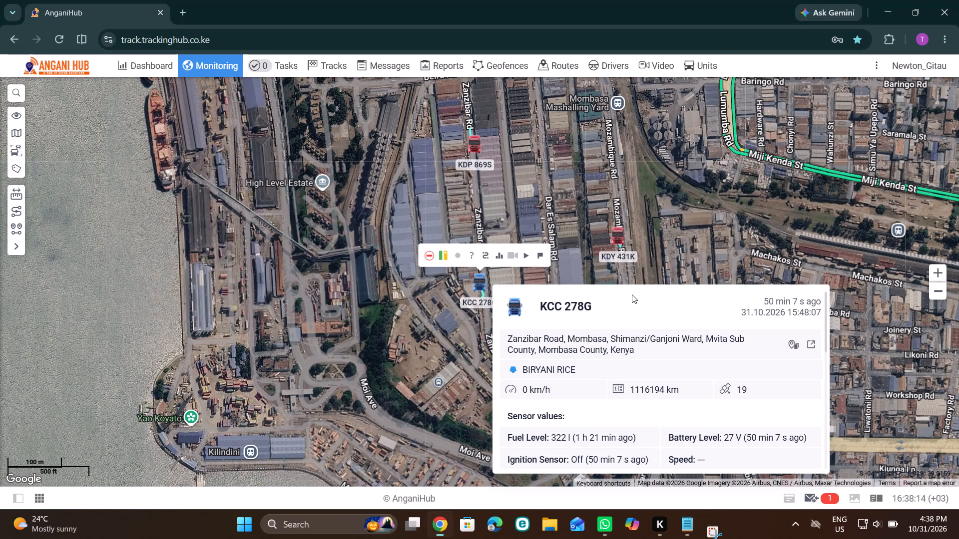
Switch from the tracking map to the Notepad report.
key("alt+Tab")
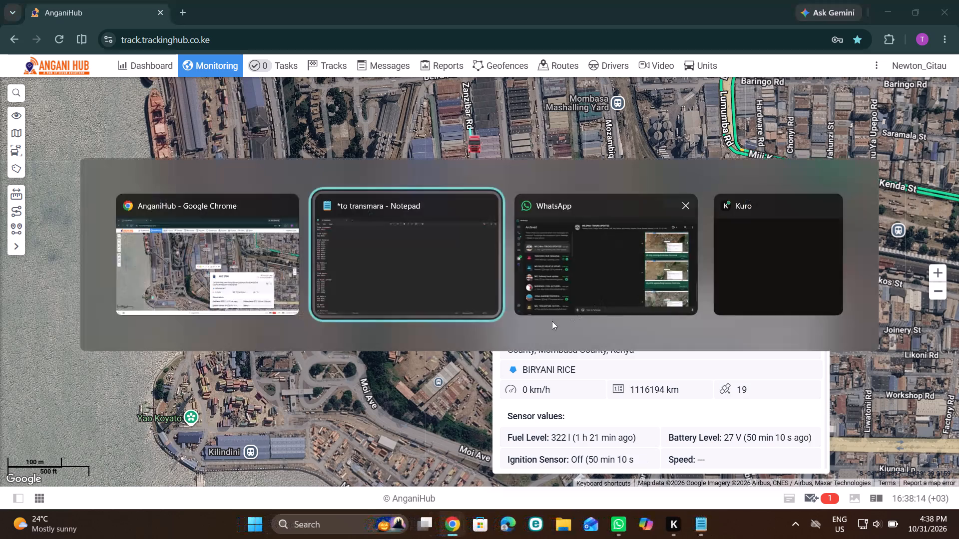
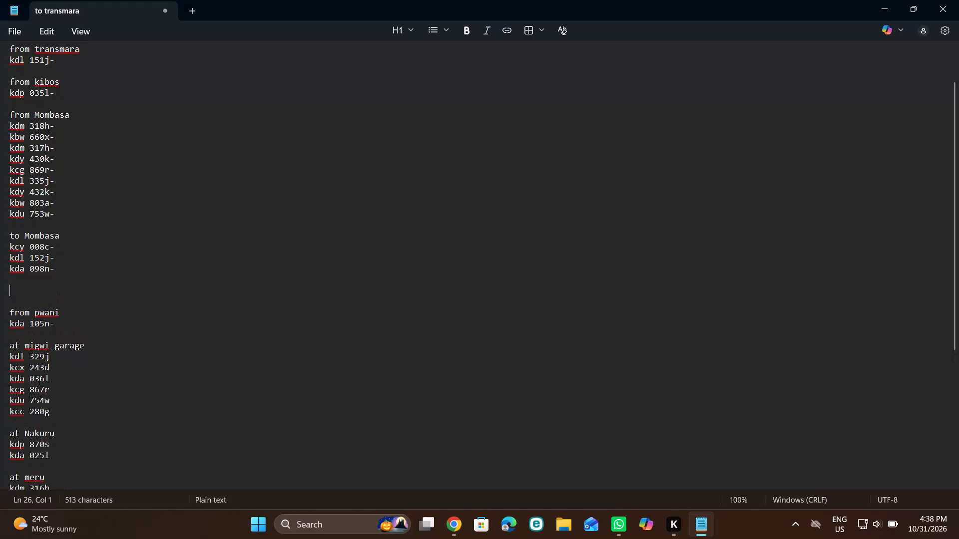
Add an "at Mombasa" group between the "to Mombasa" and "from pwani" groups, listing unit kcc 278g under it.
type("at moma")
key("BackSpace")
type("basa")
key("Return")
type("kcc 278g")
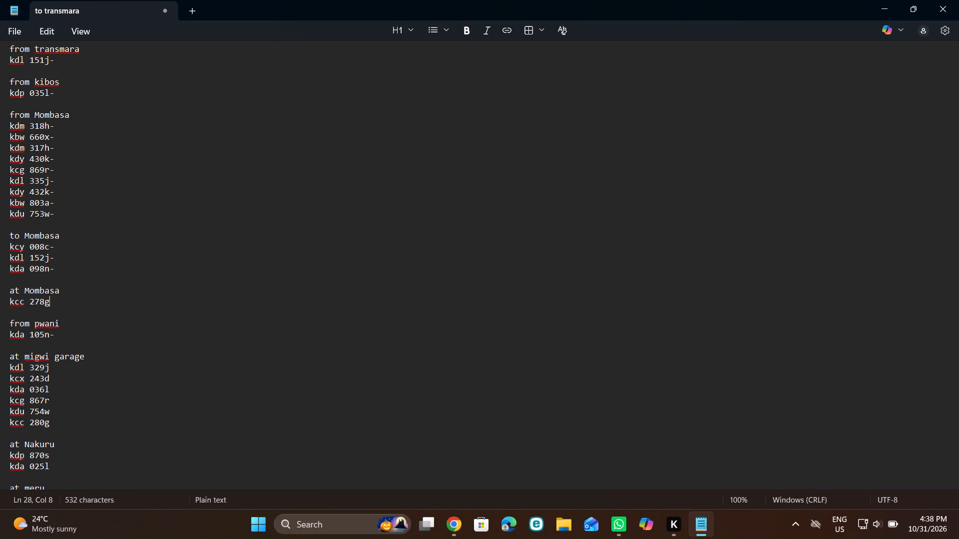
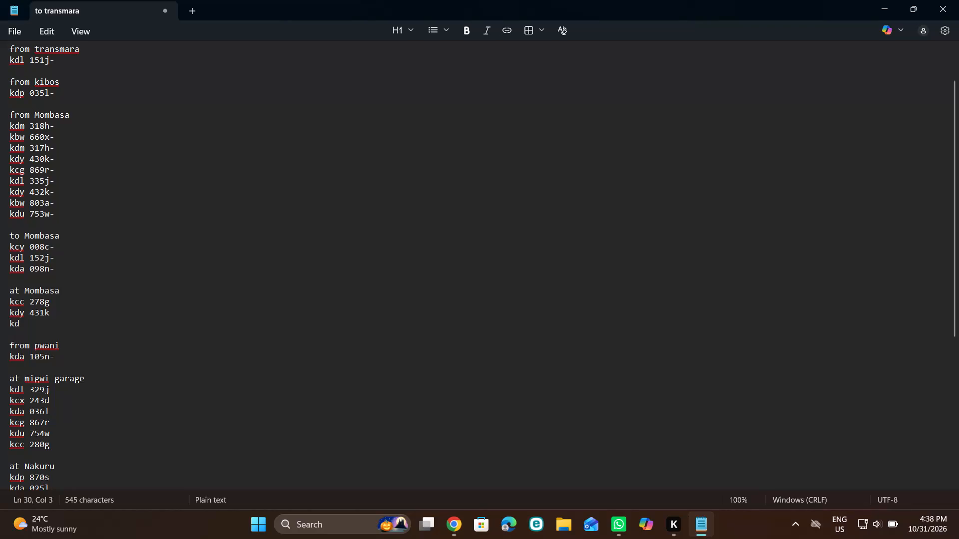
key("space")
type("869s")
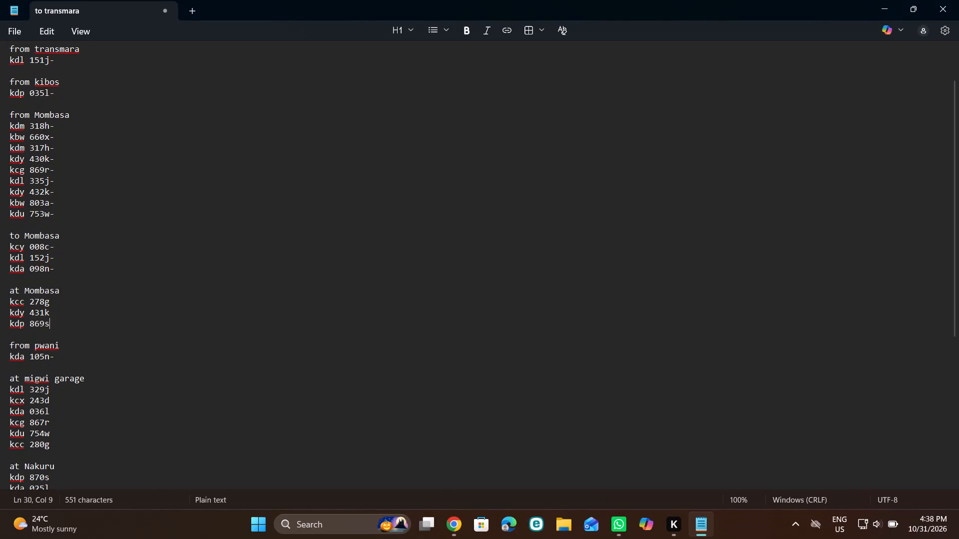
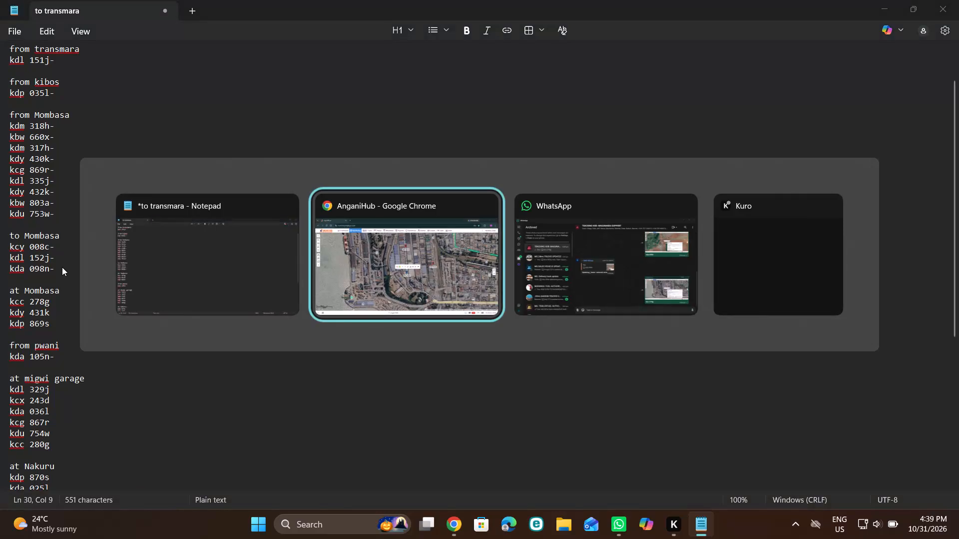
scroll(62, 267, "up", 1)
scroll(160, 338, "down", 6)
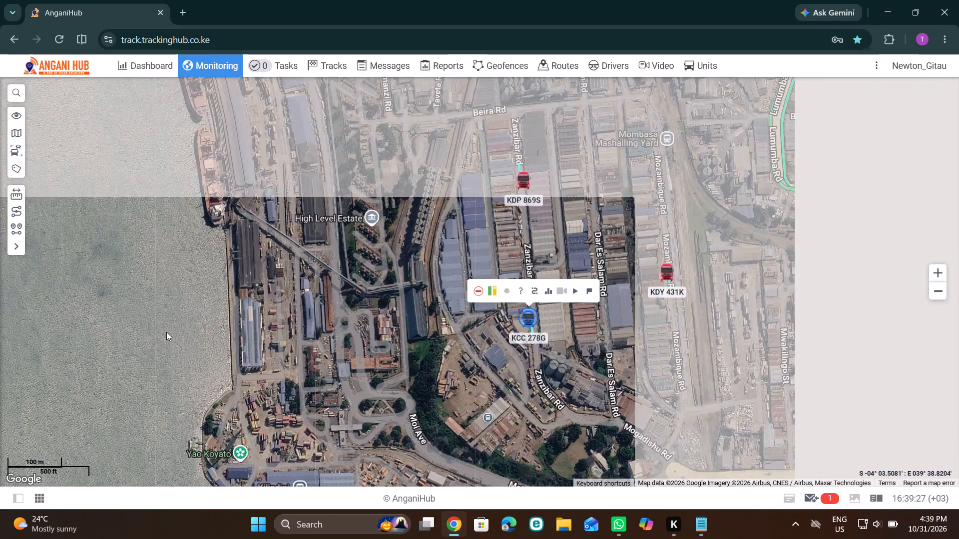
scroll(166, 332, "down", 12)
scroll(227, 319, "down", 2)
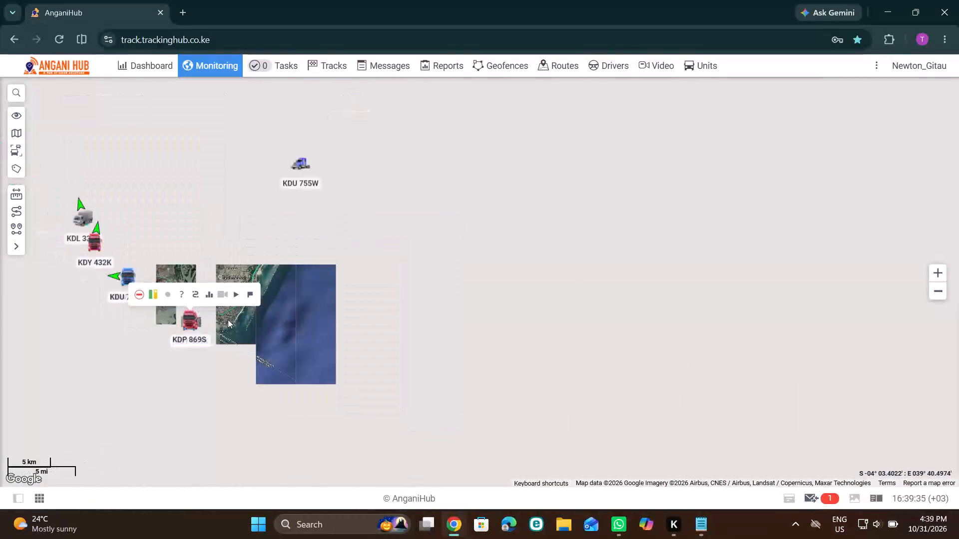
left_click_drag(259, 347, 266, 371)
left_click_drag(283, 351, 403, 405)
scroll(364, 329, "up", 7)
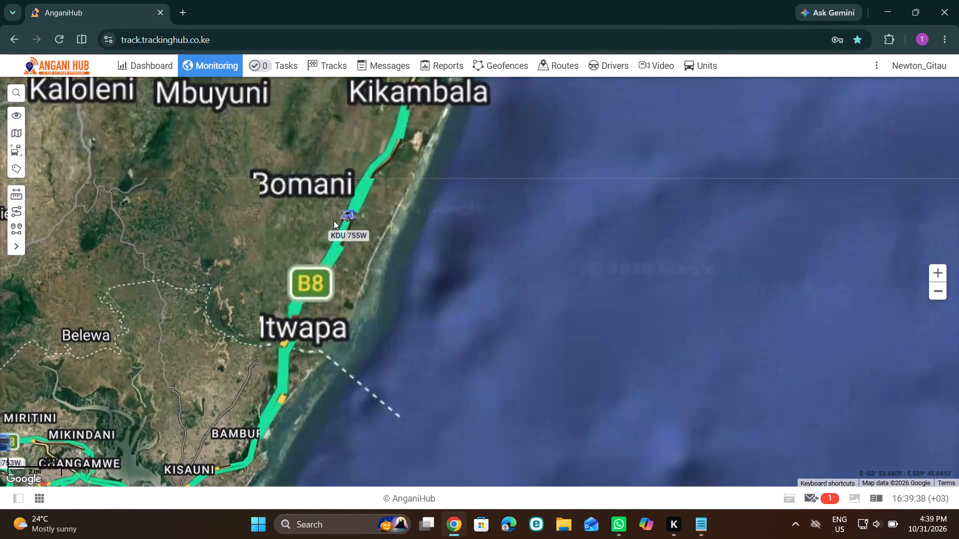
scroll(334, 221, "up", 4)
scroll(385, 211, "up", 2)
left_click(454, 195)
left_click(458, 185)
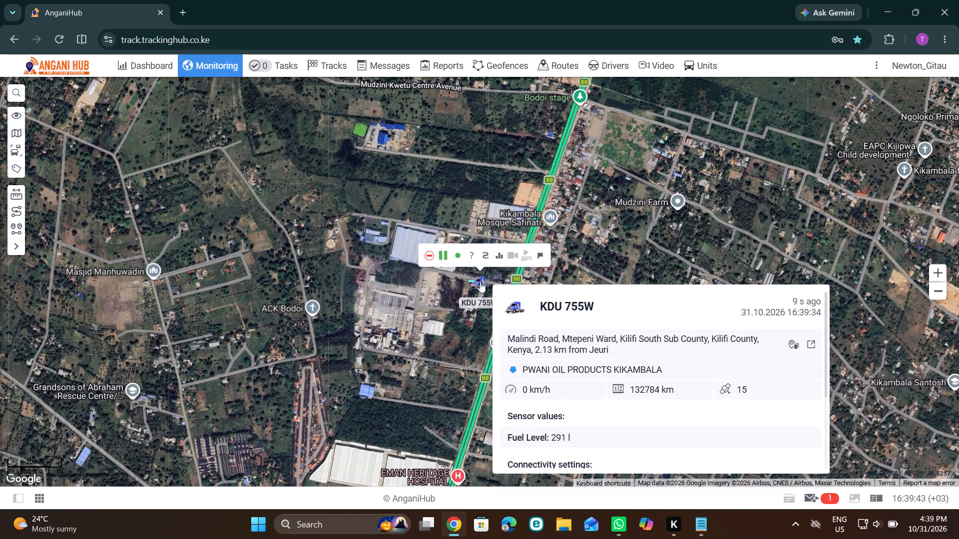
key("shift+super+s")
triple_click(681, 296)
triple_click(681, 296)
left_click(681, 296)
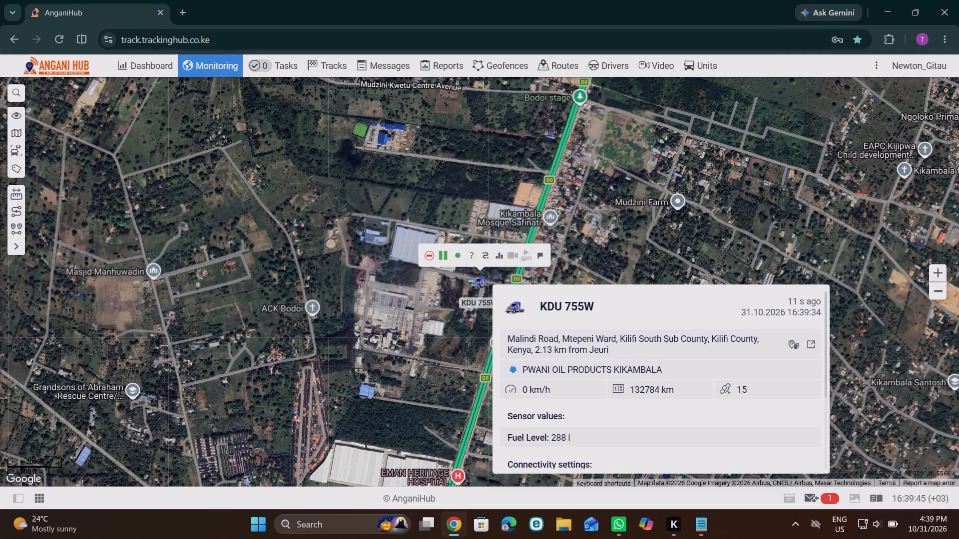
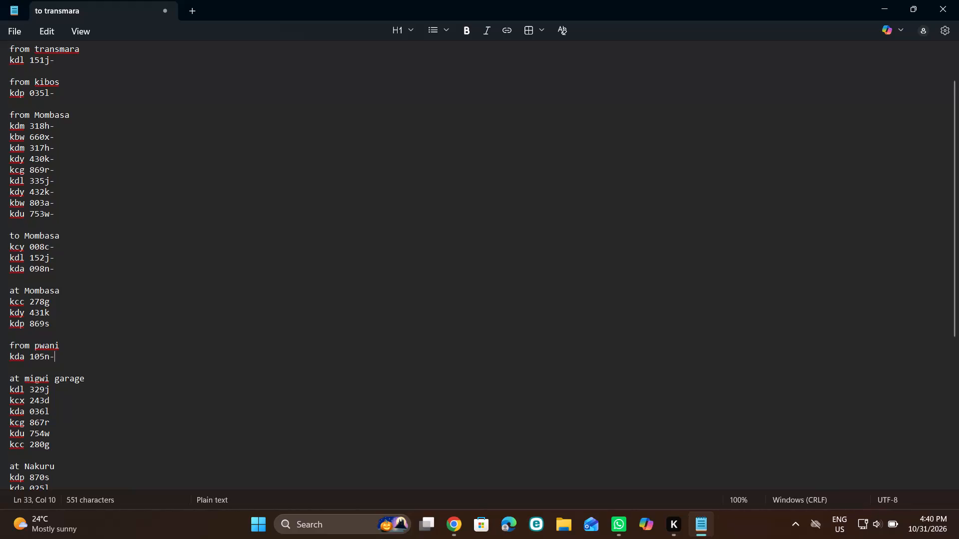
Add unit kdu 755w to the Notepad report under a new "at pwani" heading, below the "from pwani" section.
key("Return")
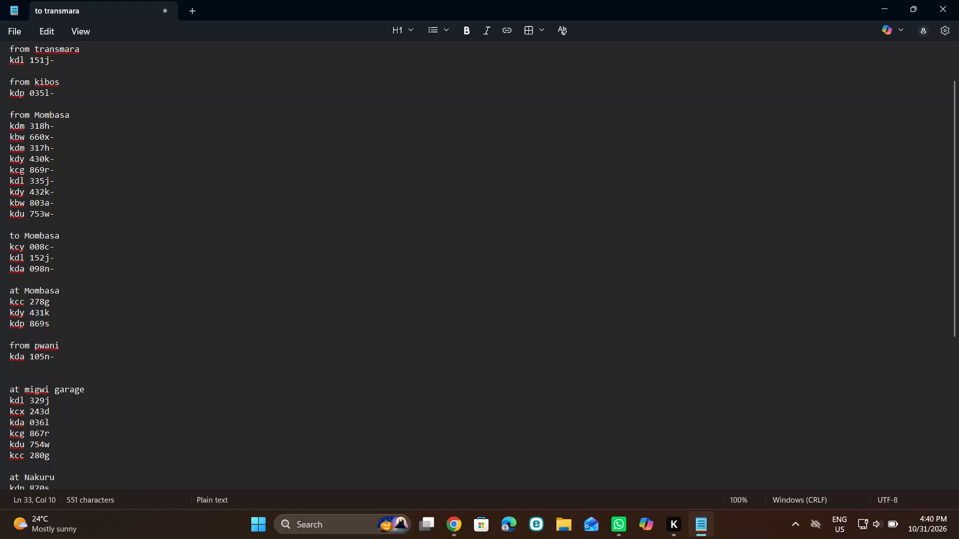
key("Return")
key("ctrl+v")
key("BackSpace")
key("ctrl+BackSpace")
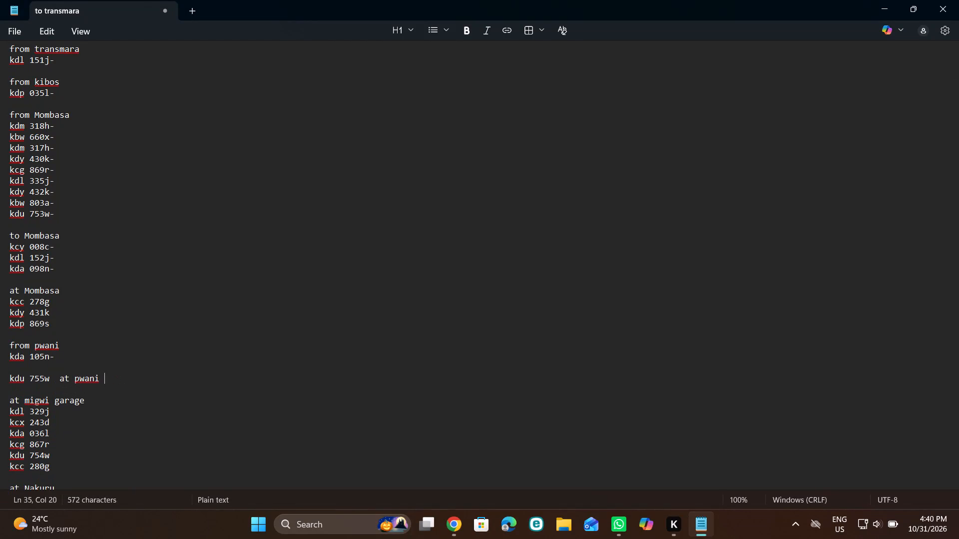
key("ctrl+shift+Left")
key("ctrl+shift+Left")
key("ctrl+x")
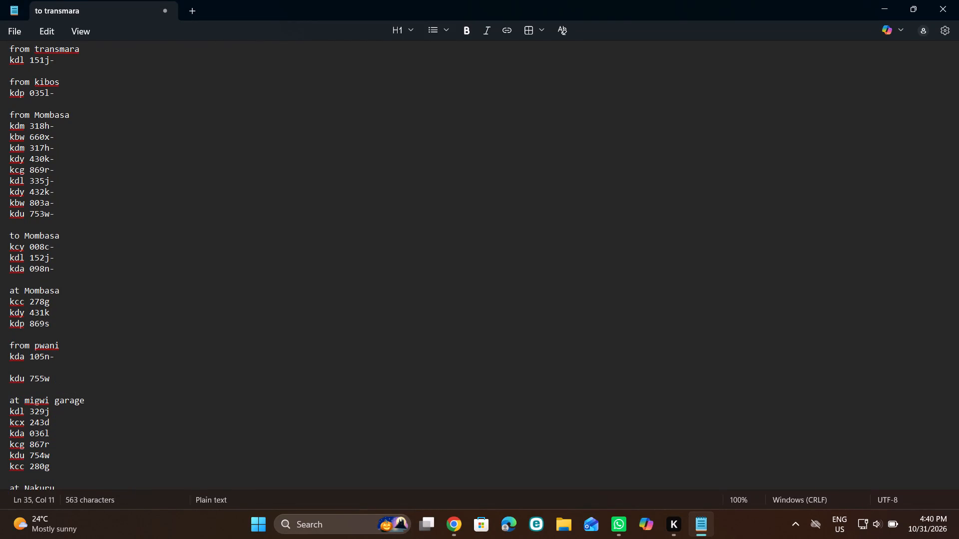
key("ctrl+Left")
key("ctrl+Left")
key("ctrl+Left")
key("Return")
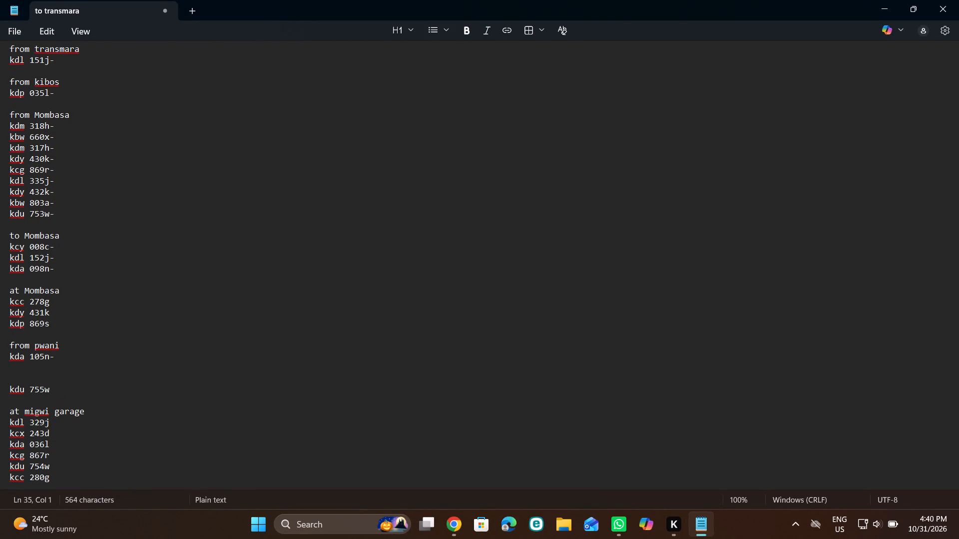
key("ctrl+v")
Switch to the tracking map in Chrome and limit the displayed units to selected groups, including Meru.
key("alt+Tab")
key("alt+Tab")
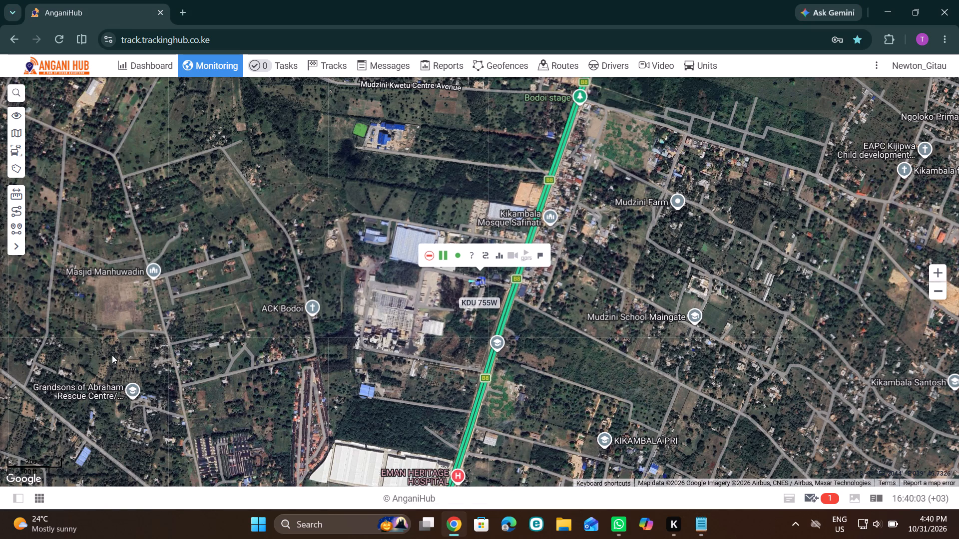
scroll(118, 356, "down", 8)
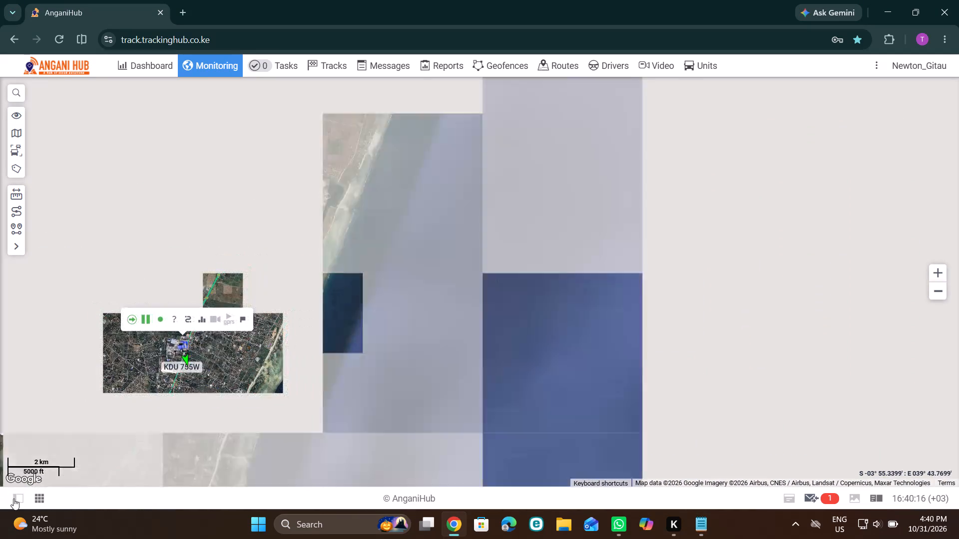
left_click(13, 499)
double_click(20, 116)
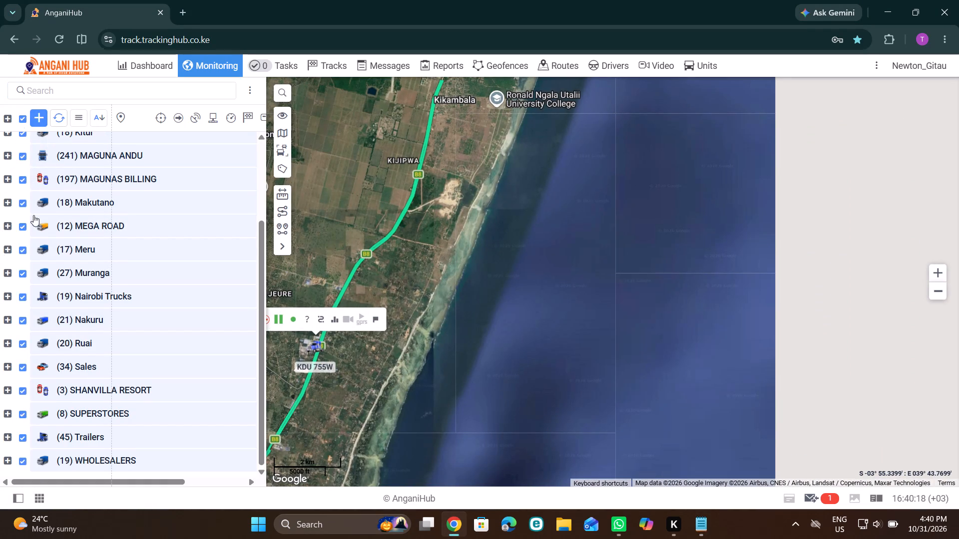
scroll(47, 263, "up", 3)
left_click(24, 240)
scroll(43, 298, "down", 3)
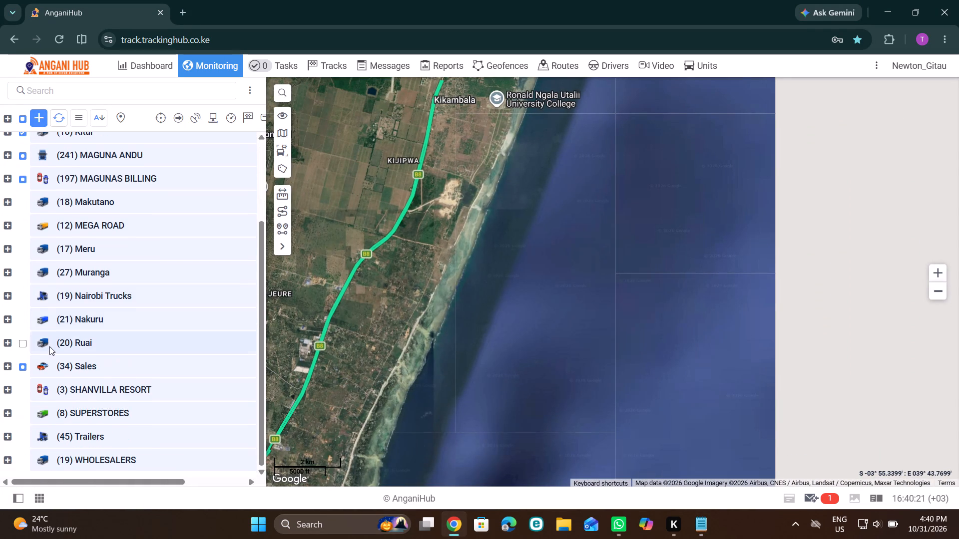
left_click(28, 252)
left_click(22, 252)
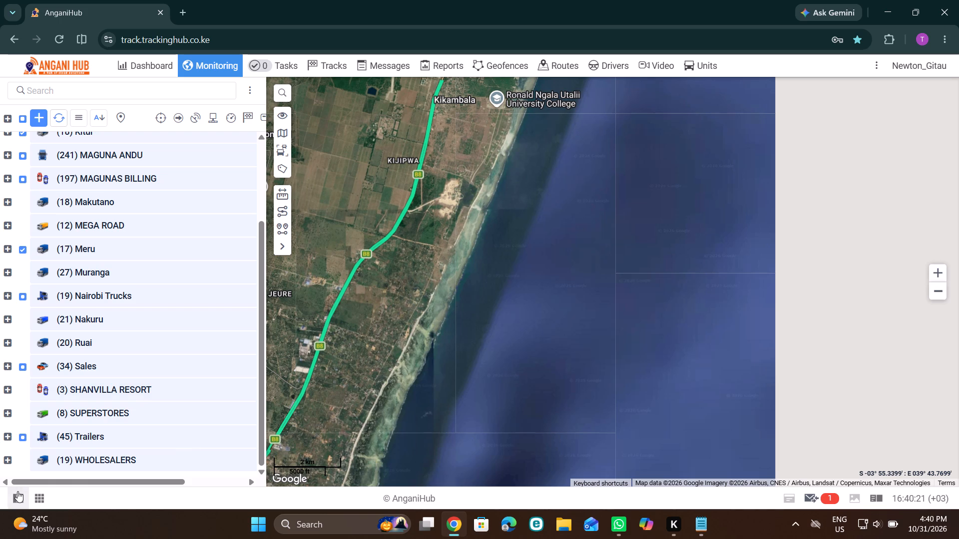
left_click(13, 495)
scroll(262, 260, "down", 15)
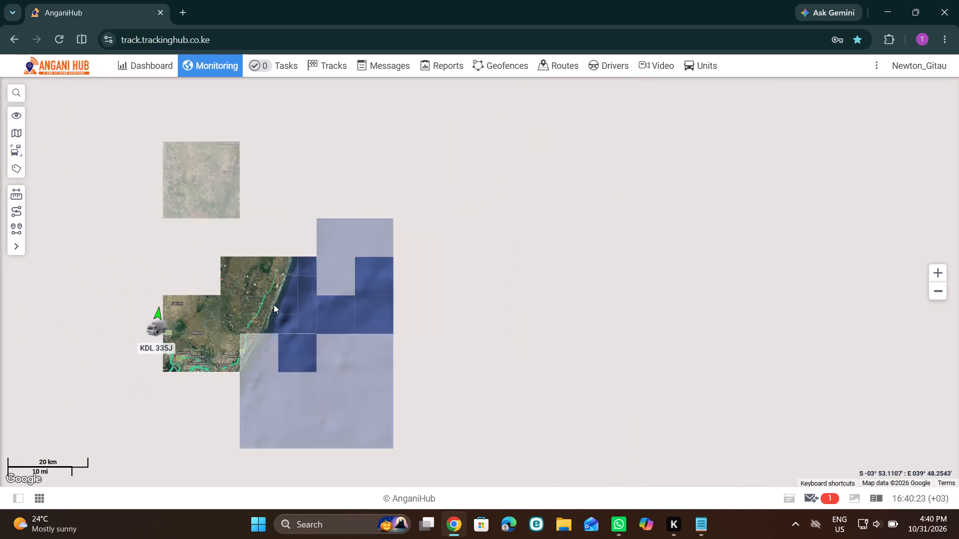
left_click_drag(146, 300, 244, 374)
left_click_drag(204, 304, 370, 437)
left_click_drag(225, 310, 314, 426)
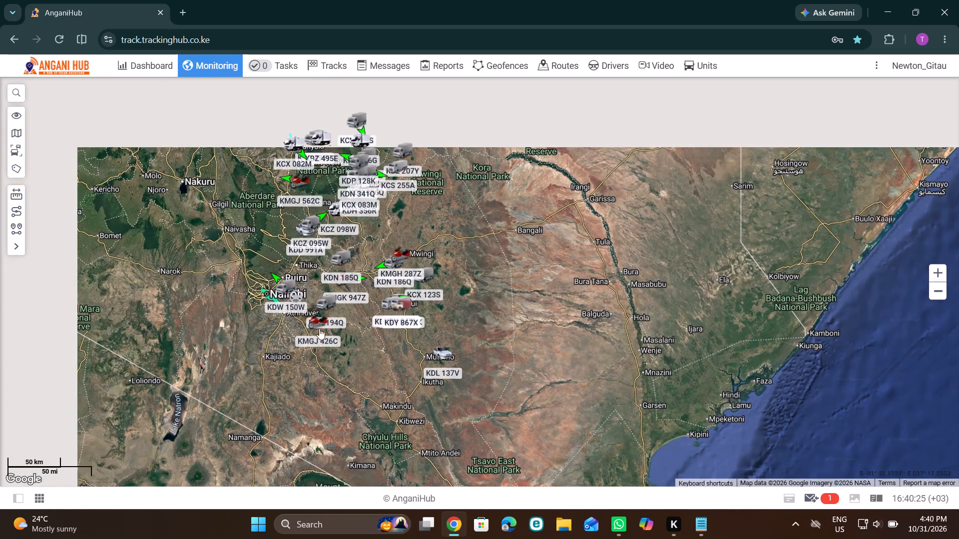
left_click_drag(319, 323, 318, 455)
left_click_drag(335, 282, 343, 397)
scroll(311, 342, "up", 4)
left_click_drag(275, 232, 265, 314)
scroll(268, 301, "up", 4)
left_click(324, 295)
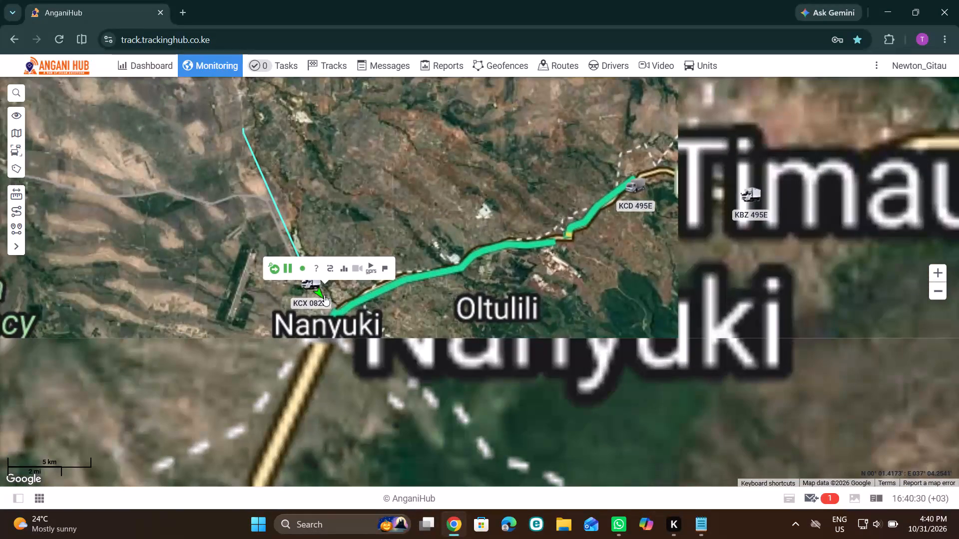
scroll(311, 275, "up", 2)
Switch to WhatsApp.
key("alt+Tab")
key("alt+Tab")
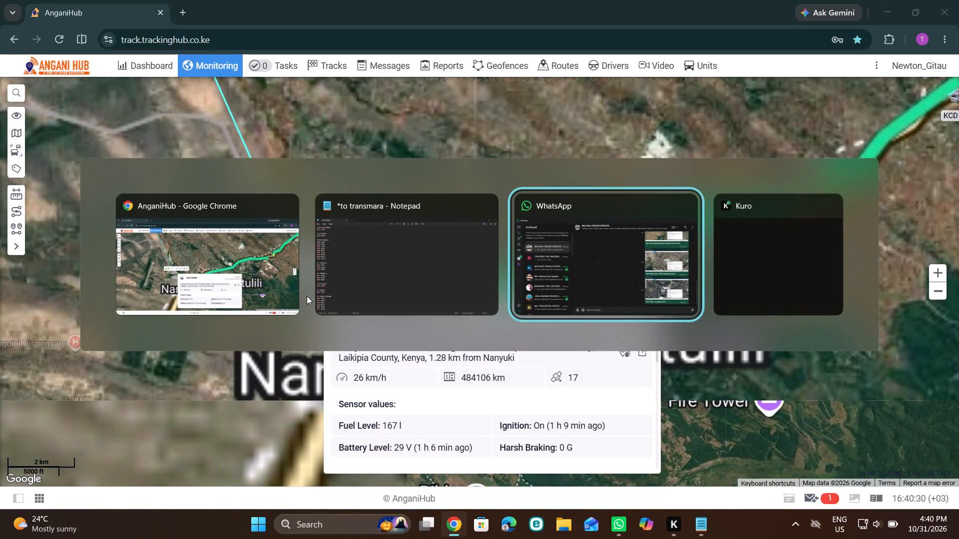
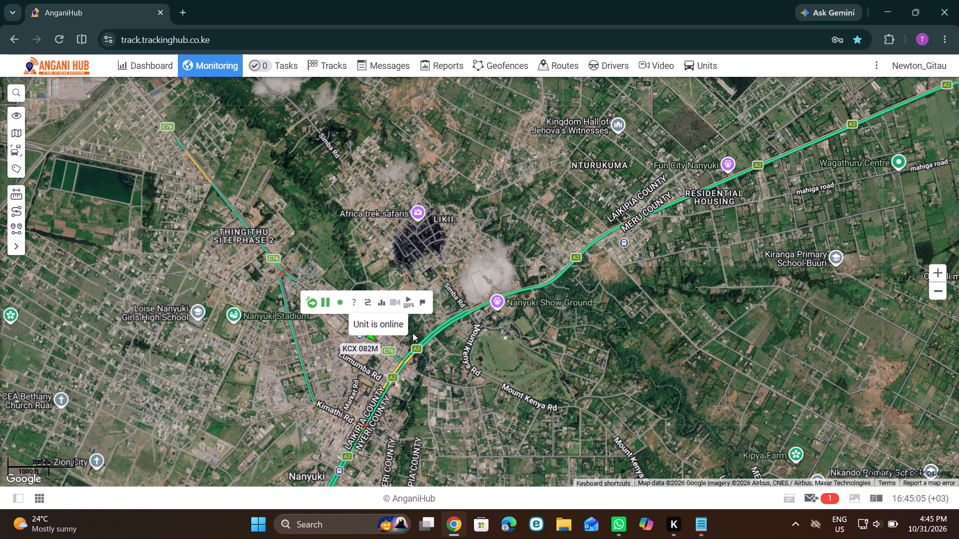
key("shift+super+s")
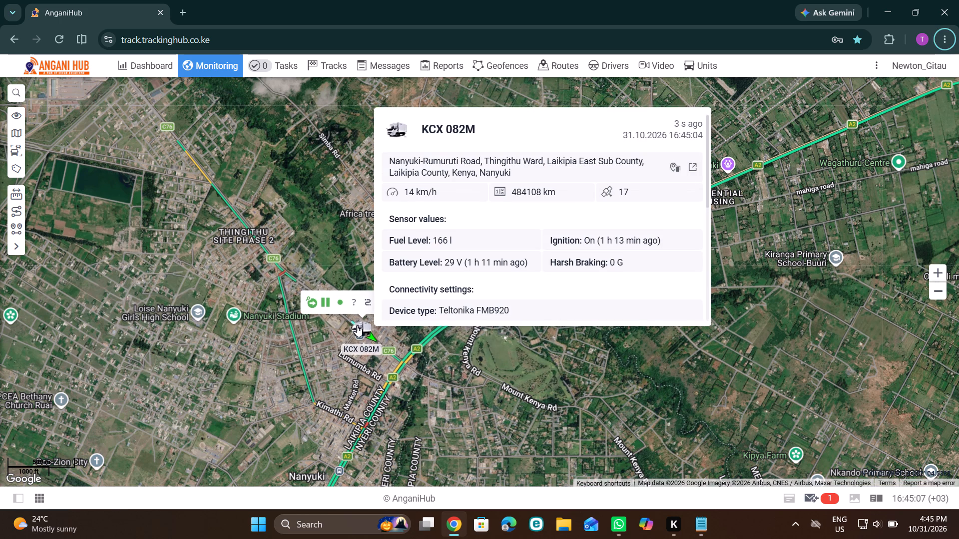
triple_click(536, 210)
triple_click(536, 210)
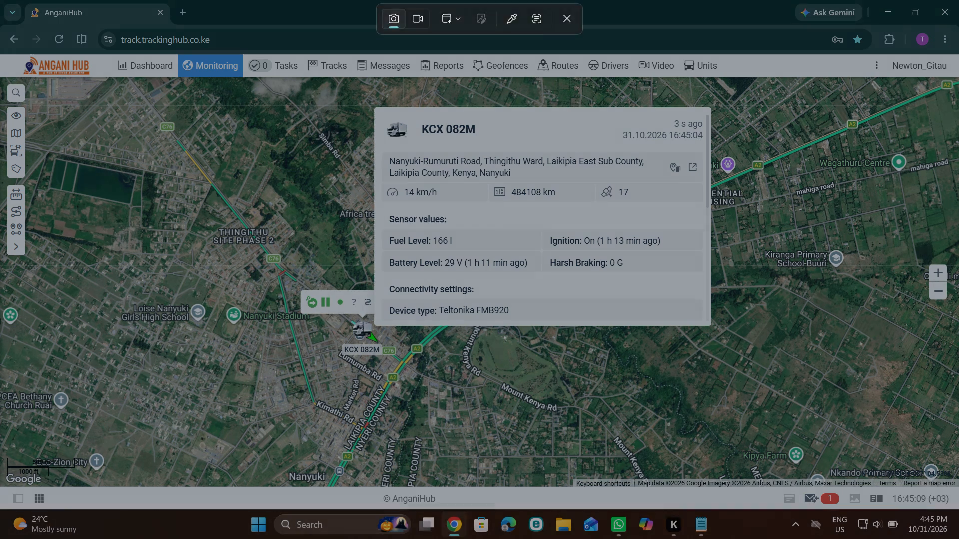
triple_click(536, 210)
Switch from the tracking map in Chrome to another open application.
key("alt+Tab")
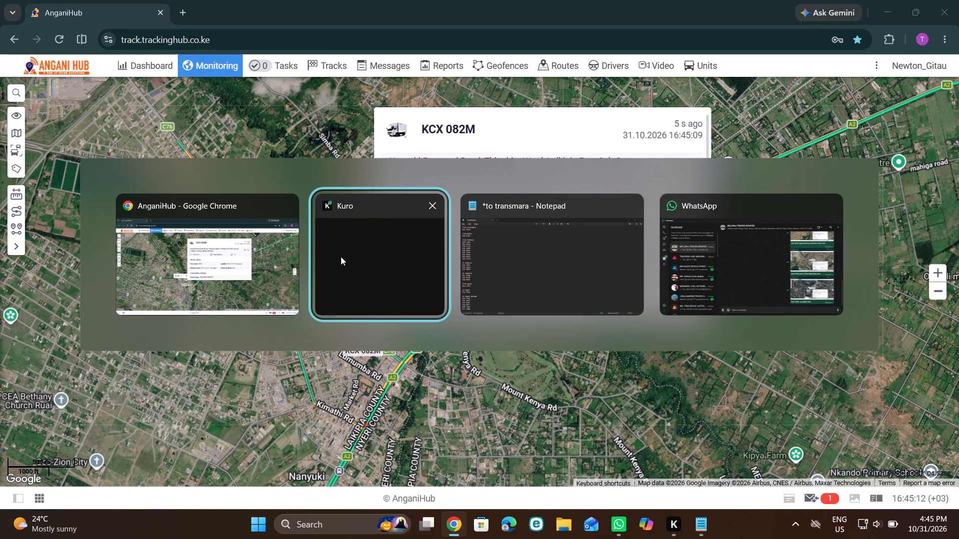
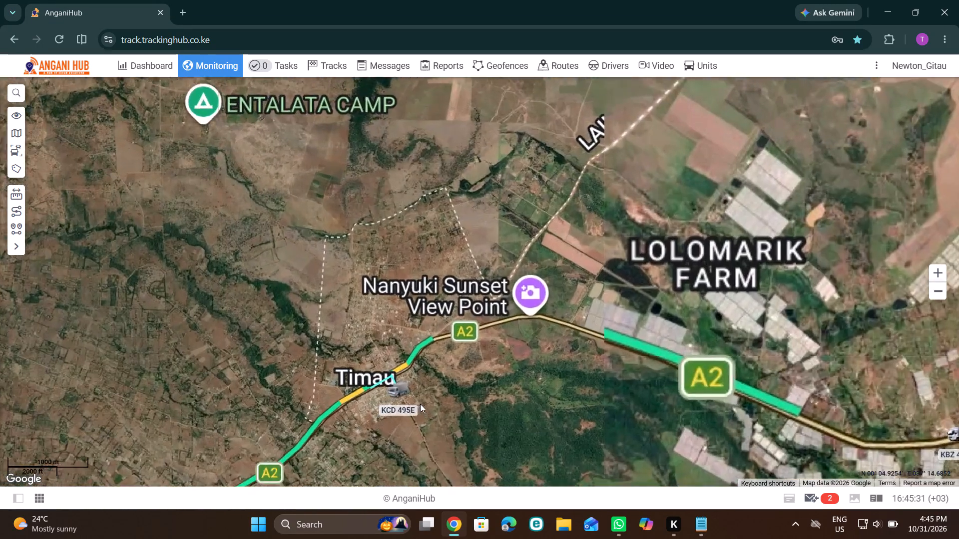
scroll(392, 397, "up", 5)
left_click_drag(391, 392, 427, 327)
scroll(385, 331, "up", 2)
left_click(422, 325)
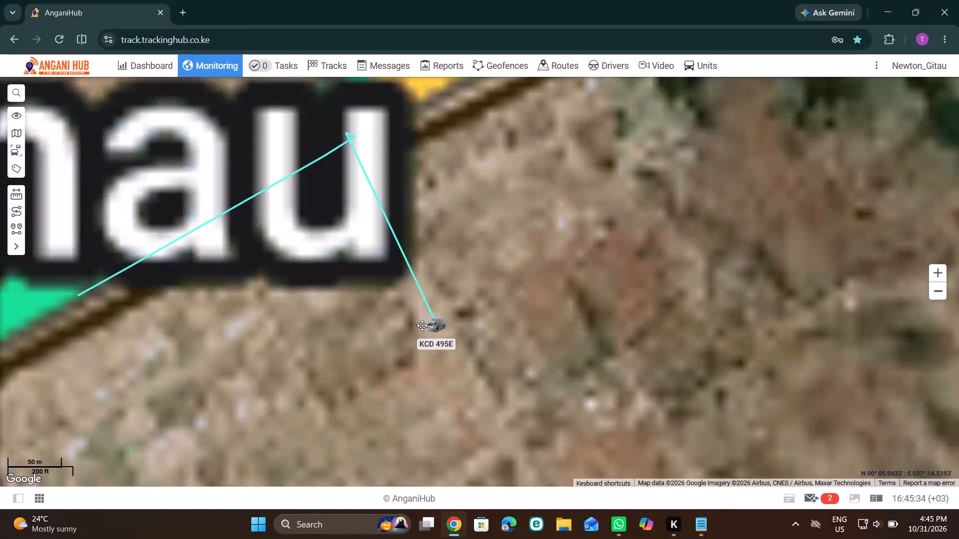
key("shift+super+s")
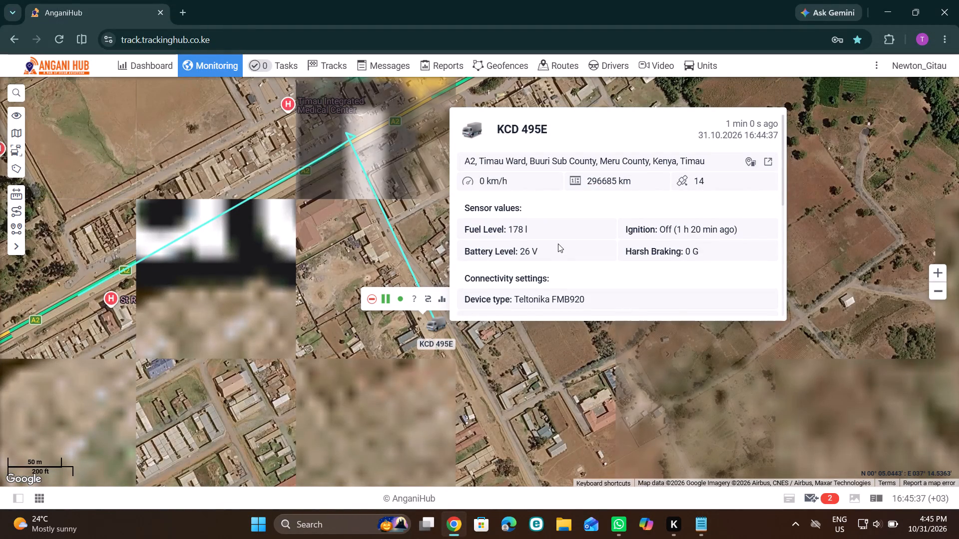
triple_click(558, 244)
triple_click(558, 244)
left_click(558, 244)
key("shift+super+s")
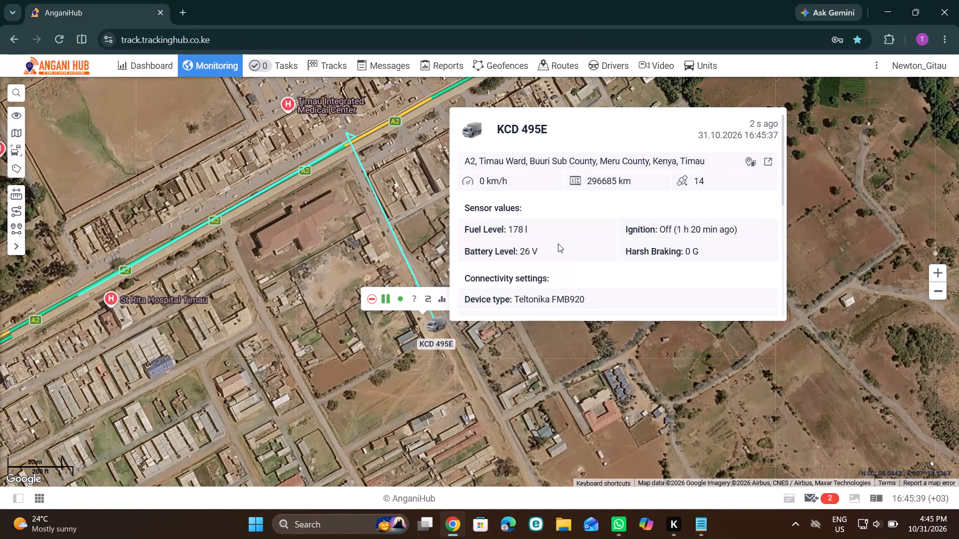
key("shift+super+s")
triple_click(558, 244)
triple_click(558, 244)
triple_click(558, 244)
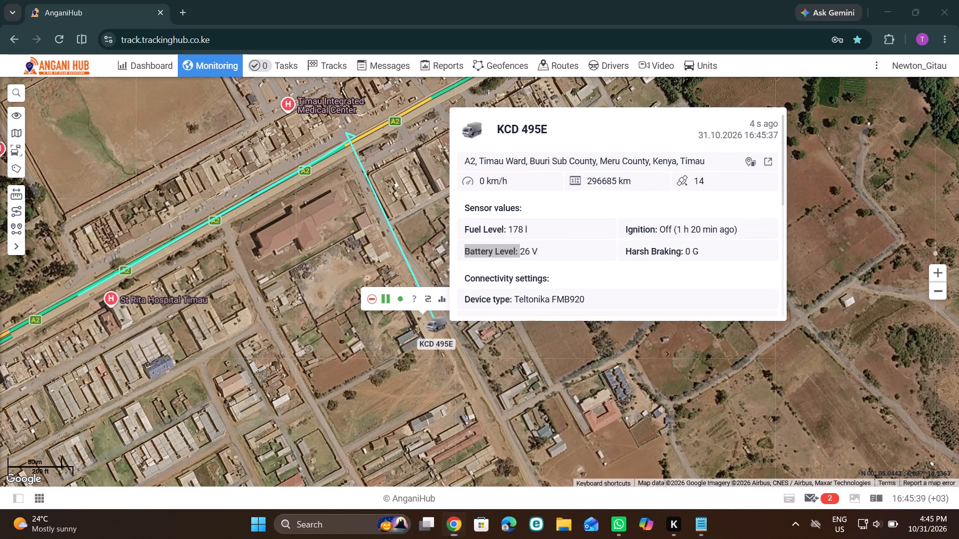
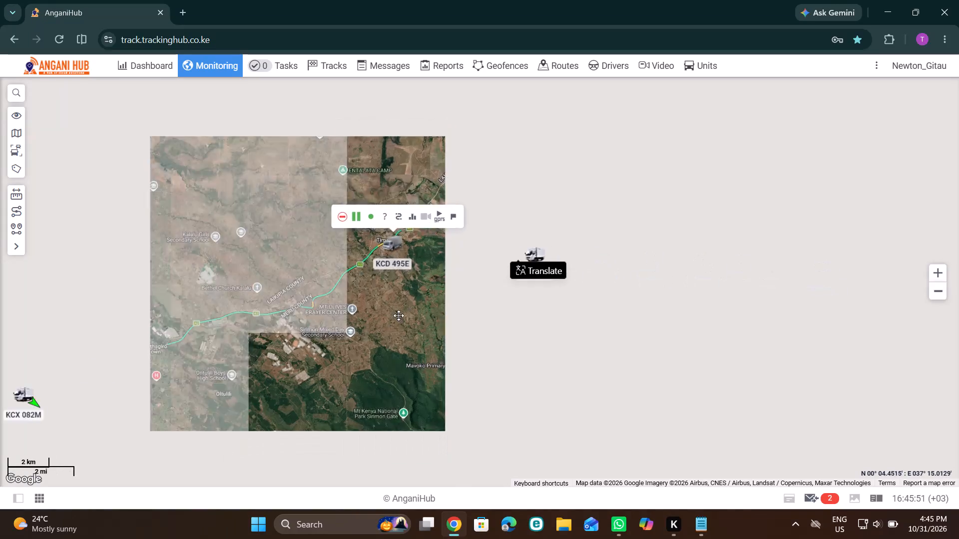
left_click_drag(399, 315, 399, 316)
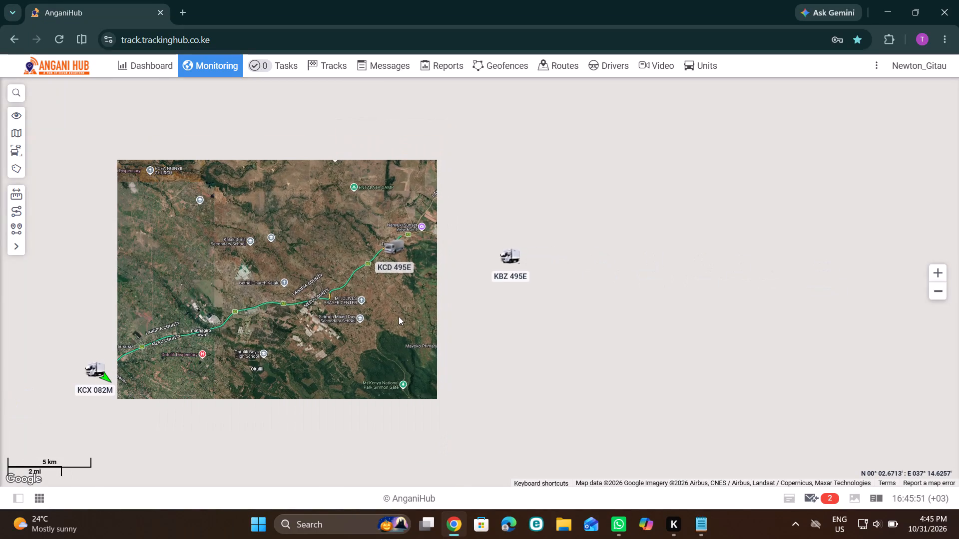
scroll(402, 317, "down", 1)
left_click_drag(423, 324, 423, 341)
scroll(444, 321, "up", 7)
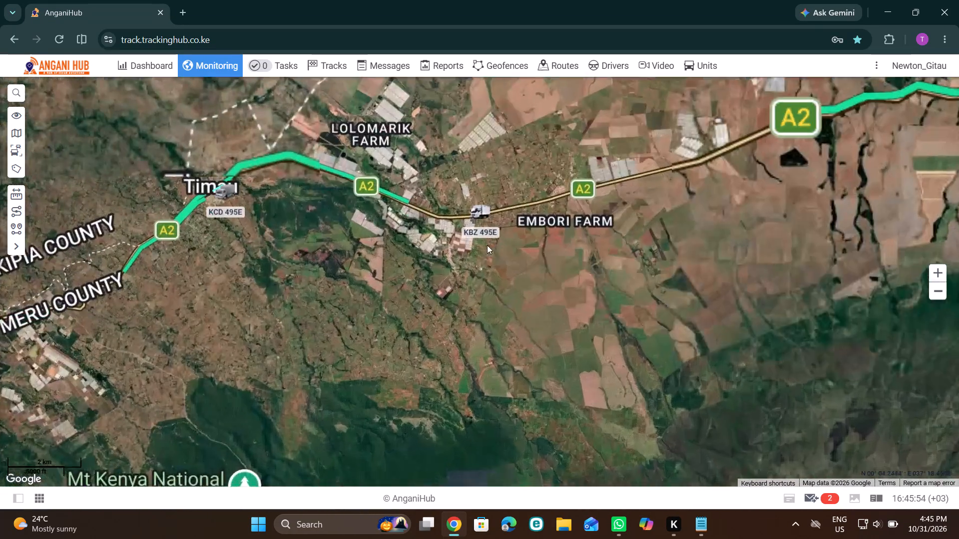
scroll(487, 245, "up", 1)
left_click_drag(487, 266, 484, 398)
left_click_drag(478, 296, 478, 367)
scroll(478, 347, "up", 5)
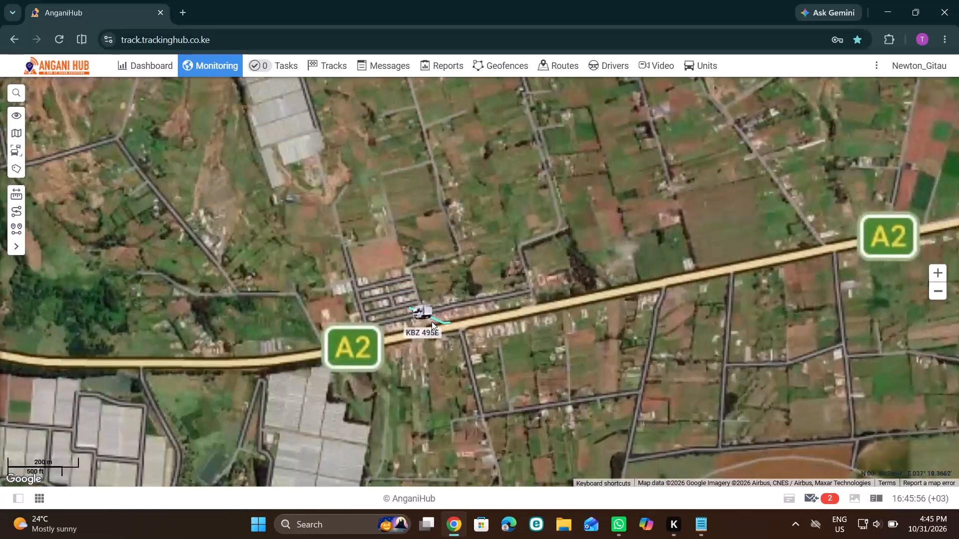
left_click(427, 310)
left_click(421, 294)
left_click(415, 295)
left_click(415, 302)
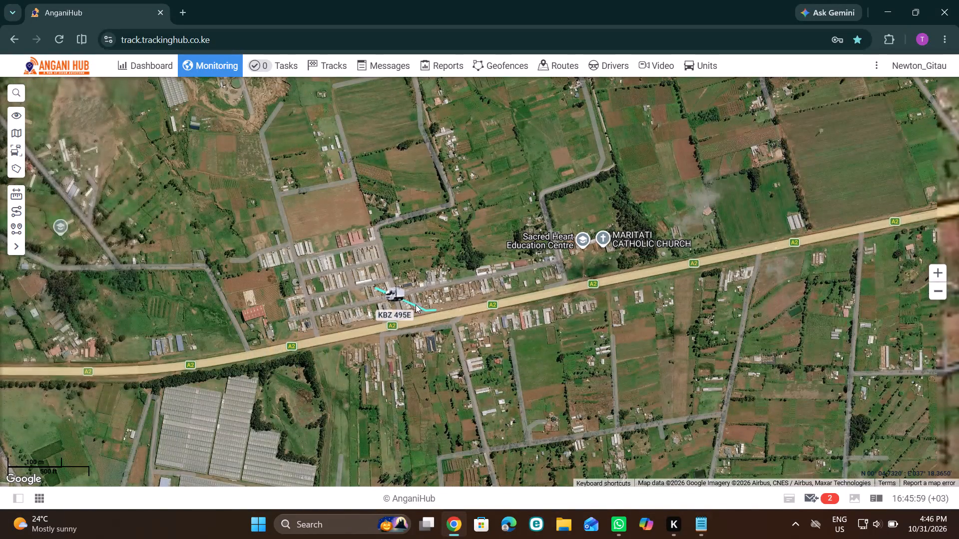
left_click(397, 290)
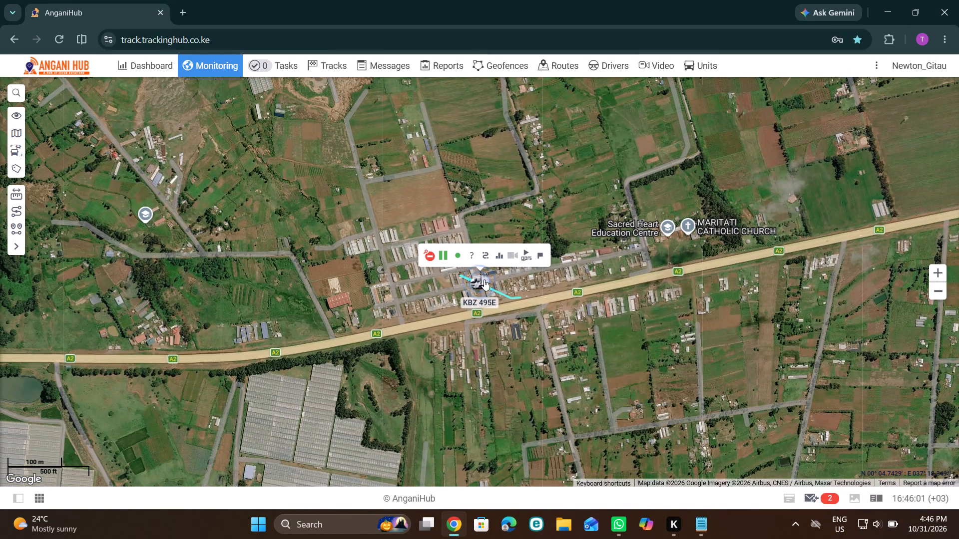
key("shift+super+s")
triple_click(614, 303)
left_click(614, 303)
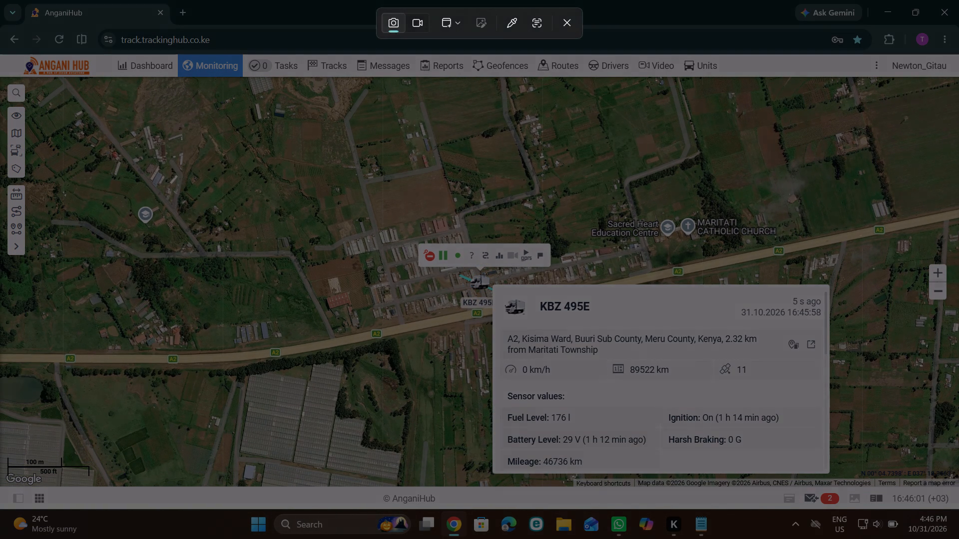
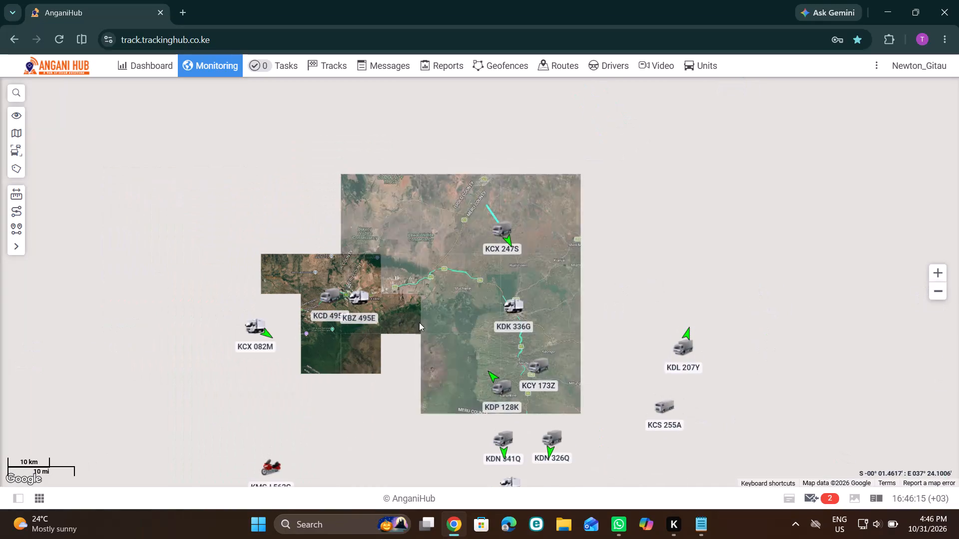
left_click_drag(422, 320, 379, 348)
left_click_drag(431, 307, 392, 341)
scroll(476, 289, "up", 5)
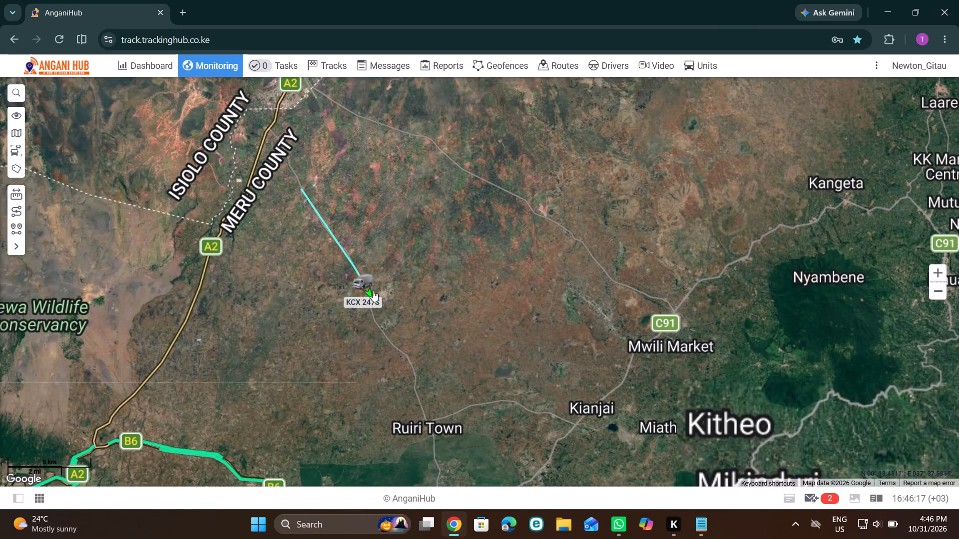
left_click(368, 287)
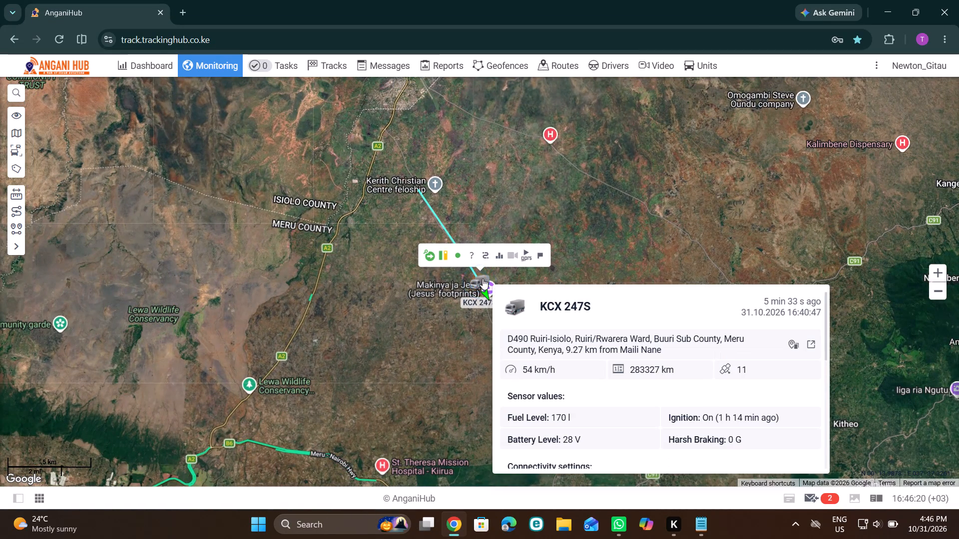
key("shift+super+s")
triple_click(660, 320)
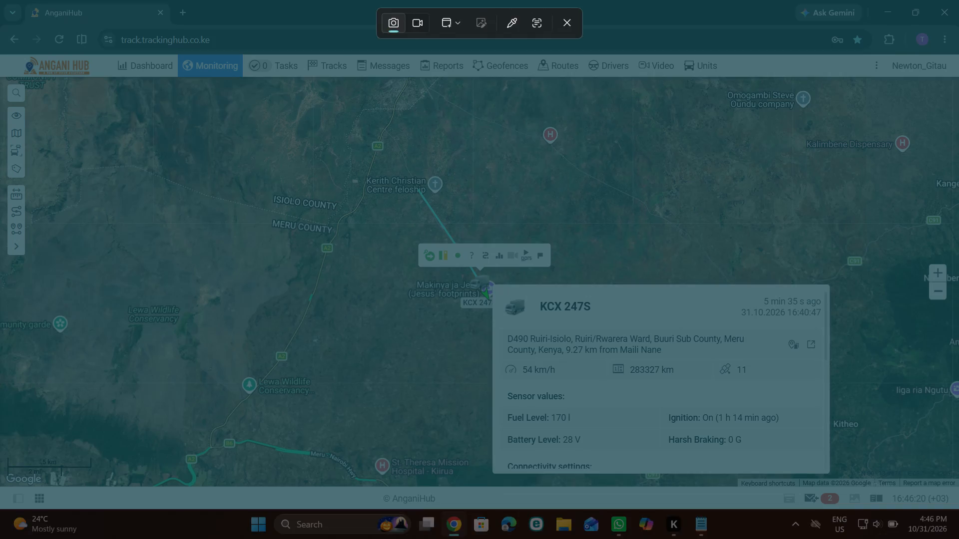
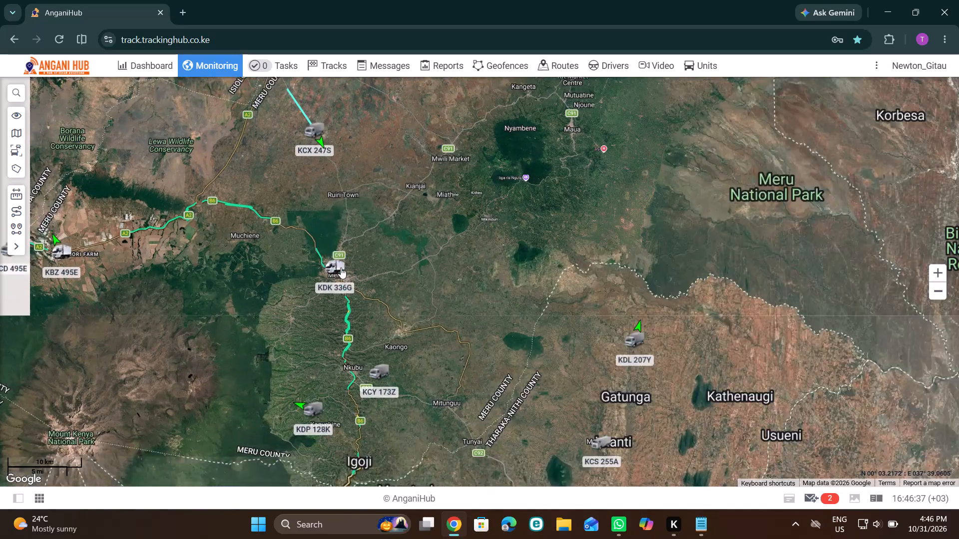
scroll(340, 275, "up", 3)
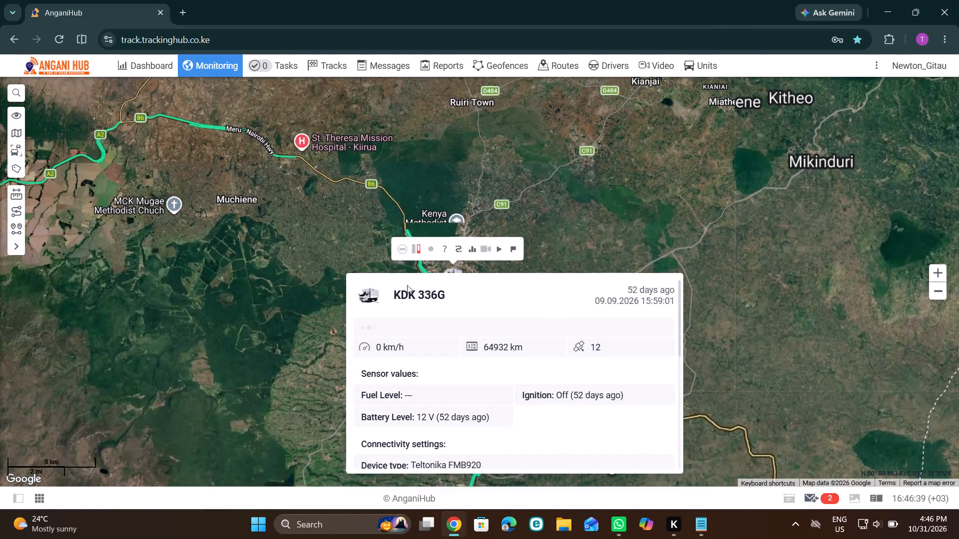
scroll(407, 285, "up", 5)
left_click(699, 303)
scroll(574, 289, "down", 7)
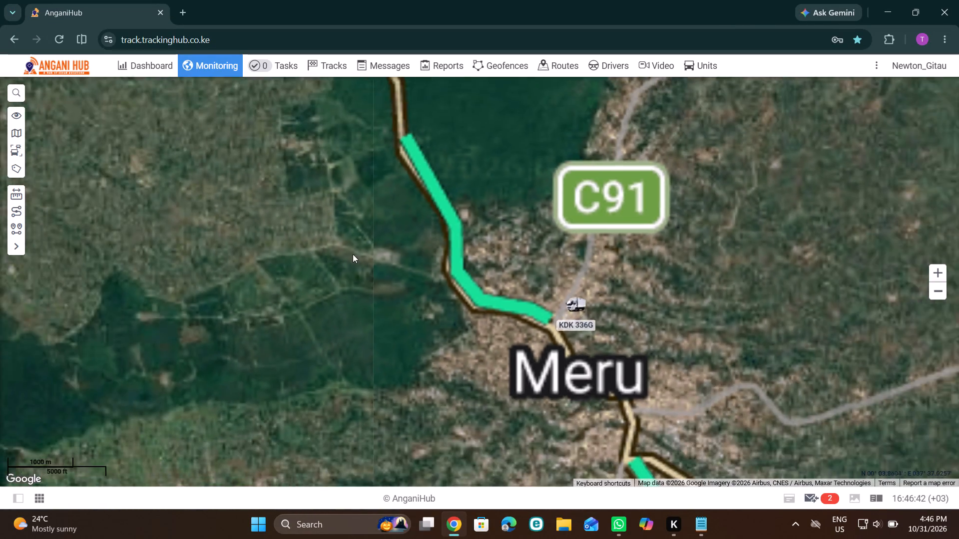
scroll(353, 254, "down", 8)
left_click_drag(371, 290, 317, 293)
scroll(480, 336, "up", 3)
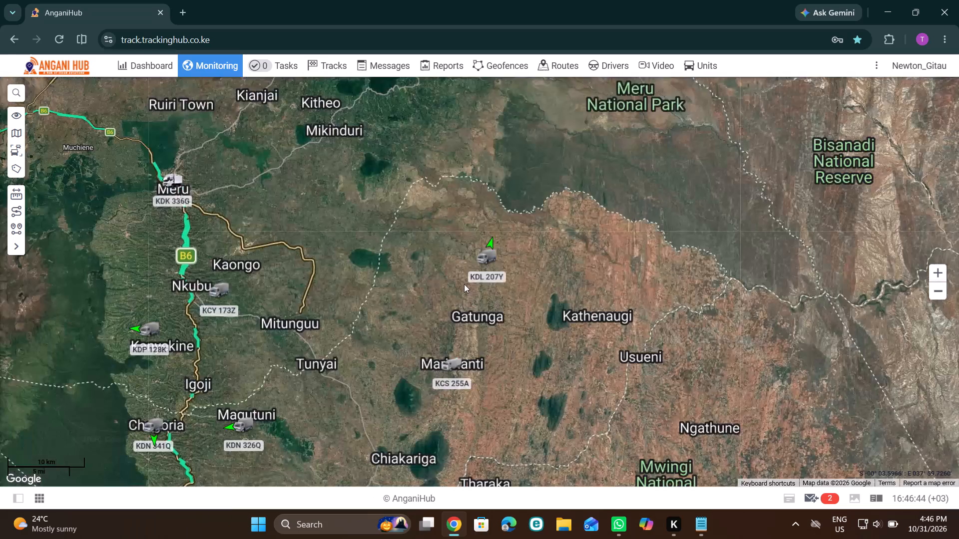
scroll(464, 284, "up", 6)
left_click_drag(508, 242, 425, 364)
left_click(447, 297)
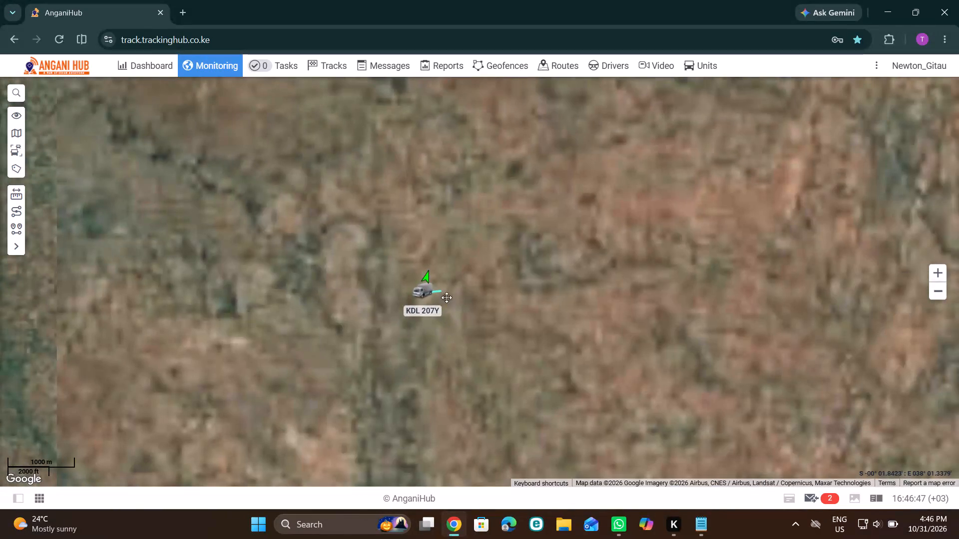
left_click(435, 296)
scroll(413, 283, "up", 2)
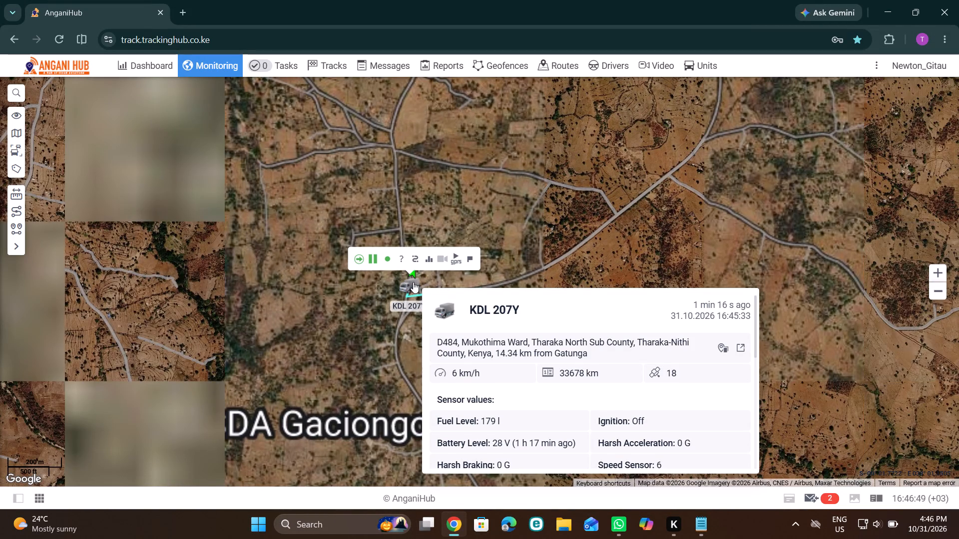
key("shift+super+s")
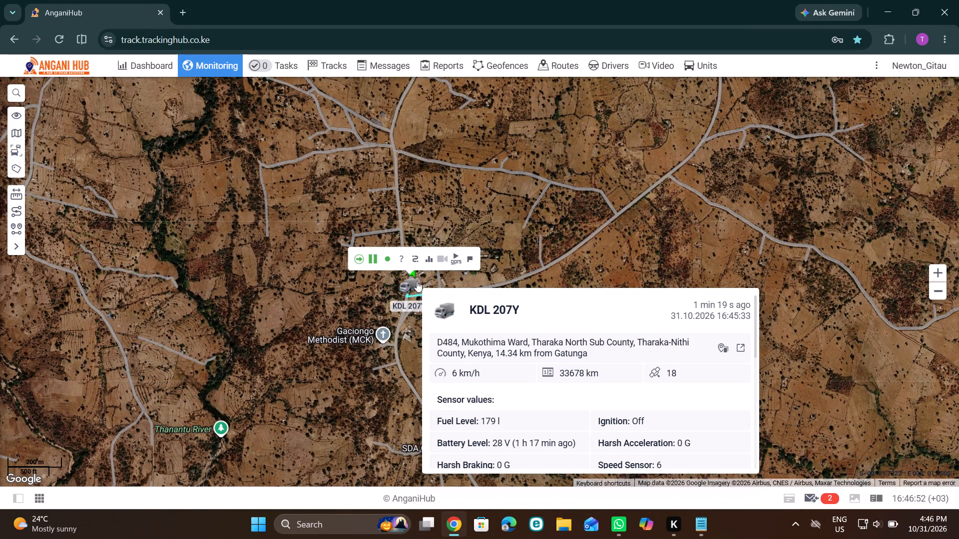
triple_click(528, 292)
triple_click(528, 292)
left_click(528, 292)
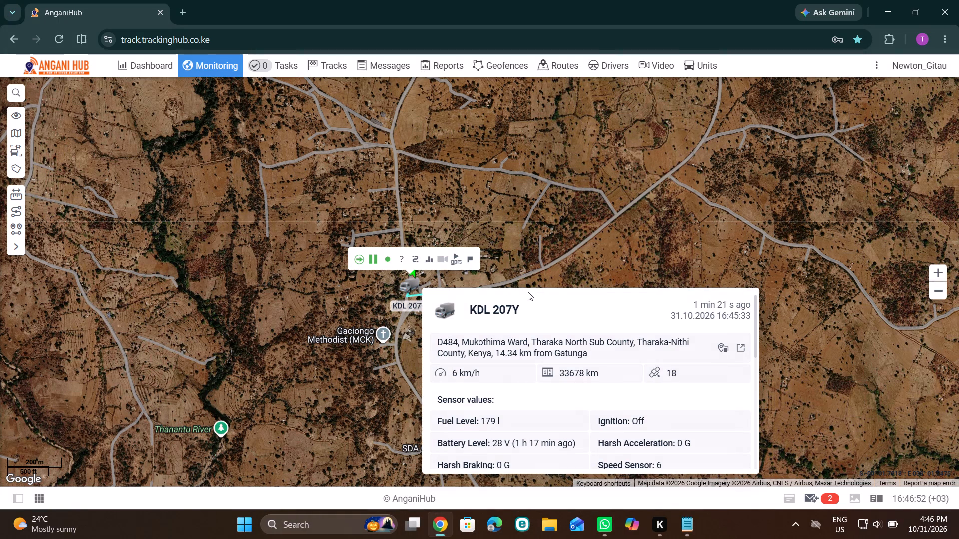
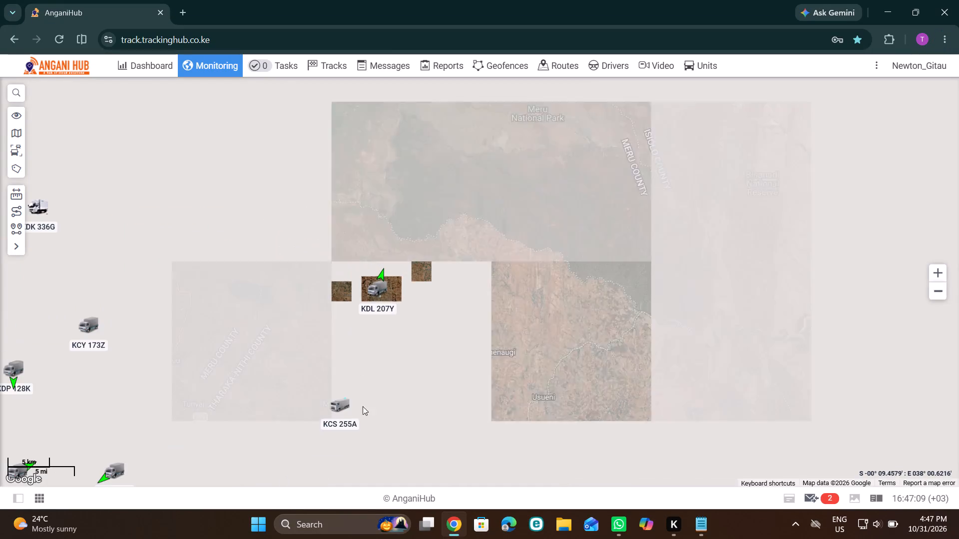
scroll(342, 411, "up", 11)
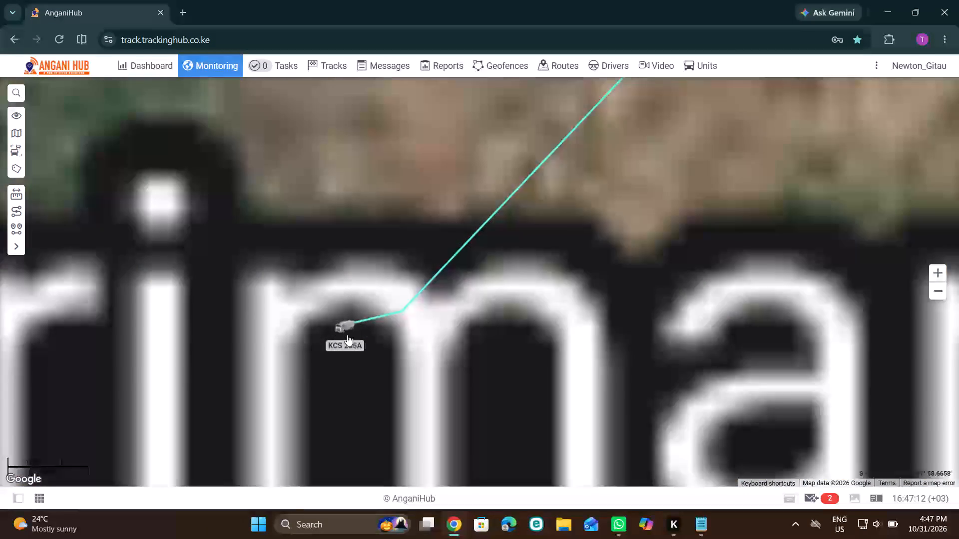
left_click(347, 335)
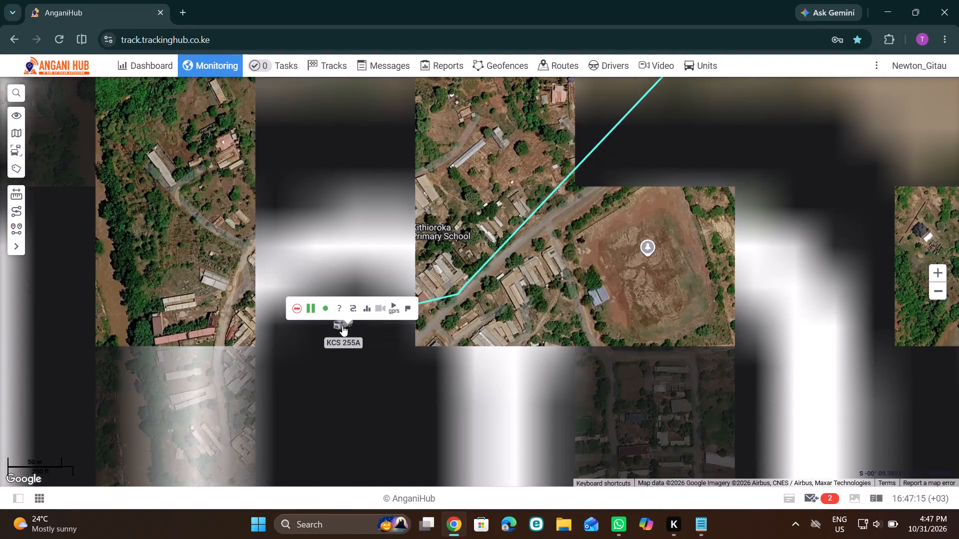
key("shift+super+s")
triple_click(493, 236)
triple_click(493, 236)
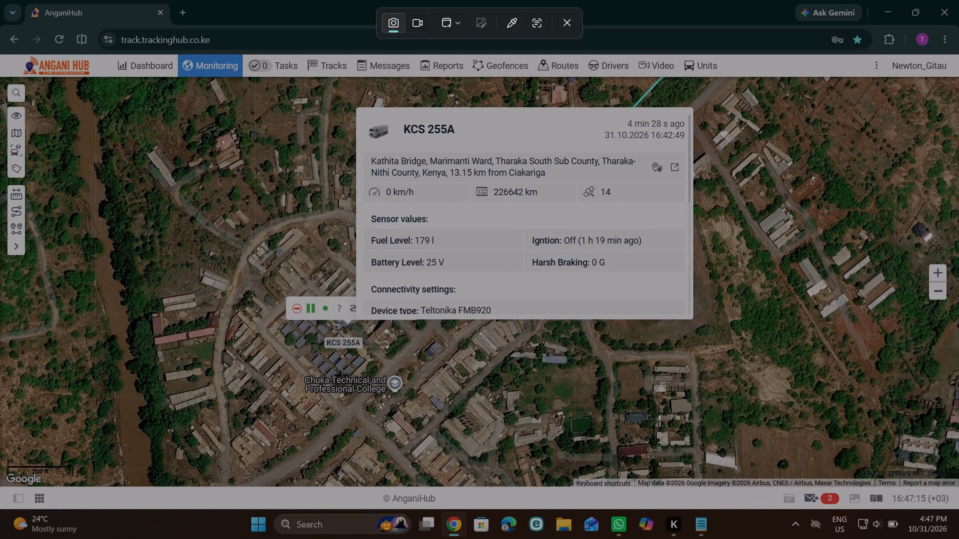
left_click(452, 392)
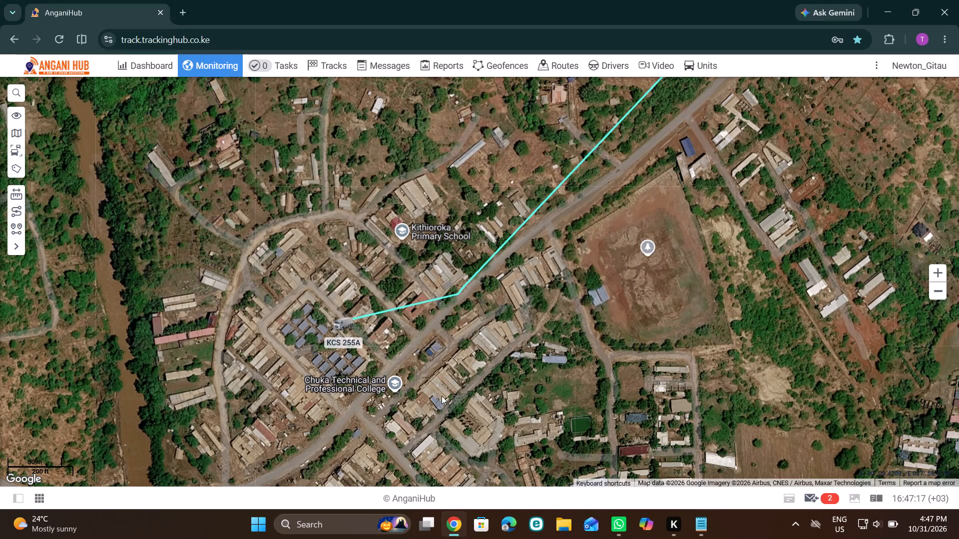
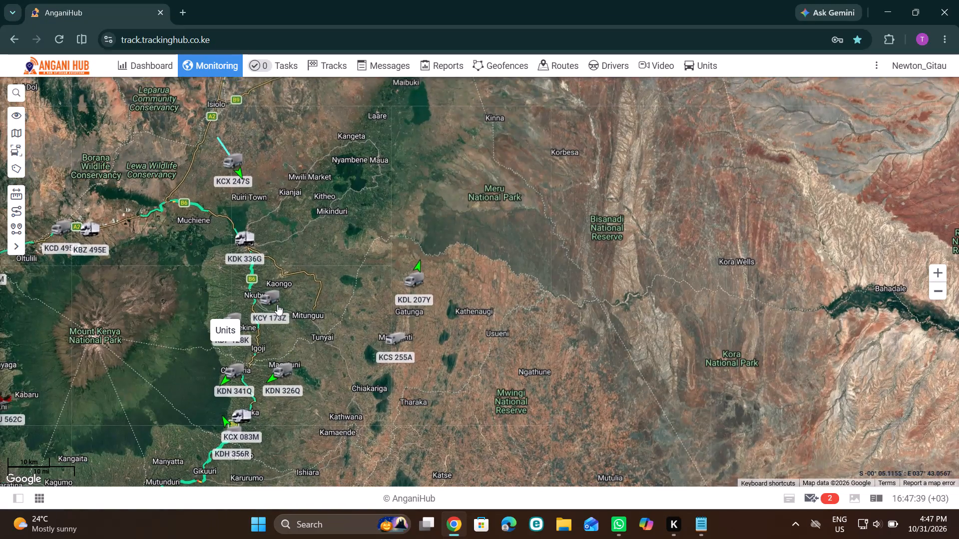
left_click_drag(235, 288, 300, 375)
scroll(337, 353, "up", 1)
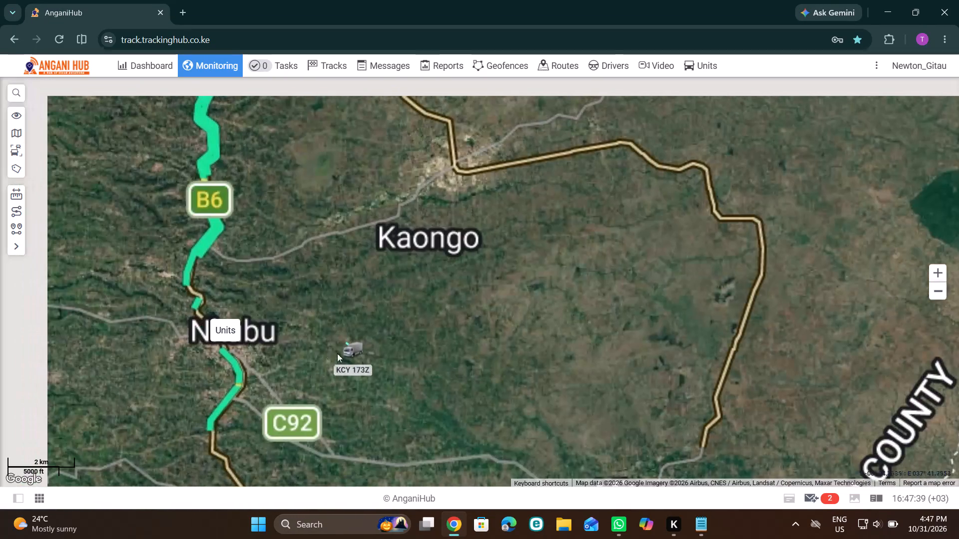
scroll(337, 353, "up", 6)
left_click(389, 350)
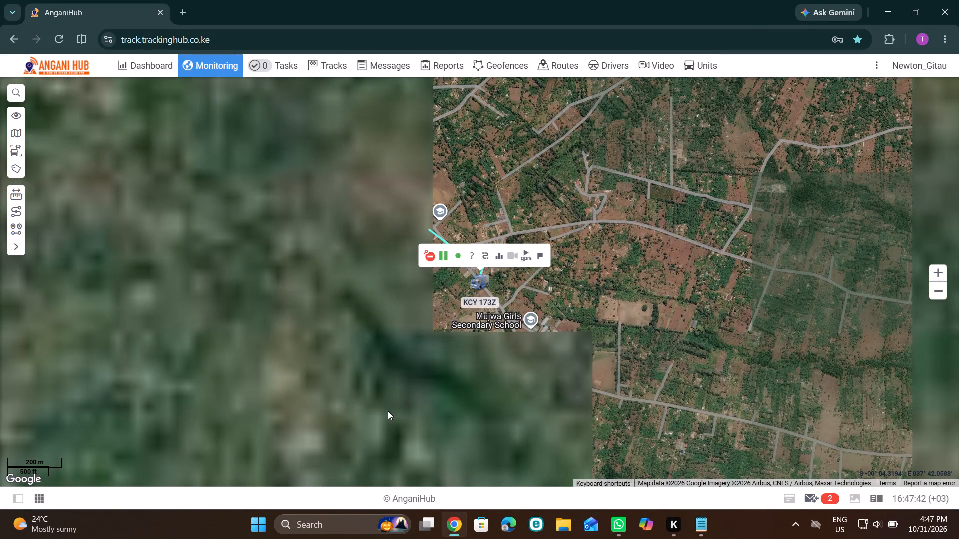
key("shift+super+s")
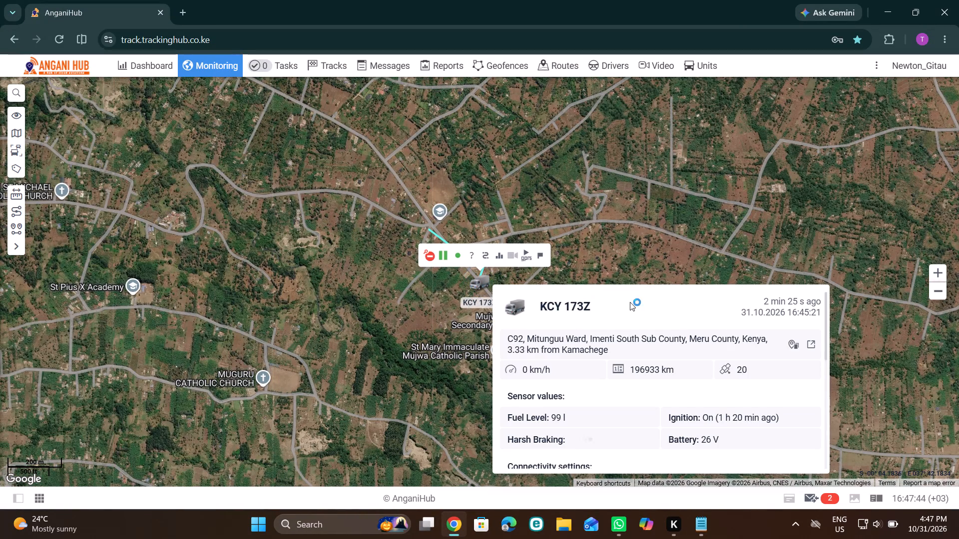
triple_click(630, 302)
triple_click(630, 302)
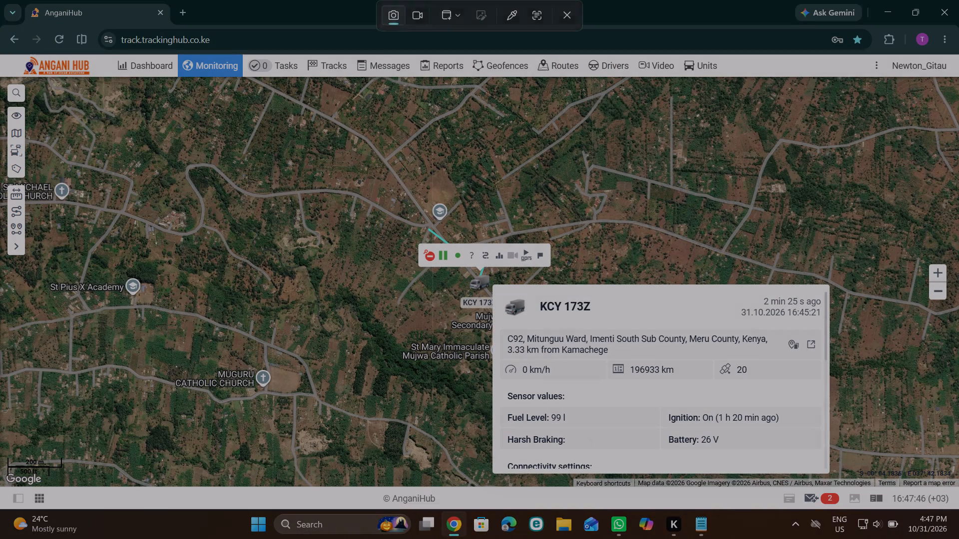
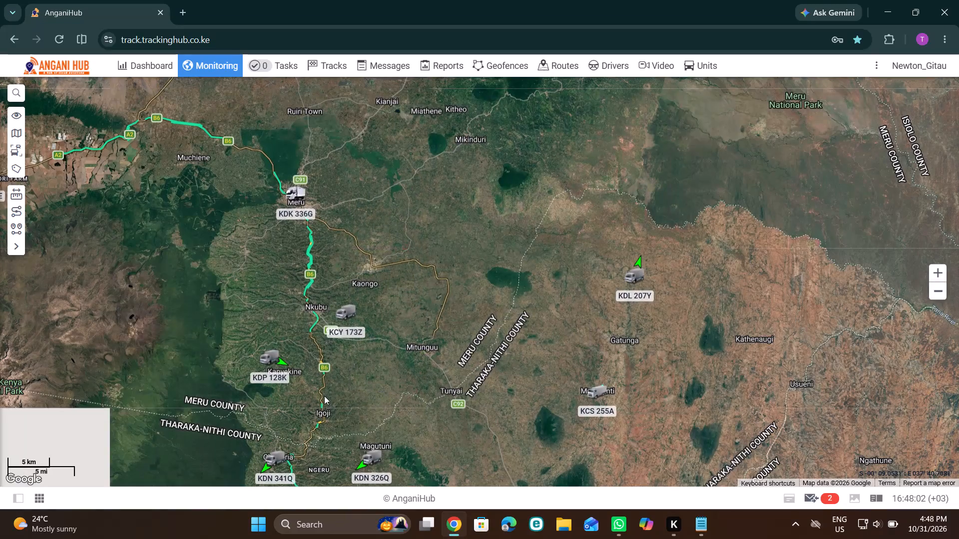
left_click_drag(324, 396, 347, 373)
scroll(269, 359, "up", 4)
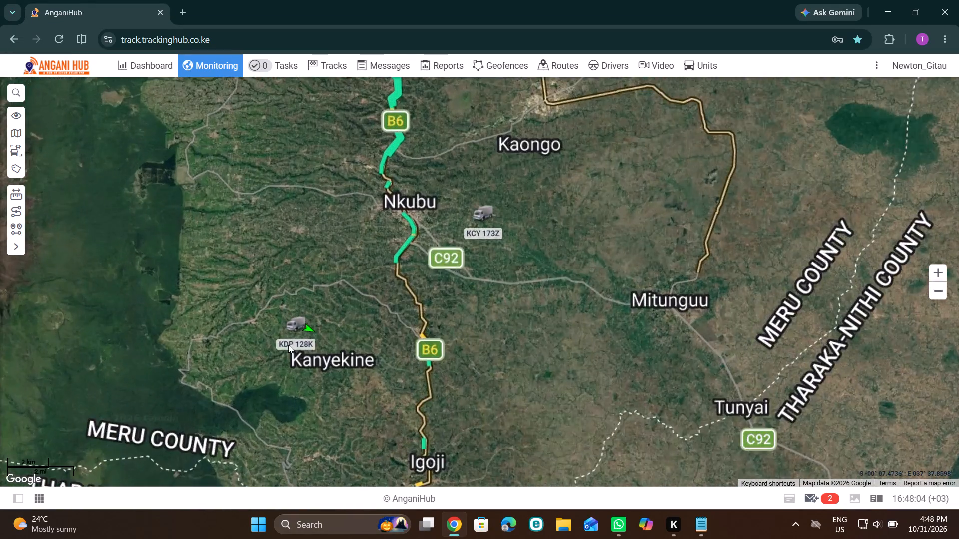
scroll(288, 345, "up", 4)
left_click(288, 285)
scroll(293, 292, "up", 3)
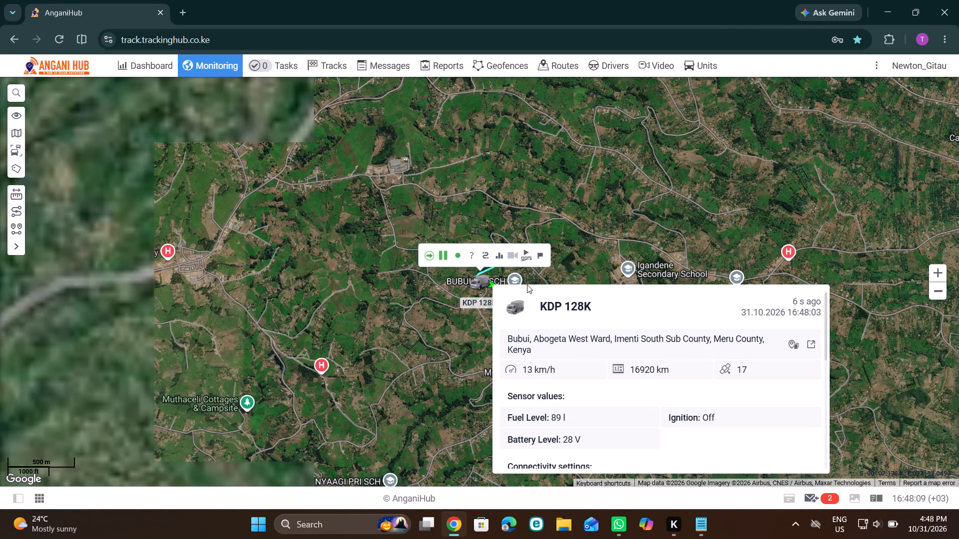
key("shift+super+s")
triple_click(646, 309)
triple_click(646, 309)
left_click(646, 309)
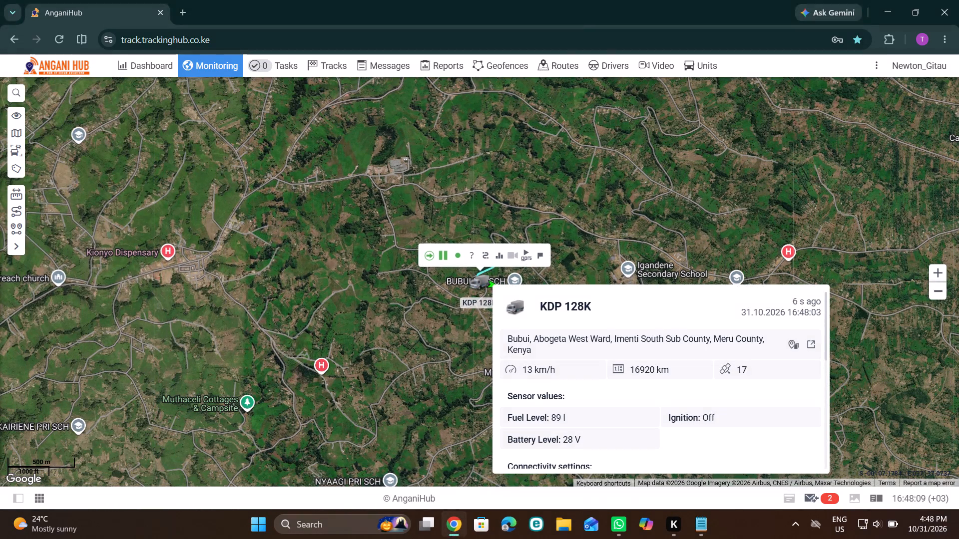
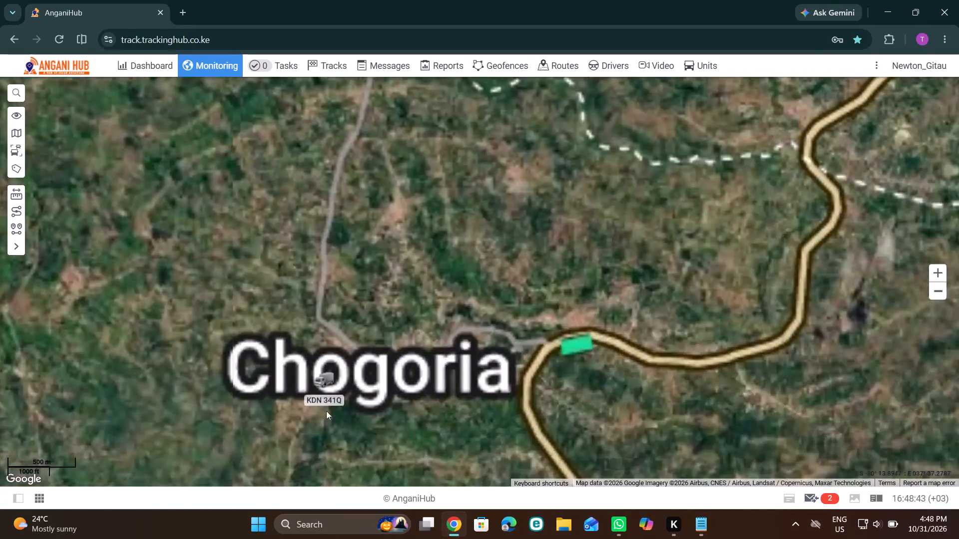
left_click(380, 359)
left_click(376, 387)
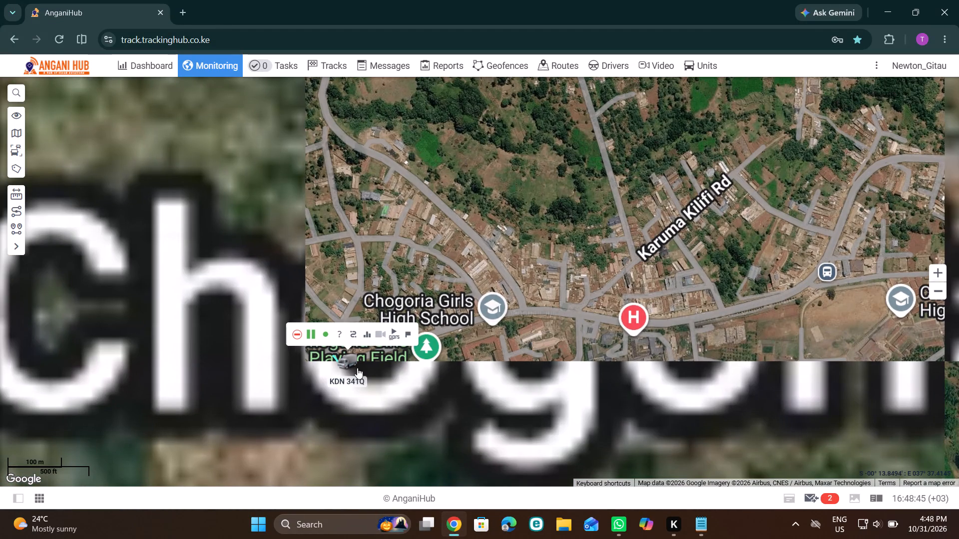
key("shift+super+s")
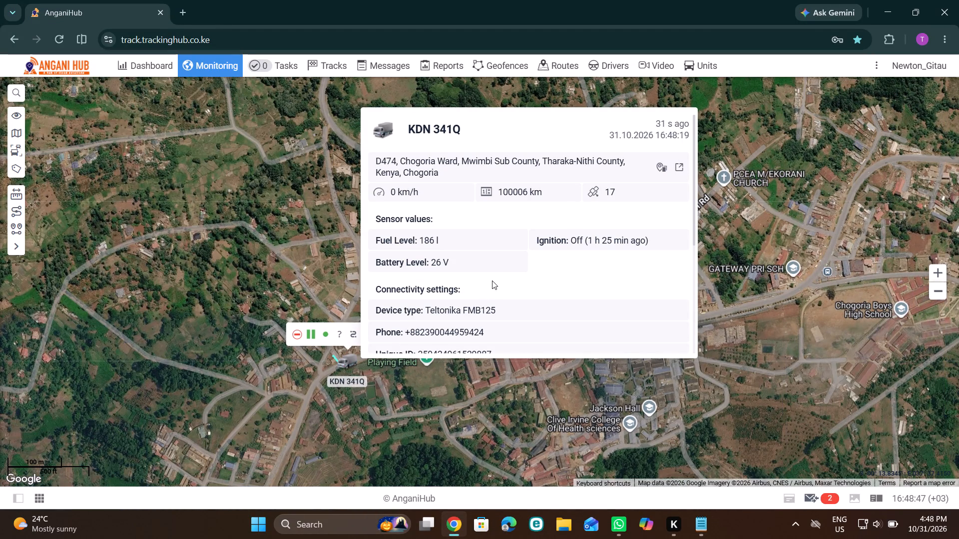
triple_click(492, 280)
triple_click(492, 279)
triple_click(492, 279)
left_click(490, 278)
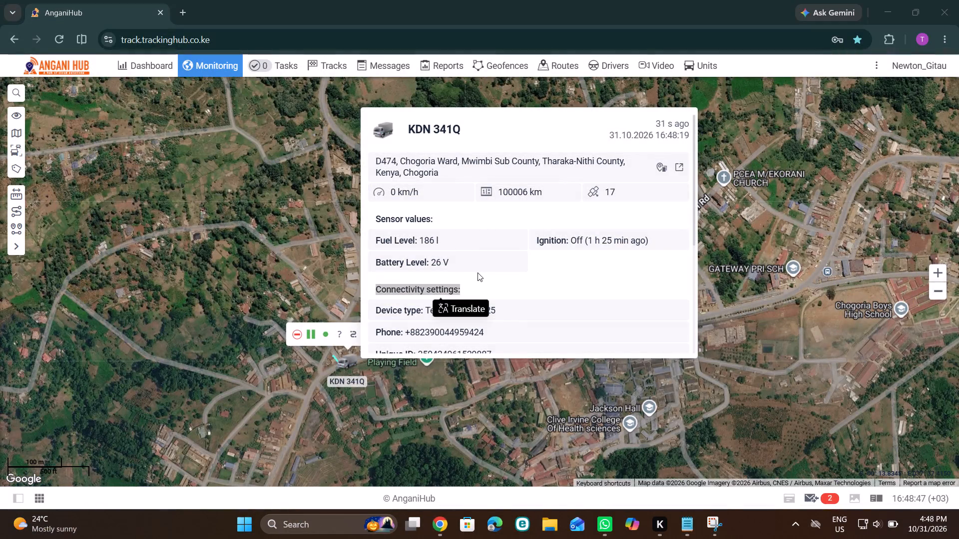
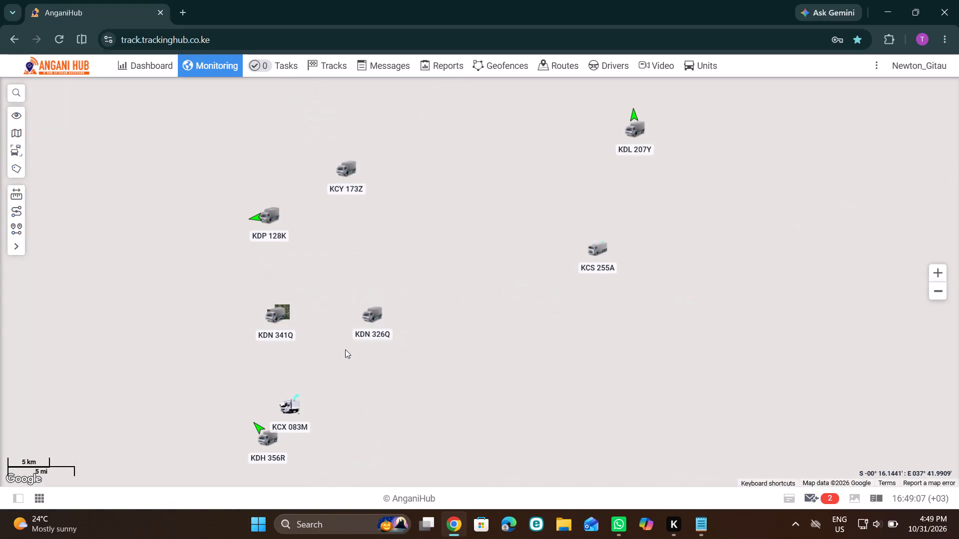
scroll(345, 349, "down", 1)
left_click_drag(370, 355, 372, 364)
scroll(378, 338, "up", 7)
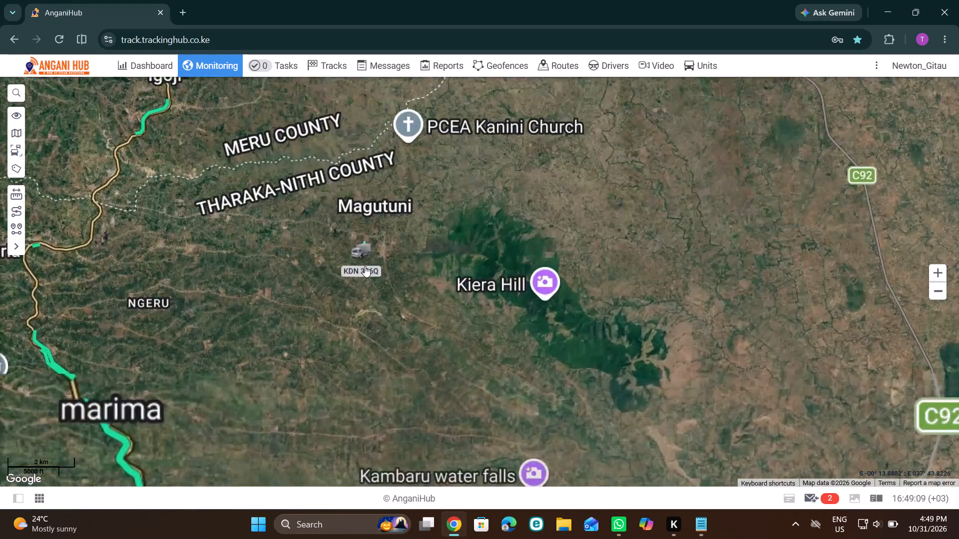
scroll(365, 266, "up", 6)
left_click_drag(363, 294, 389, 411)
left_click_drag(363, 198, 408, 323)
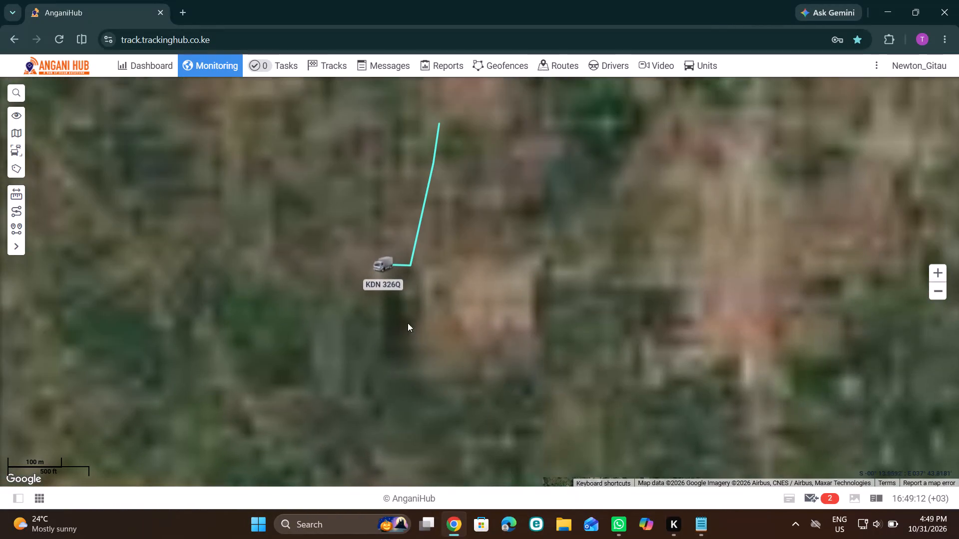
left_click_drag(408, 323, 410, 329)
left_click(380, 259)
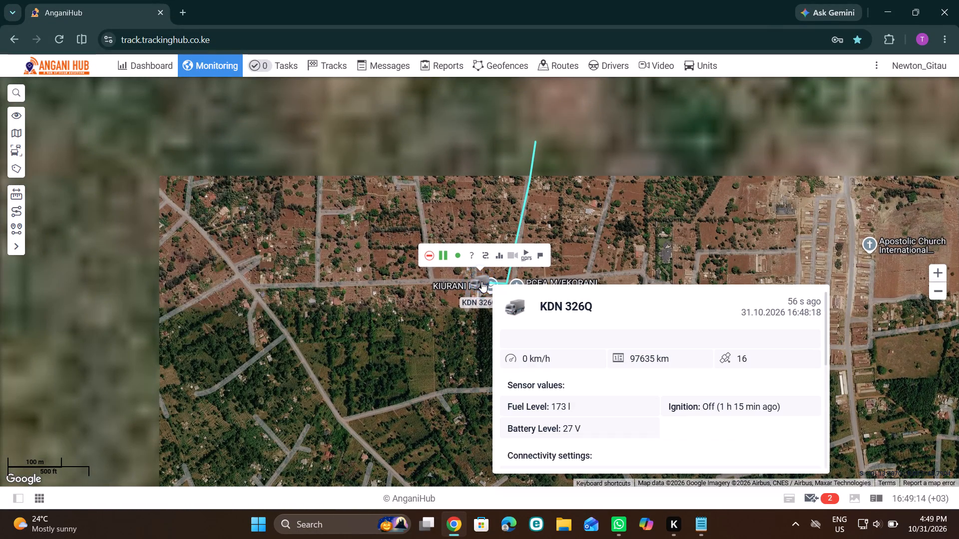
key("shift+super+s")
triple_click(649, 306)
triple_click(649, 306)
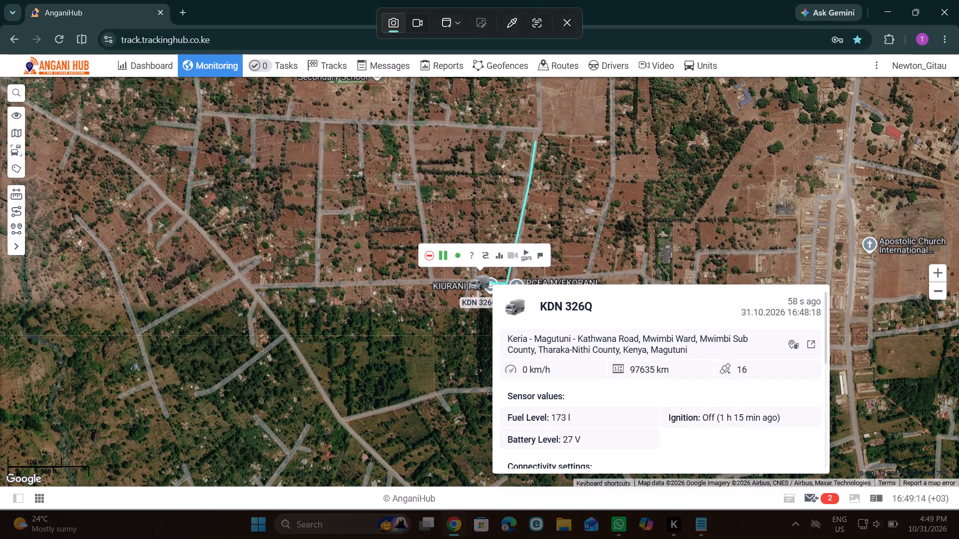
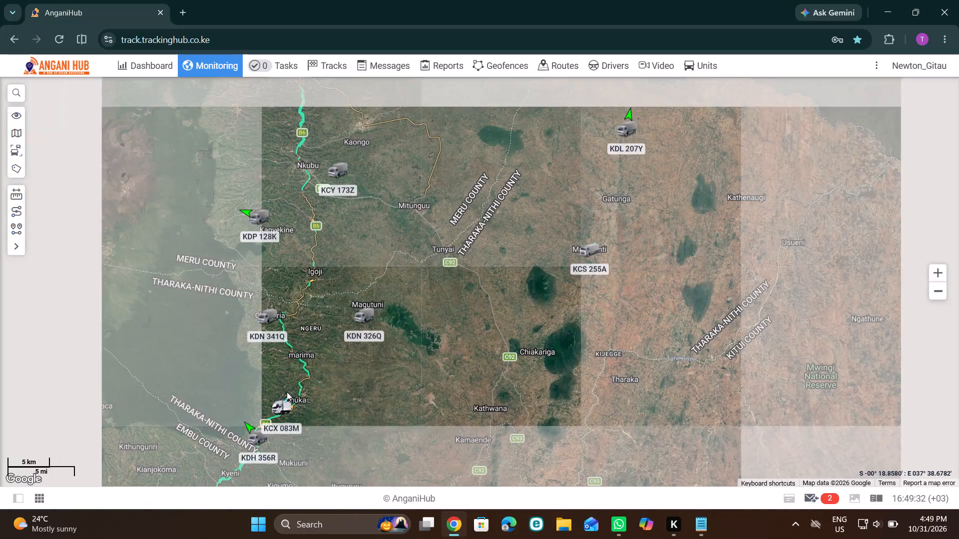
left_click_drag(286, 389, 341, 350)
left_click_drag(327, 419, 328, 412)
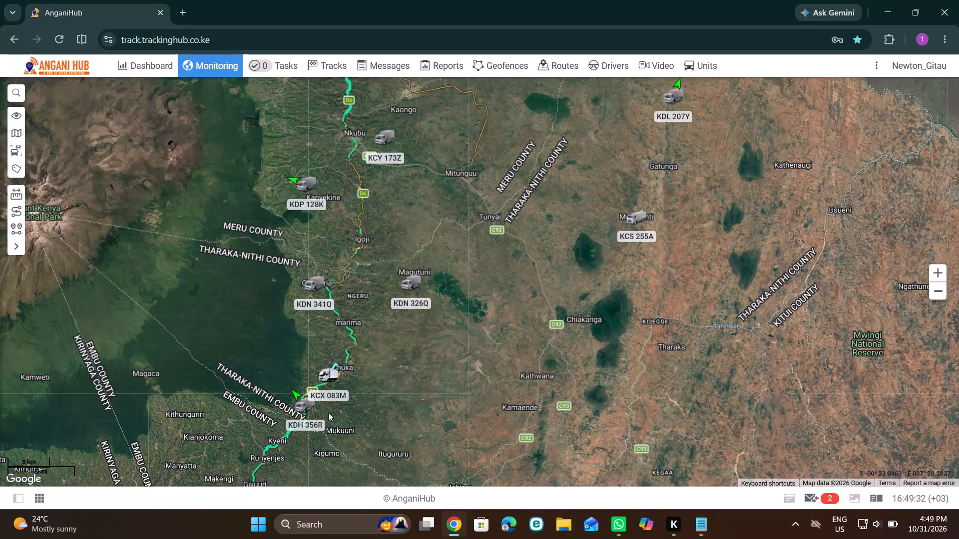
left_click_drag(328, 412, 354, 365)
scroll(362, 322, "up", 14)
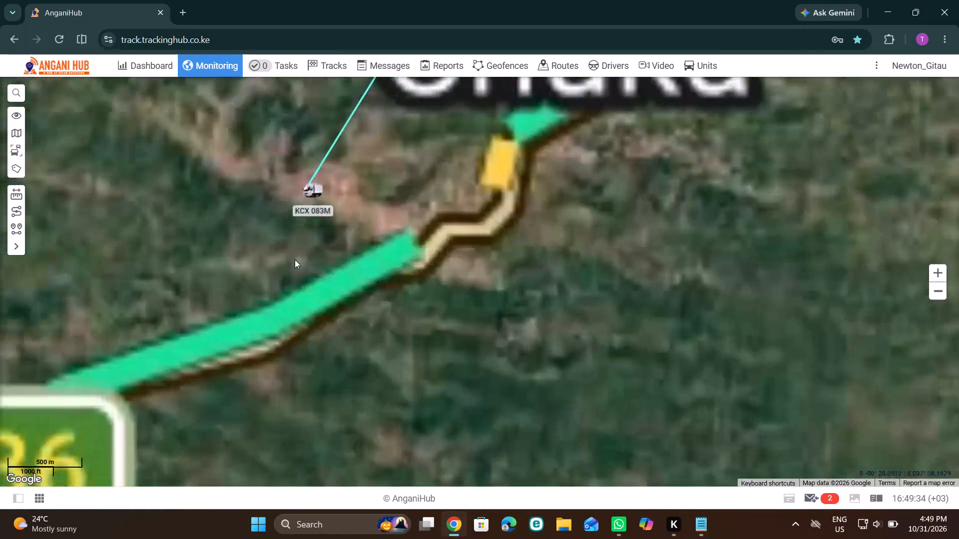
scroll(295, 260, "up", 1)
left_click_drag(312, 295, 367, 475)
left_click(358, 289)
scroll(366, 282, "up", 2)
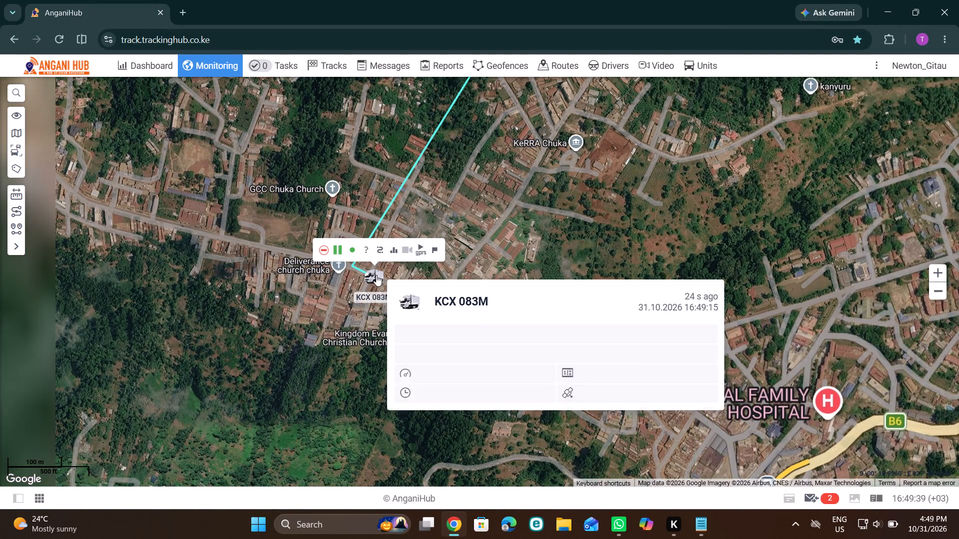
key("shift+super+s")
triple_click(531, 304)
triple_click(531, 304)
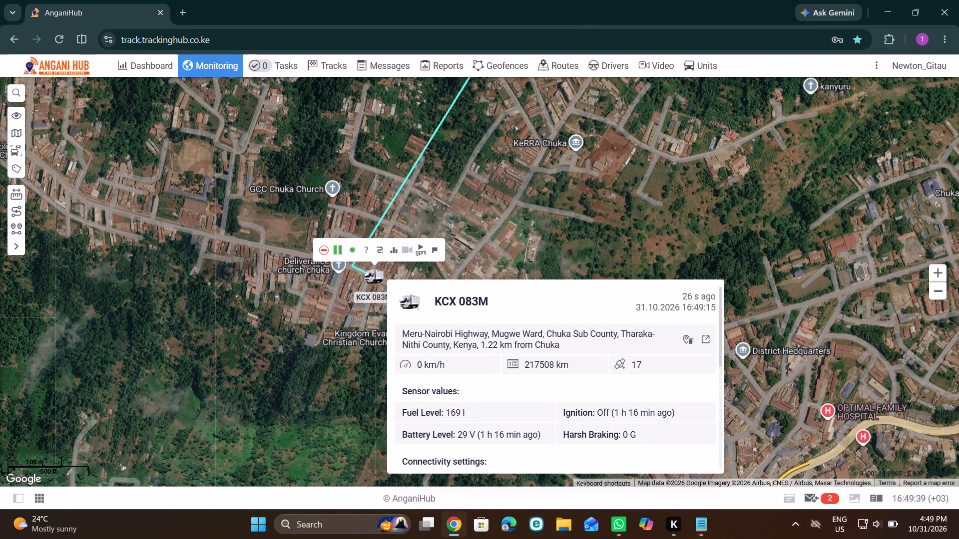
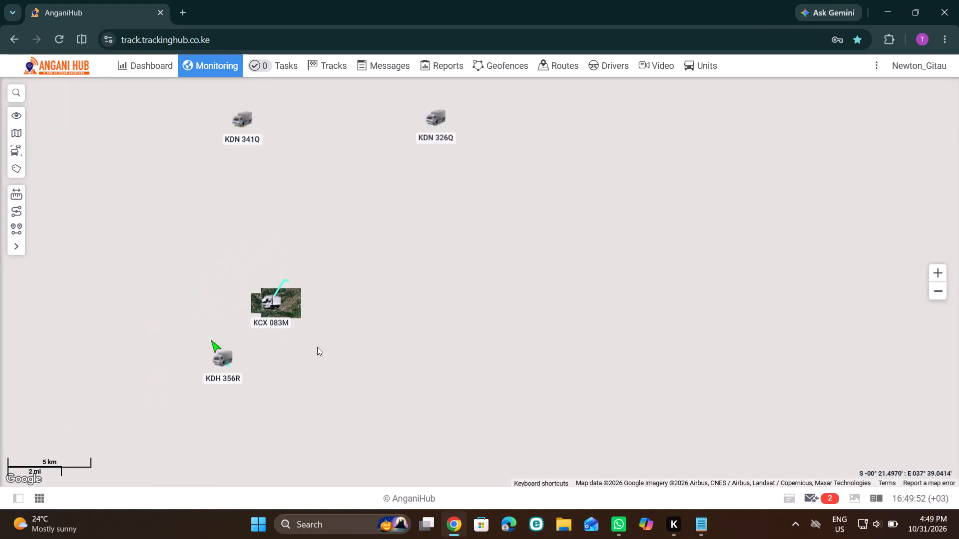
left_click_drag(259, 361, 293, 348)
scroll(252, 317, "up", 1)
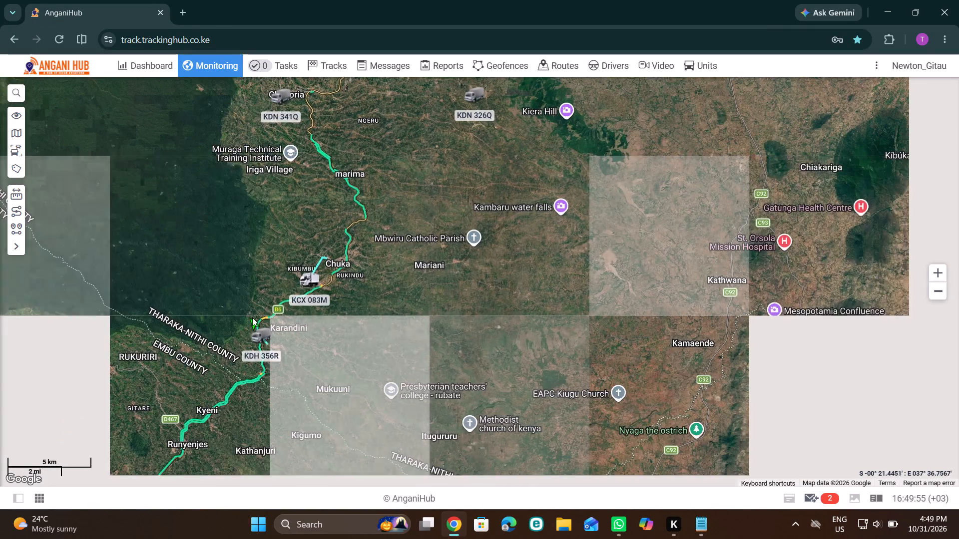
scroll(252, 317, "up", 1)
left_click_drag(310, 271, 292, 381)
left_click_drag(271, 433, 321, 319)
scroll(332, 342, "down", 2)
left_click_drag(344, 392, 367, 342)
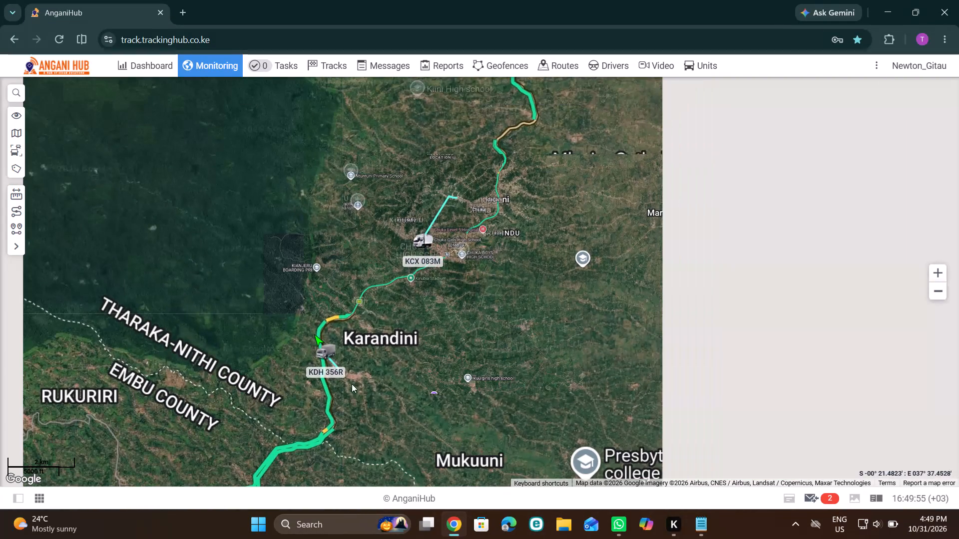
scroll(303, 353, "up", 6)
left_click_drag(319, 392, 337, 335)
scroll(373, 319, "up", 1)
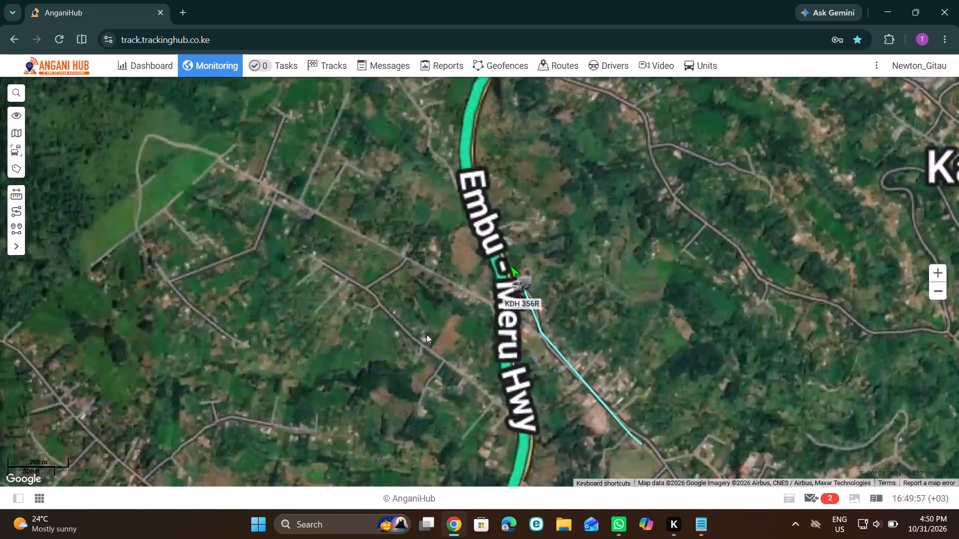
left_click_drag(423, 333, 237, 342)
left_click(507, 261)
left_click(524, 260)
scroll(536, 260, "down", 2)
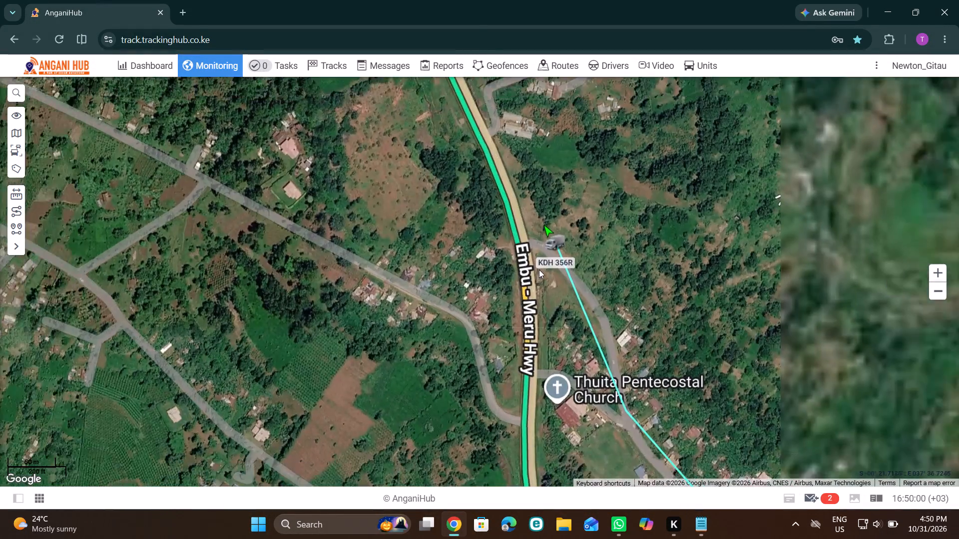
scroll(539, 269, "down", 2)
left_click(546, 261)
scroll(510, 361, "down", 2)
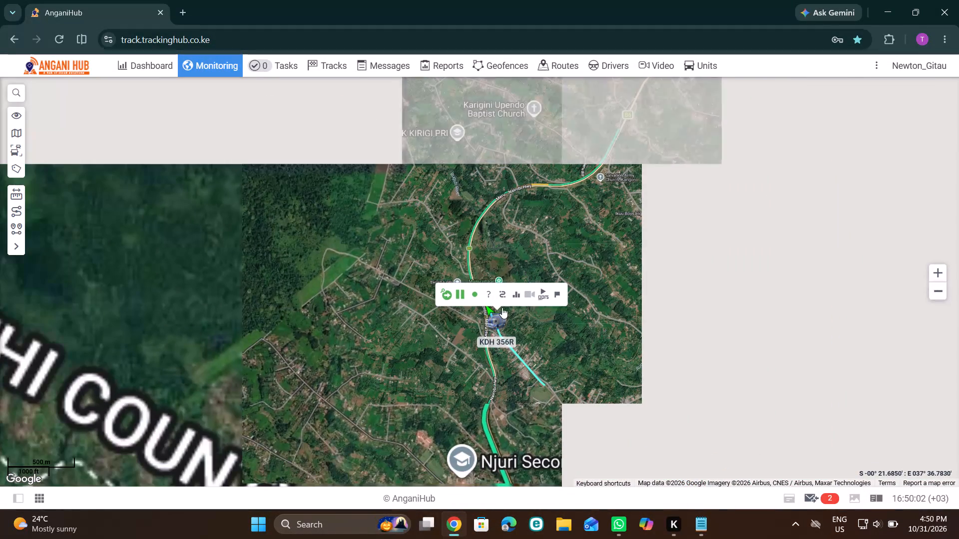
key("shift+super+s")
triple_click(633, 247)
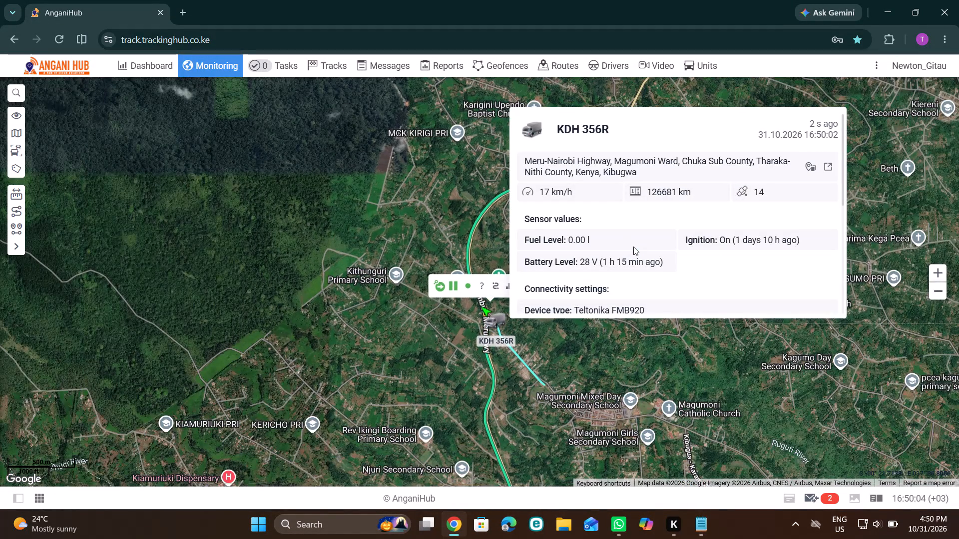
triple_click(633, 247)
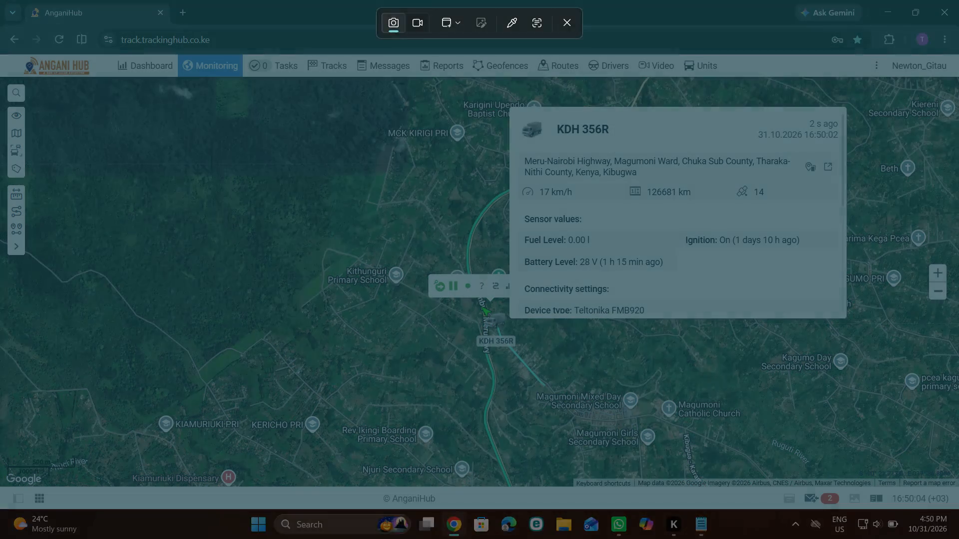
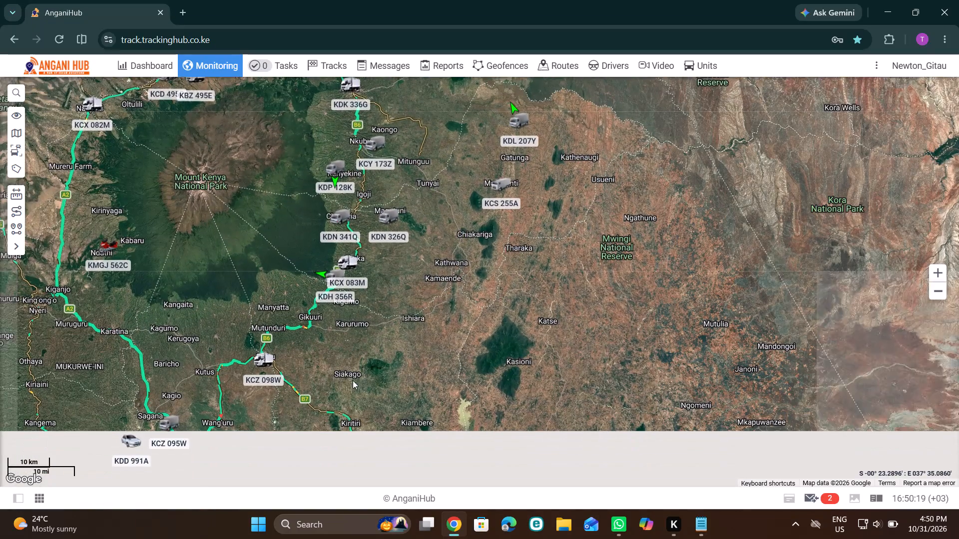
left_click_drag(351, 382, 289, 270)
left_click_drag(297, 354, 276, 303)
left_click_drag(286, 350, 320, 307)
left_click_drag(287, 357, 304, 348)
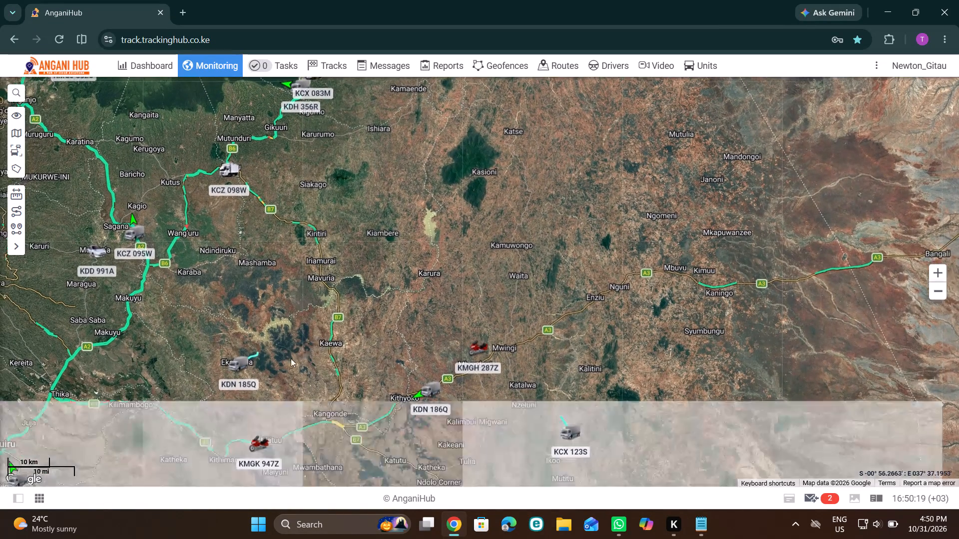
scroll(268, 374, "up", 6)
left_click_drag(180, 338, 367, 380)
scroll(368, 379, "down", 6)
scroll(368, 379, "up", 1)
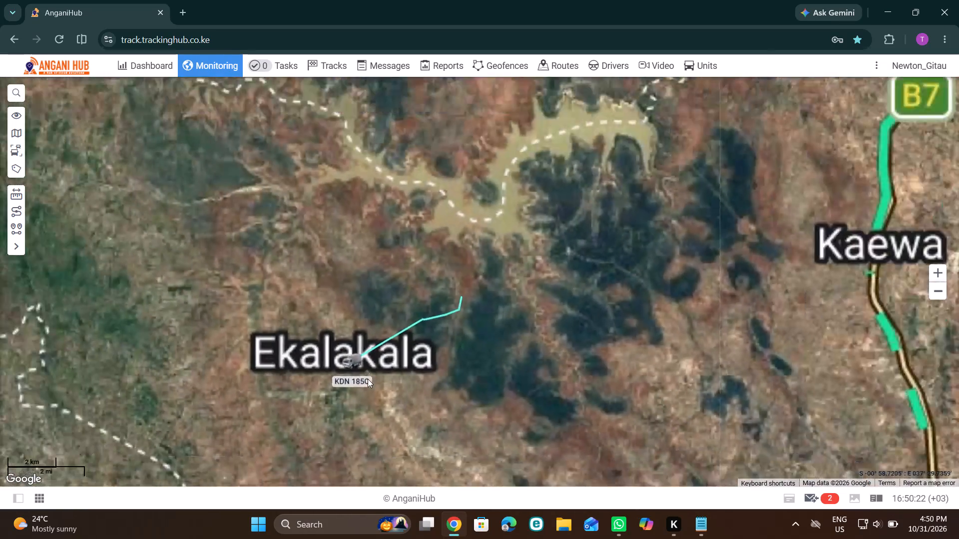
scroll(368, 379, "down", 2)
left_click_drag(295, 327, 289, 361)
scroll(262, 303, "up", 5)
left_click_drag(253, 293, 253, 396)
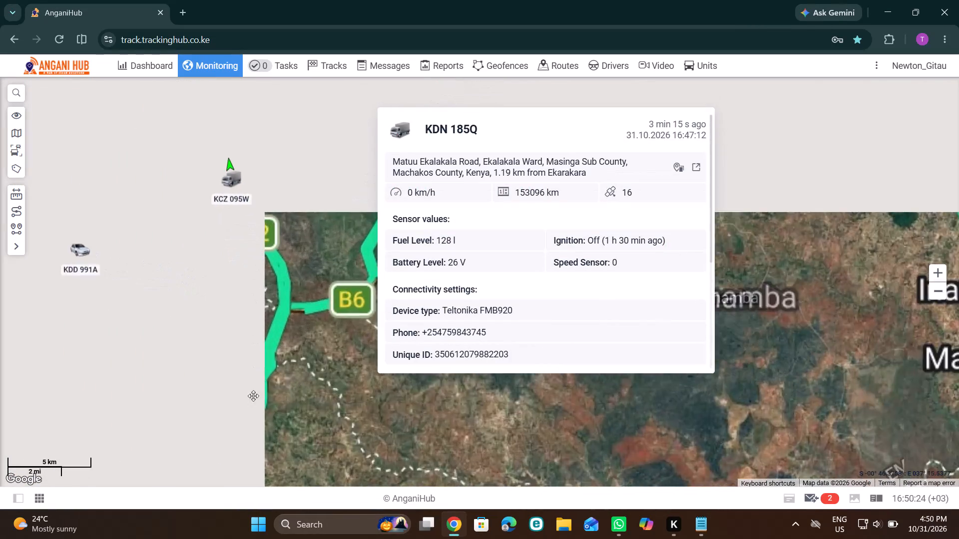
left_click_drag(253, 396, 254, 420)
left_click(254, 376)
scroll(236, 261, "up", 1)
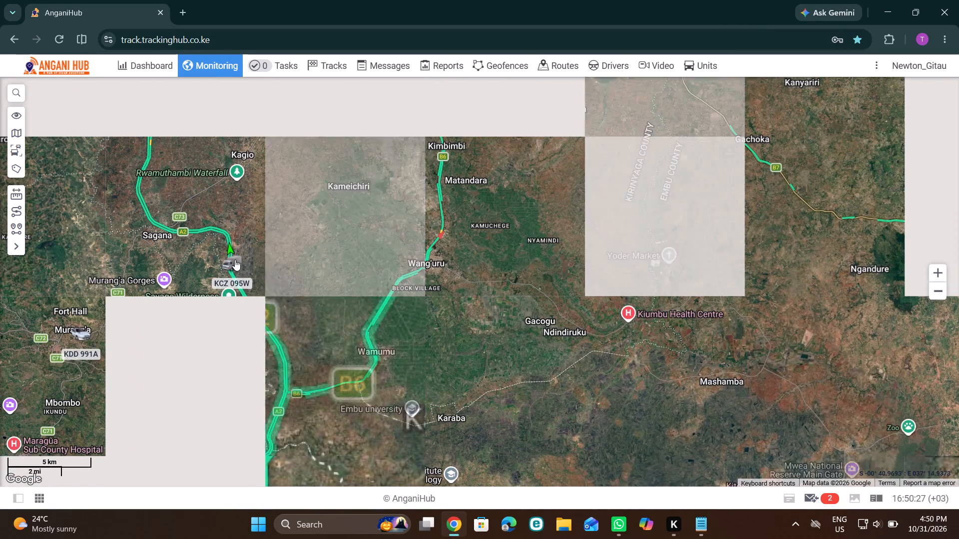
scroll(235, 260, "up", 7)
left_click(211, 328)
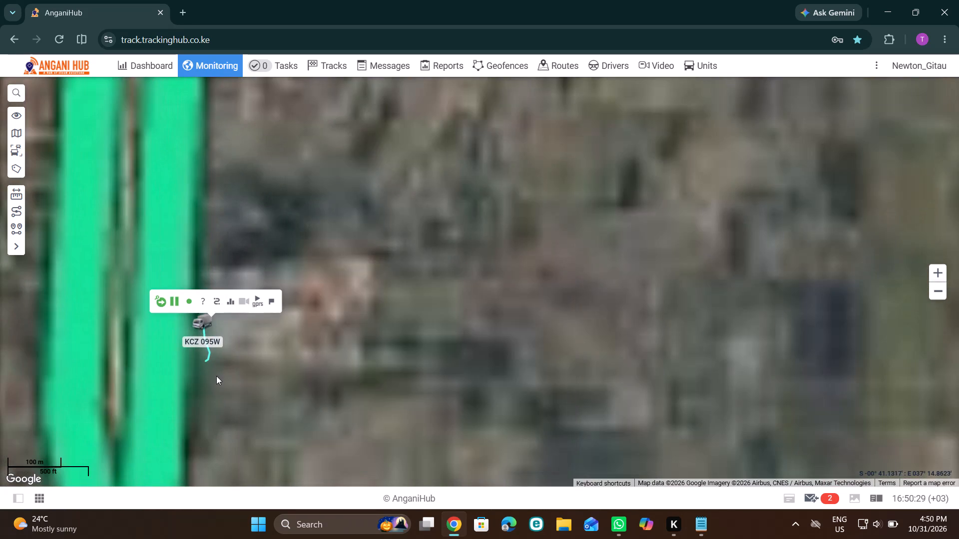
key("shift+super+s")
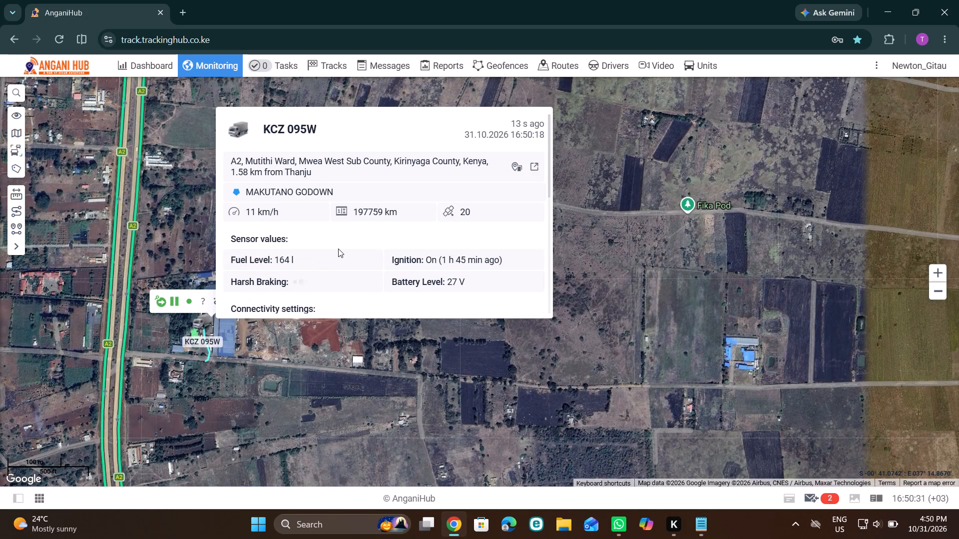
triple_click(338, 249)
triple_click(339, 249)
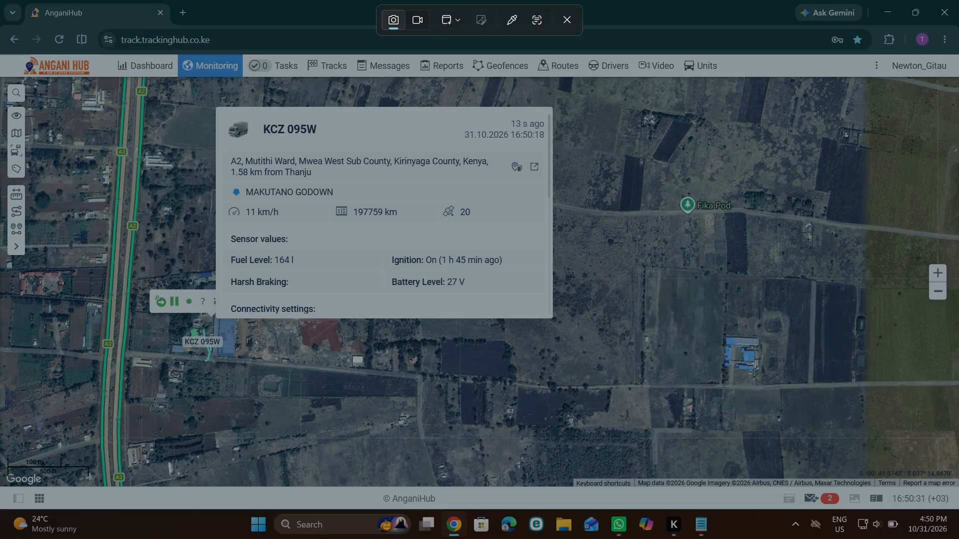
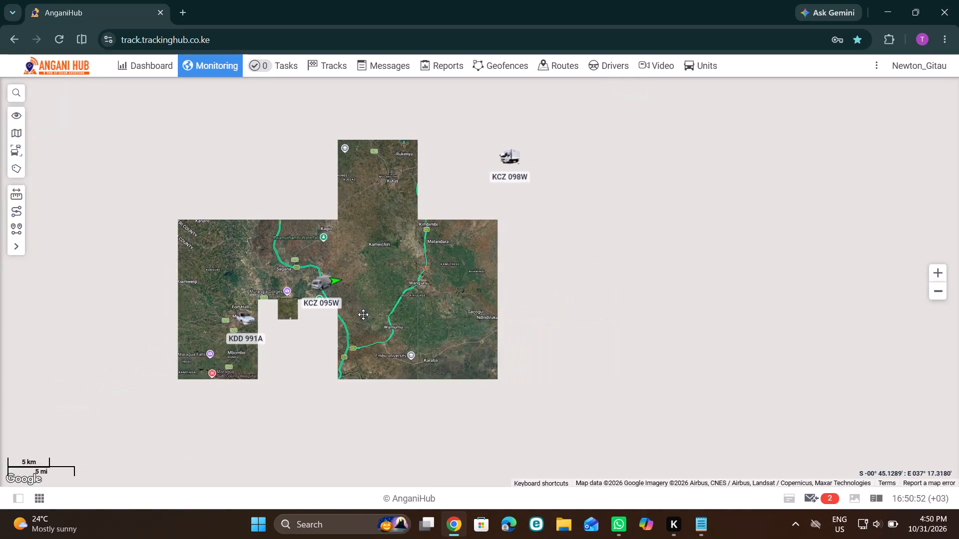
scroll(370, 306, "down", 3)
left_click_drag(380, 362, 380, 316)
scroll(406, 354, "down", 2)
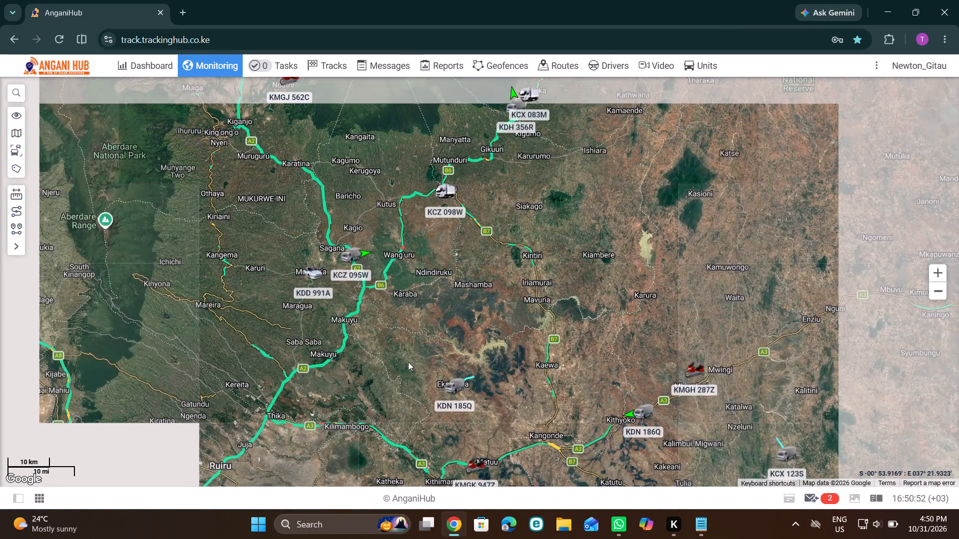
left_click_drag(436, 401, 438, 381)
scroll(445, 365, "up", 4)
scroll(445, 349, "down", 1)
scroll(432, 352, "up", 5)
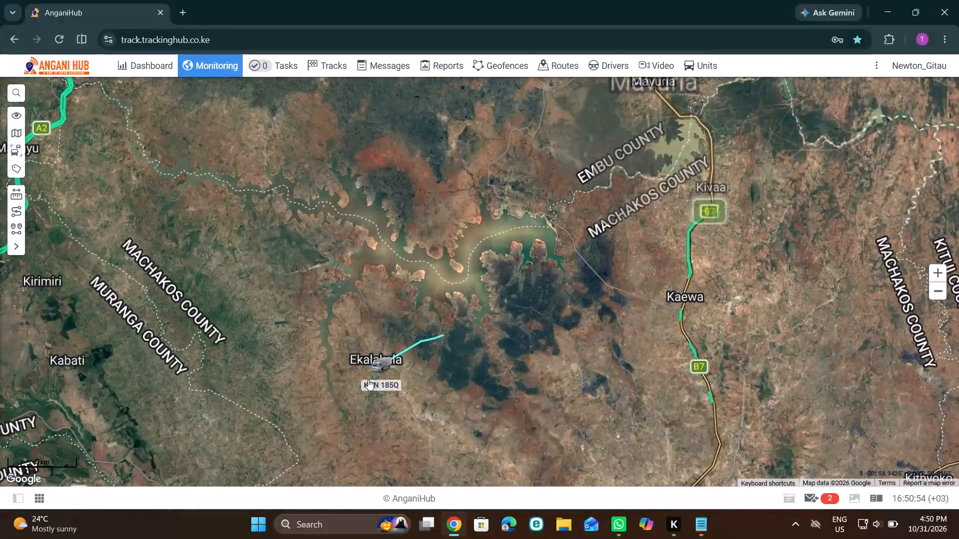
scroll(368, 379, "up", 8)
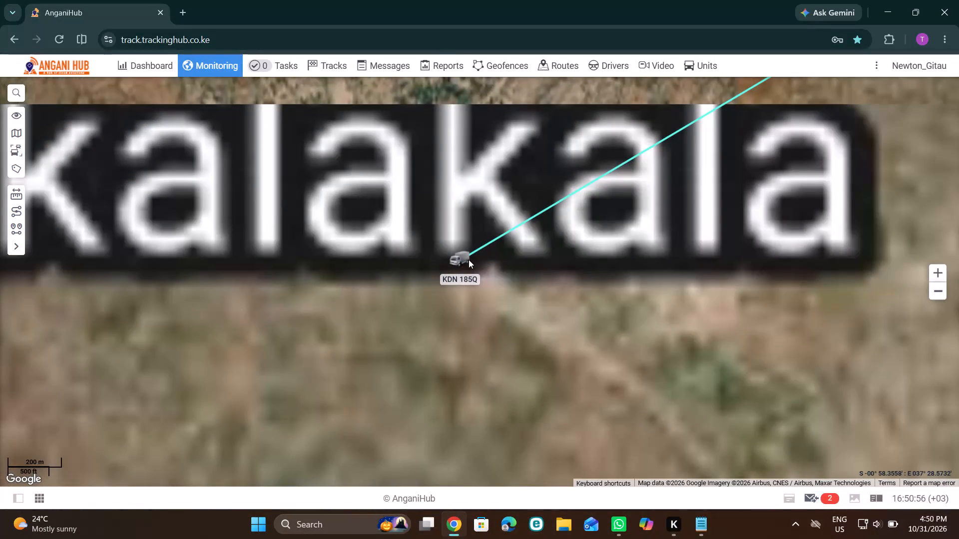
left_click(469, 260)
scroll(471, 288, "up", 2)
scroll(478, 289, "down", 1)
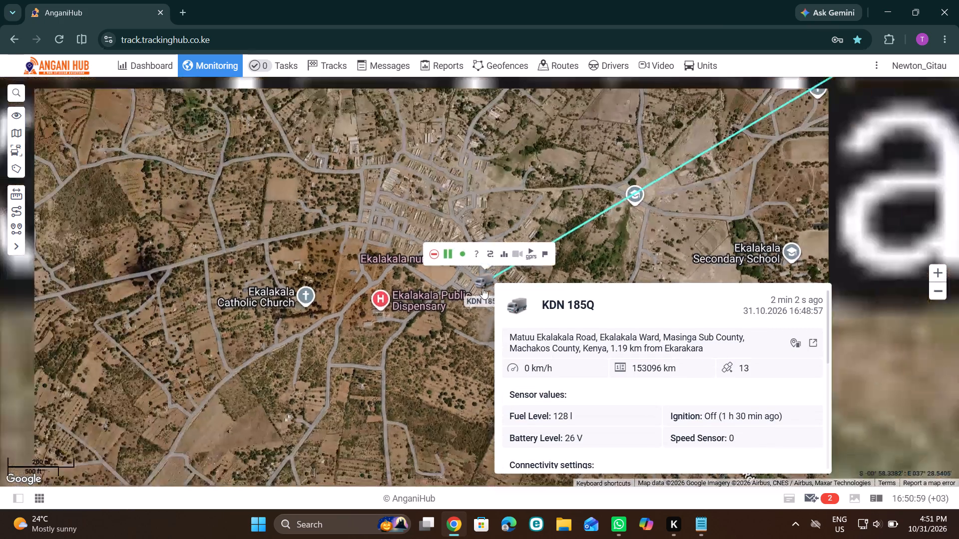
scroll(482, 284, "up", 1)
key("shift+super+s")
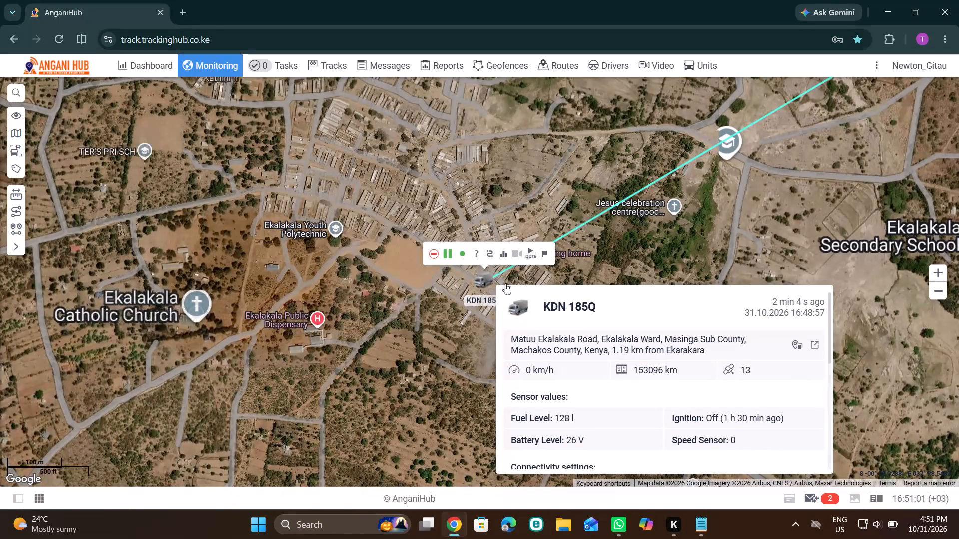
triple_click(654, 298)
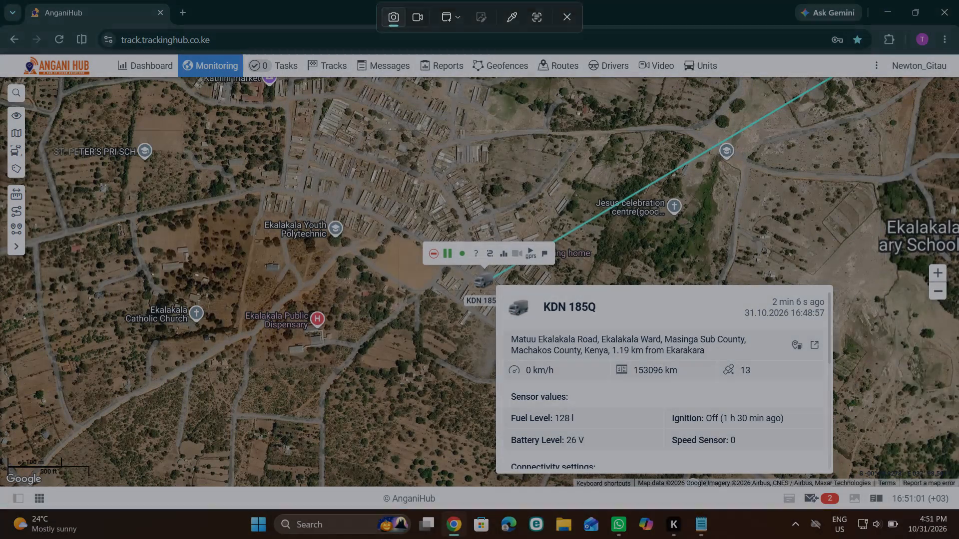
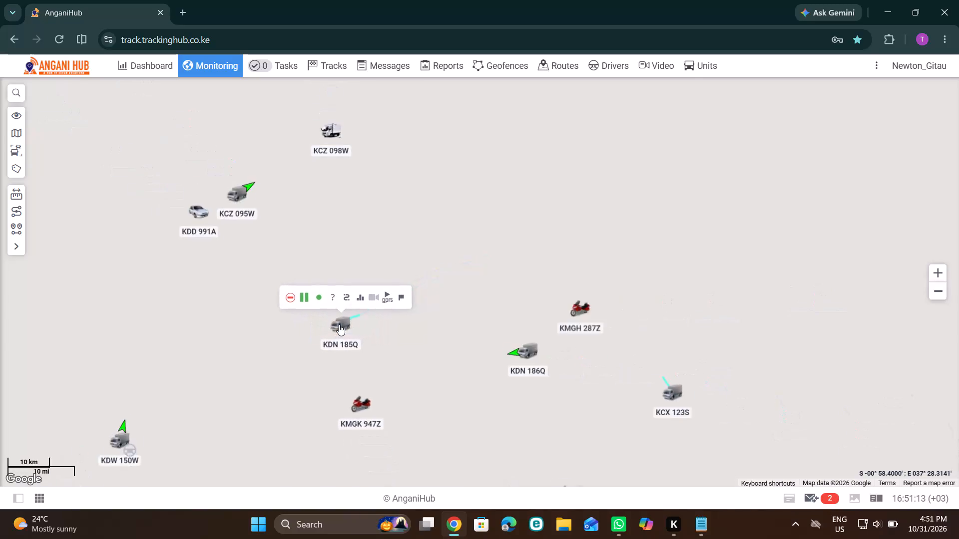
left_click(402, 390)
scroll(382, 380, "up", 2)
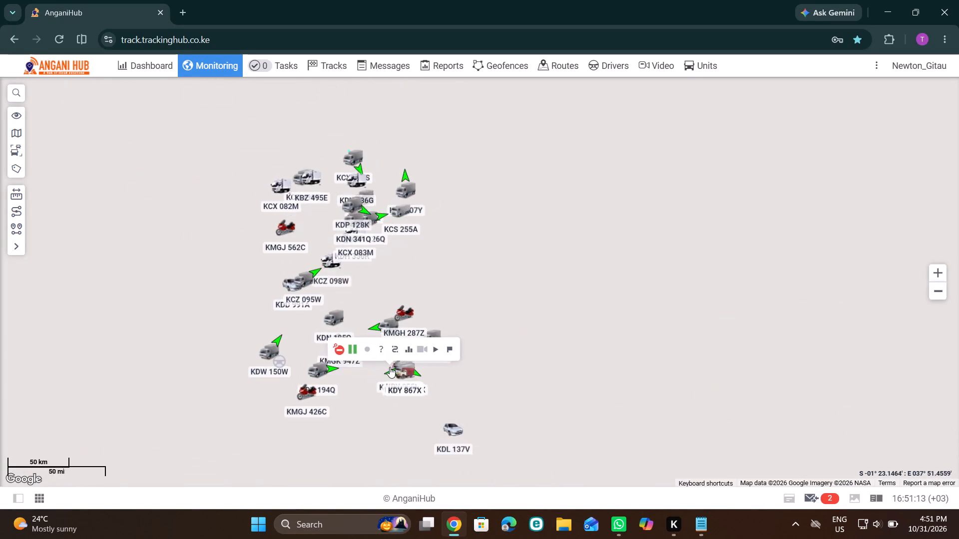
scroll(415, 318, "up", 1)
scroll(394, 277, "up", 4)
left_click(379, 305)
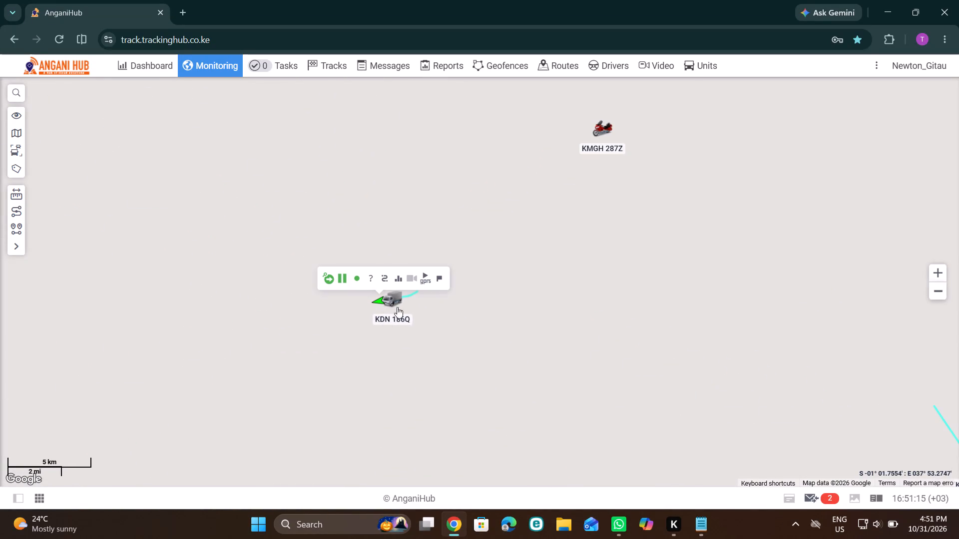
scroll(405, 300, "up", 3)
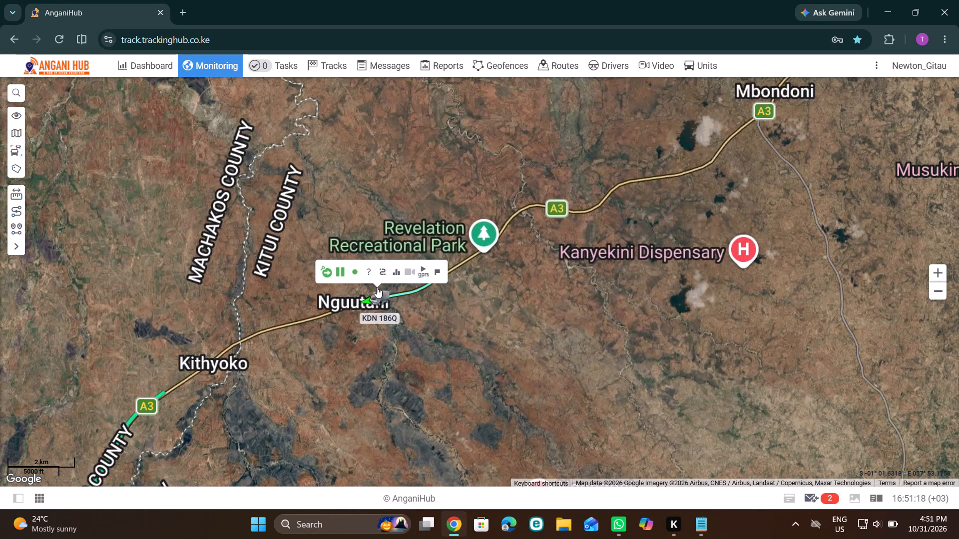
key("shift+super+s")
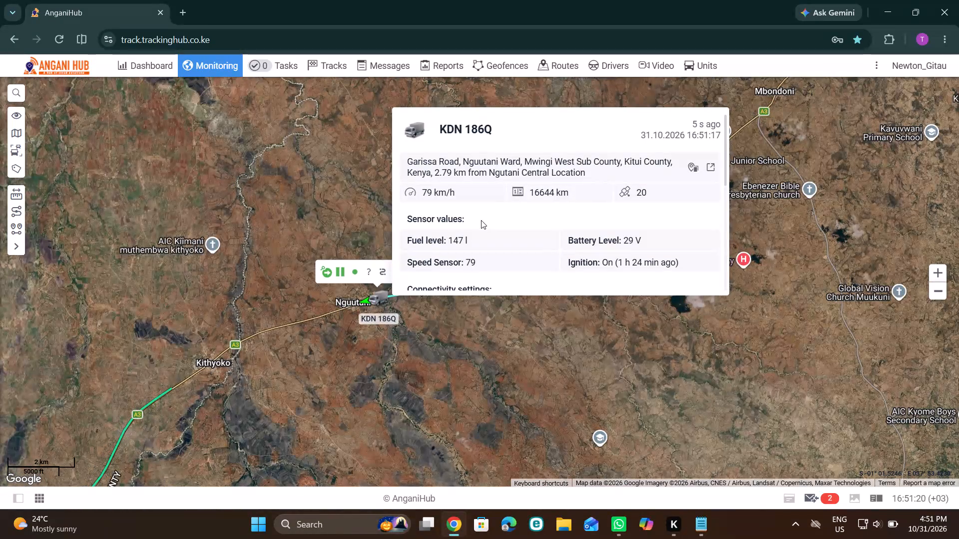
triple_click(481, 220)
triple_click(481, 220)
left_click(481, 220)
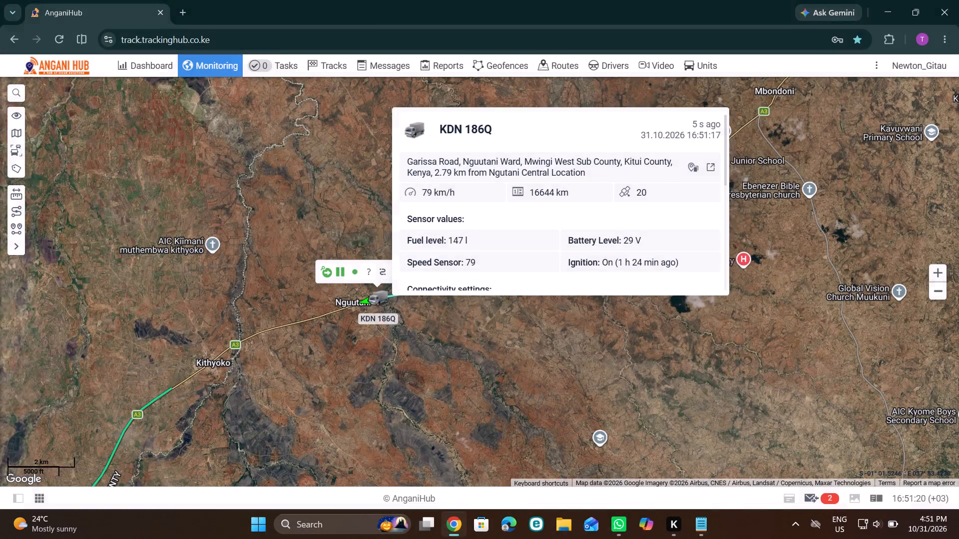
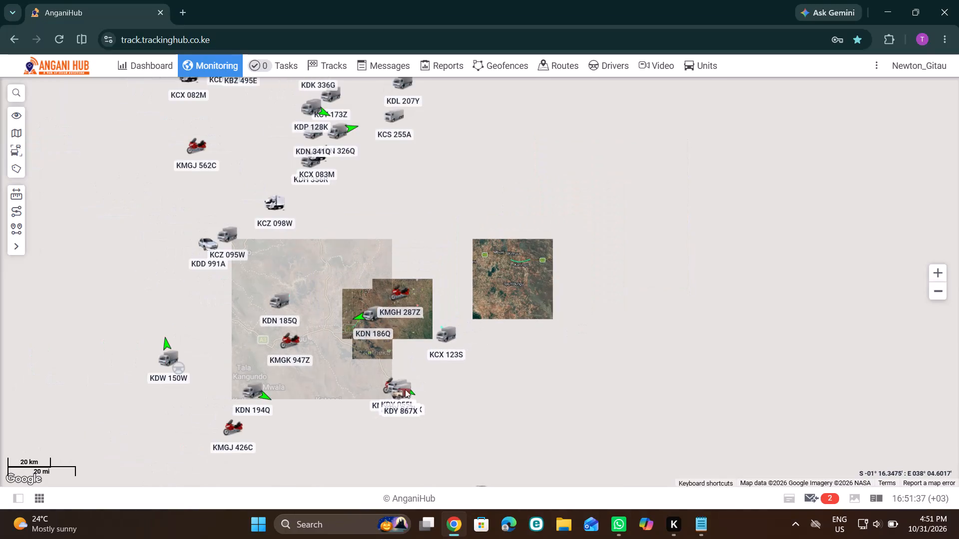
scroll(445, 333, "up", 5)
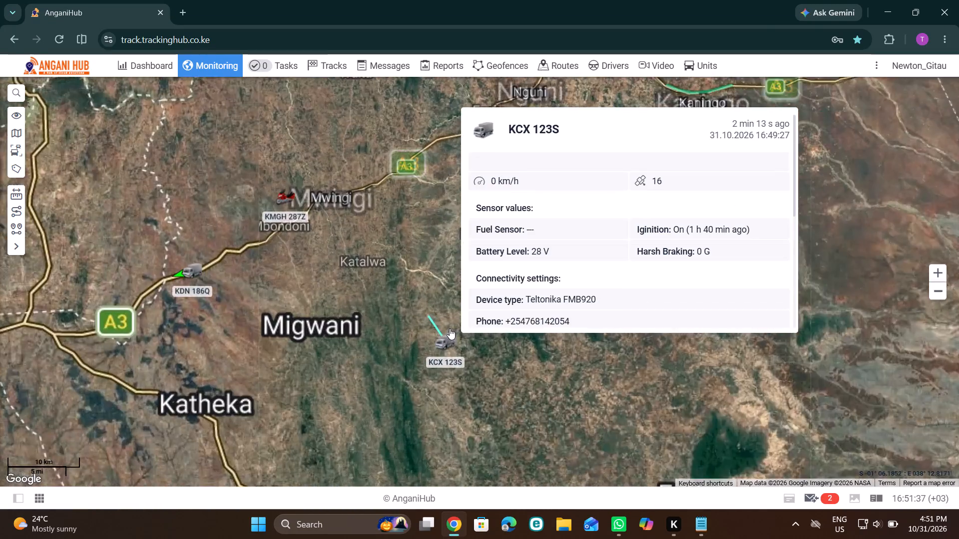
scroll(450, 328, "up", 8)
left_click_drag(459, 350, 317, 382)
left_click(390, 347)
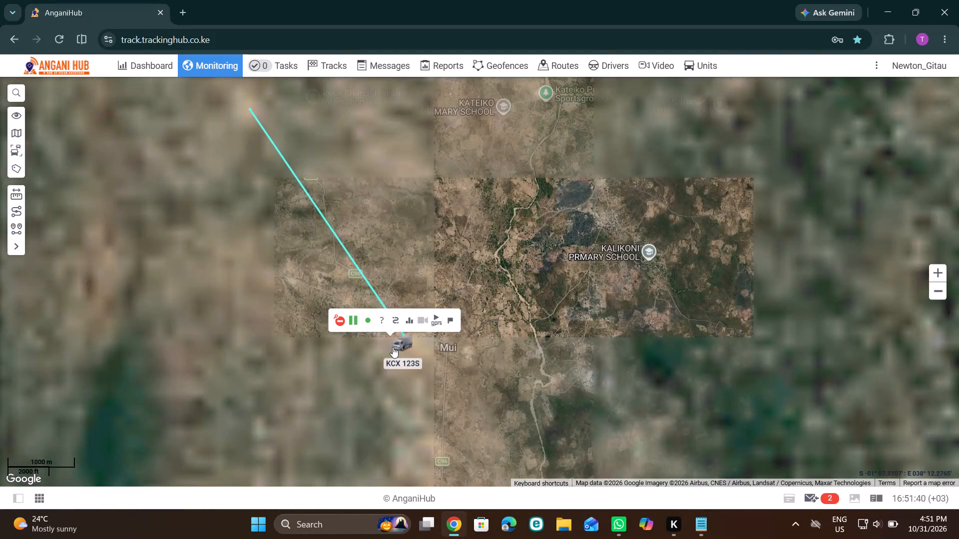
scroll(411, 338, "up", 5)
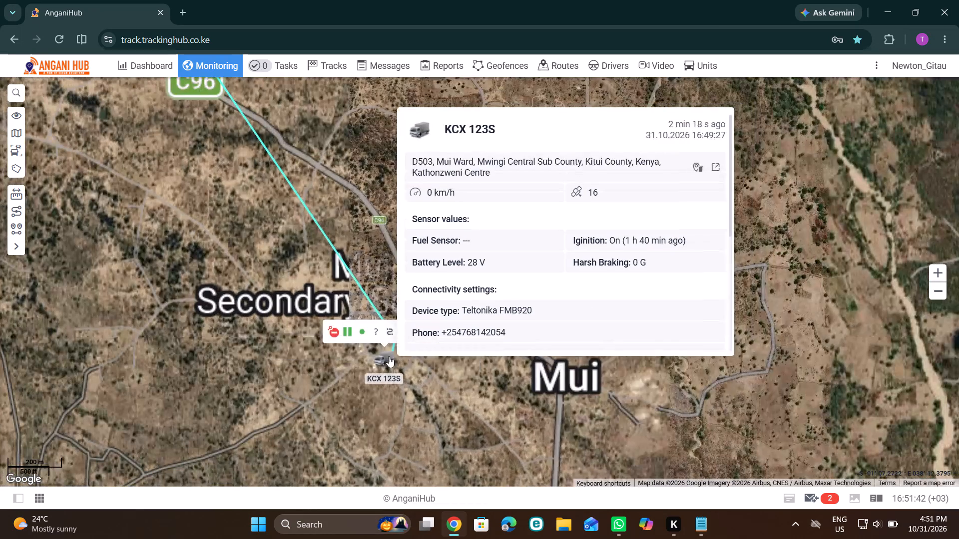
key("shift+super+s")
triple_click(479, 297)
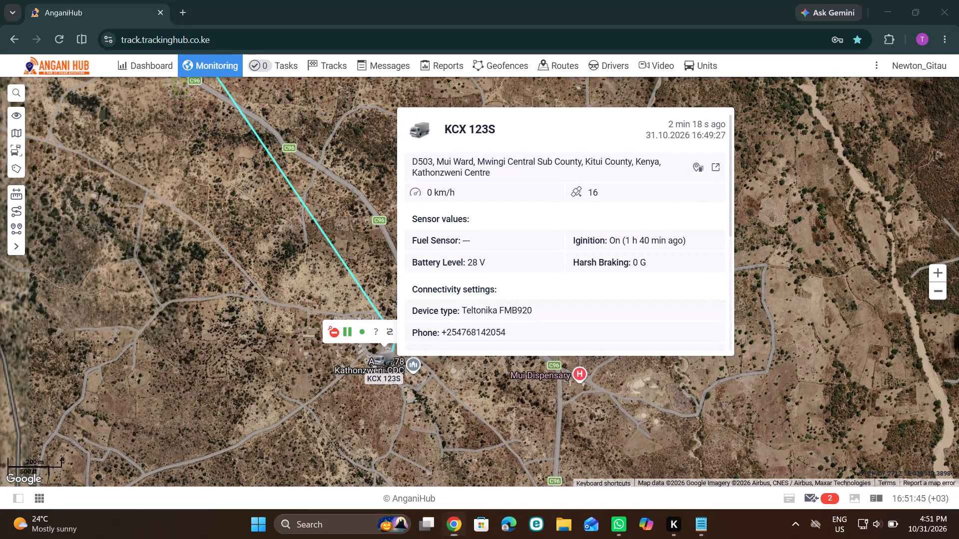
triple_click(479, 297)
left_click(479, 297)
scroll(438, 359, "up", 1)
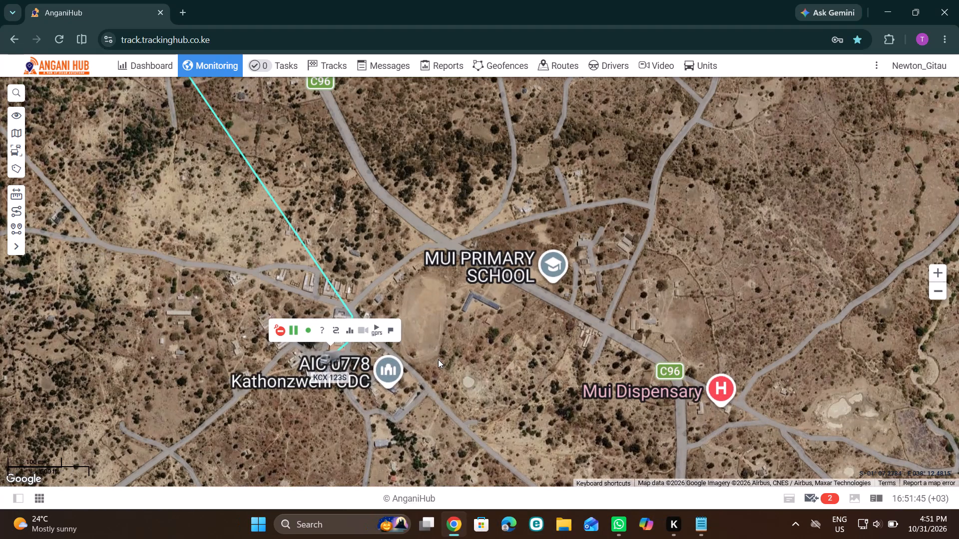
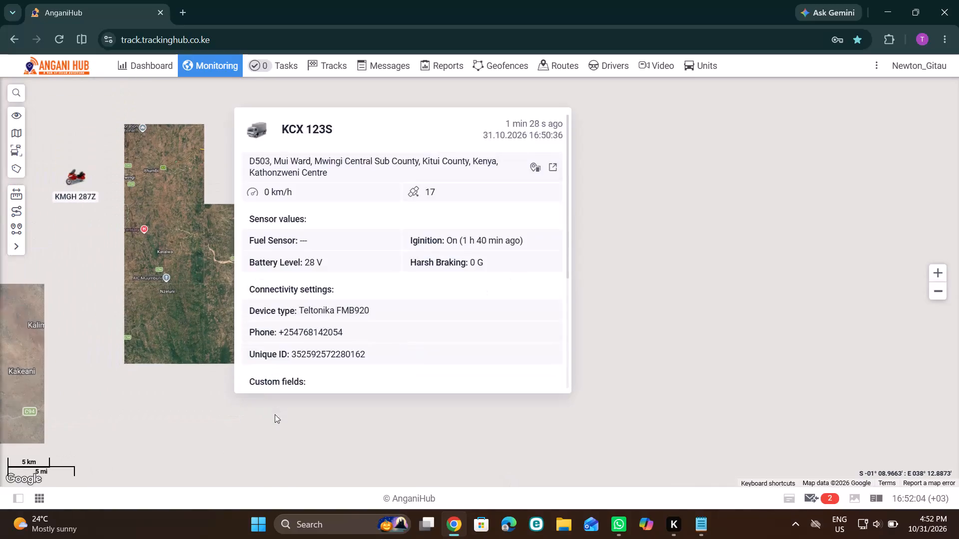
left_click_drag(236, 431, 273, 393)
scroll(287, 377, "down", 5)
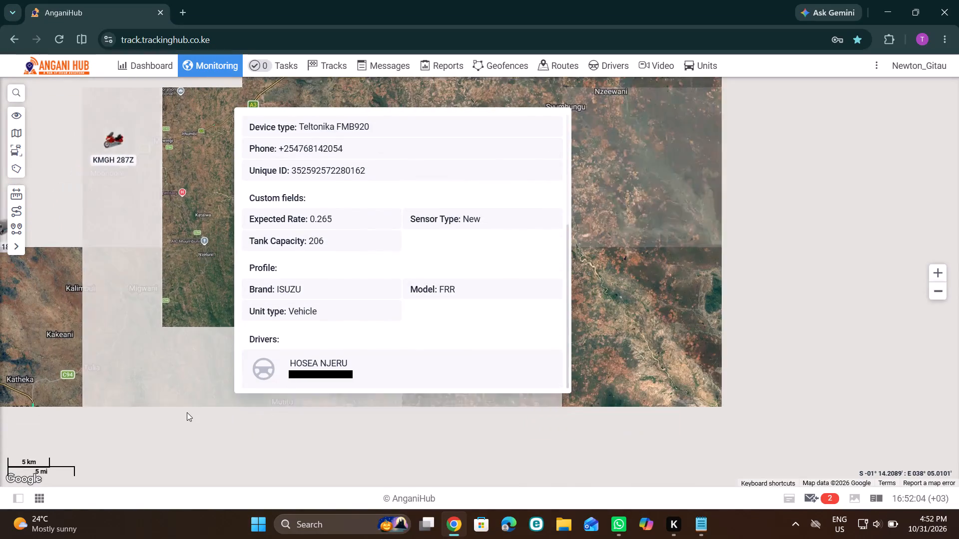
left_click_drag(195, 405, 261, 365)
left_click_drag(241, 401, 286, 380)
left_click_drag(237, 404, 293, 369)
scroll(298, 376, "down", 2)
left_click_drag(286, 435, 314, 411)
left_click_drag(273, 410, 312, 394)
left_click_drag(281, 394, 311, 391)
scroll(244, 350, "up", 8)
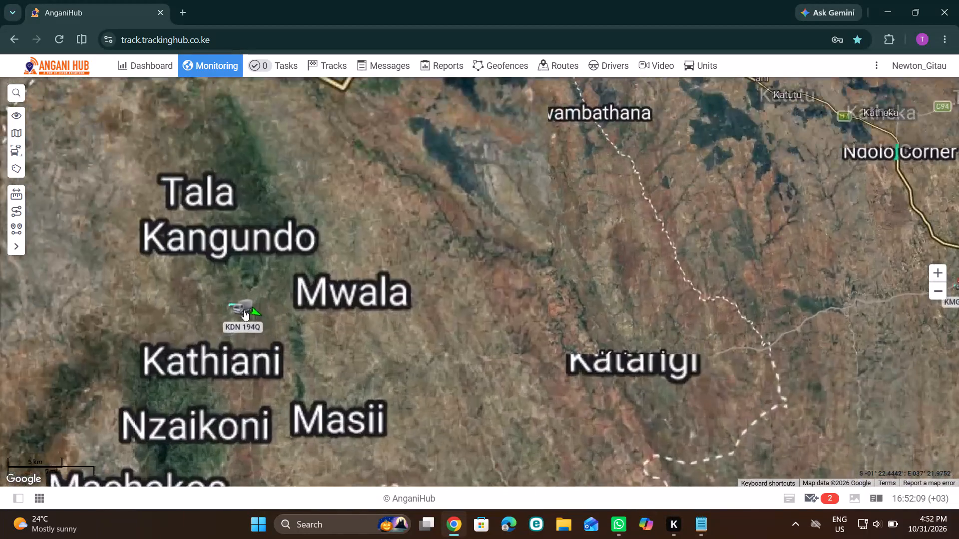
scroll(244, 310, "up", 5)
left_click(236, 293)
left_click(247, 283)
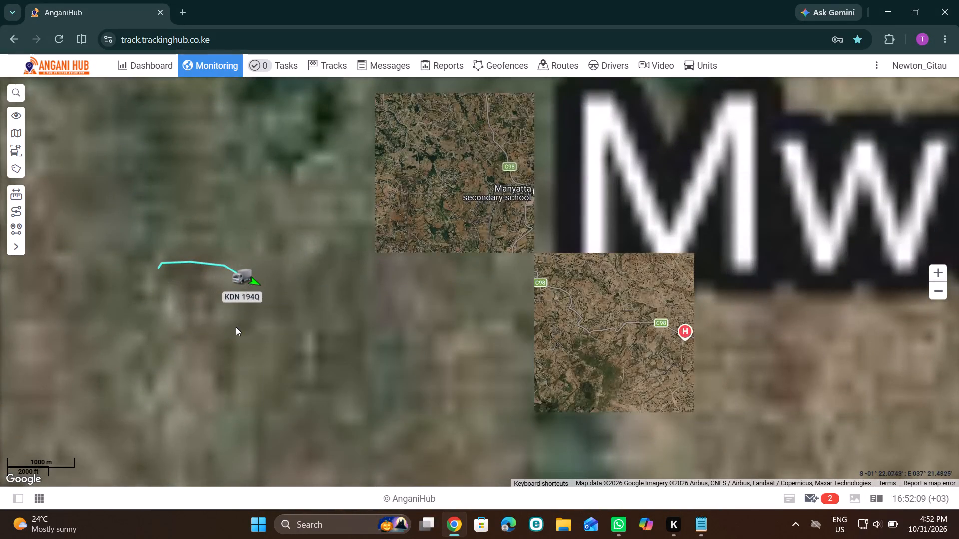
scroll(481, 280, "up", 3)
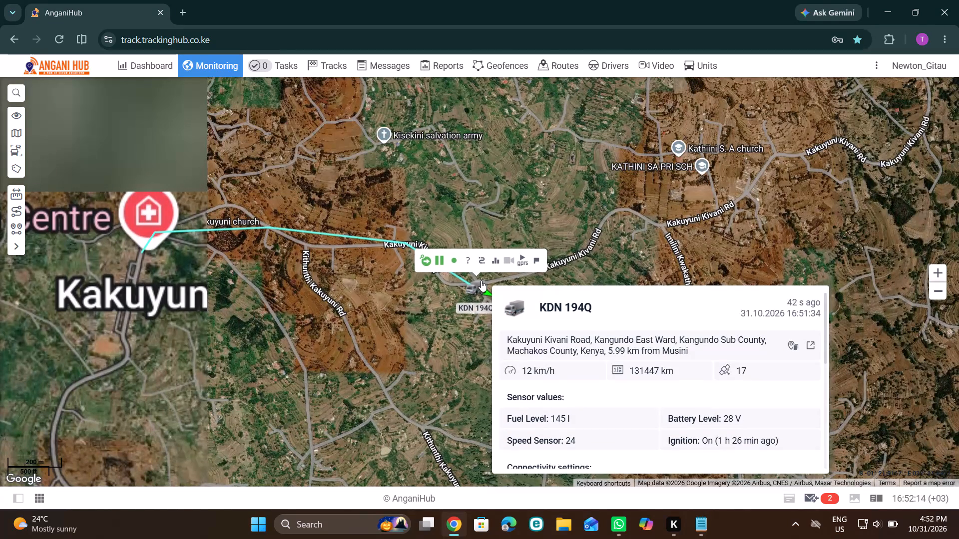
key("shift+super+s")
triple_click(596, 286)
triple_click(596, 286)
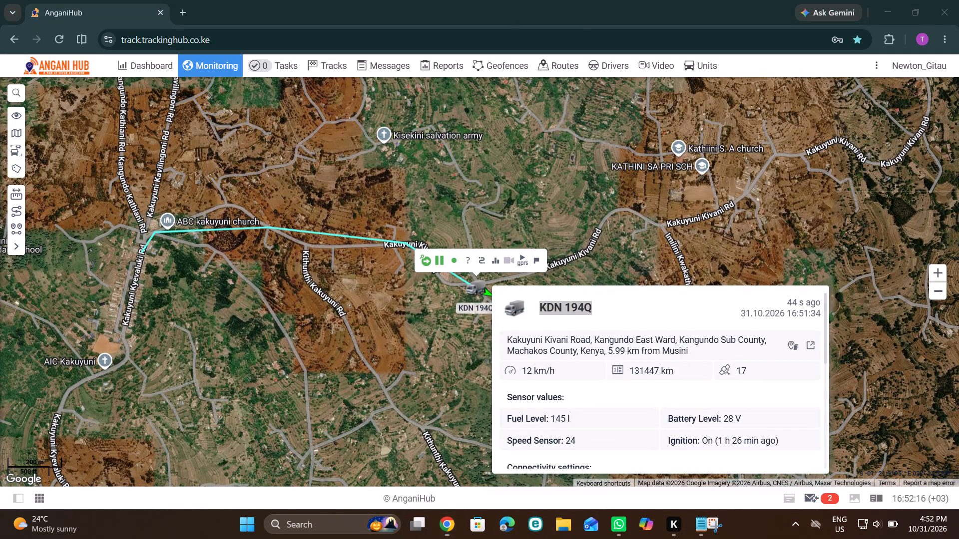
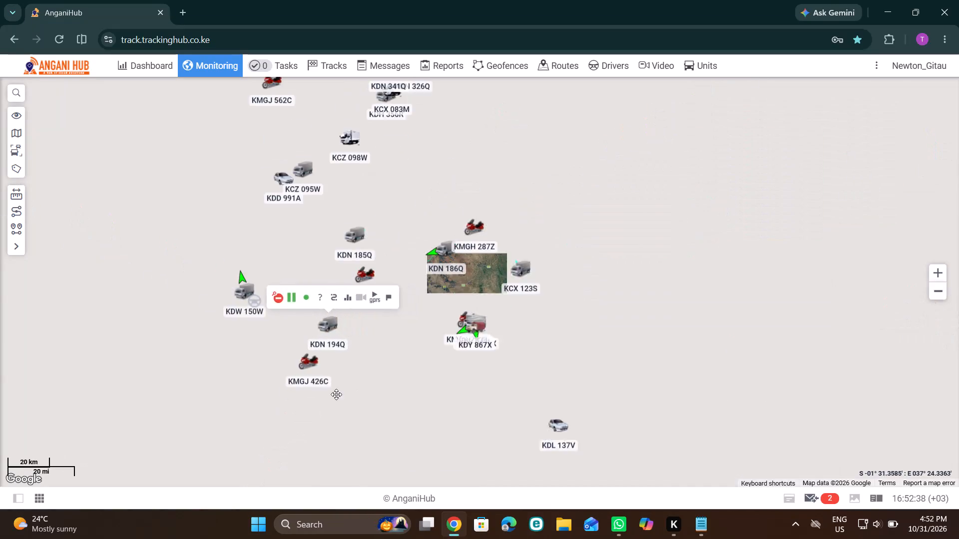
Examine the positions of the fleet units east of Nairobi on the tracking map, around Machakos, Mutune and Mutha.
left_click_drag(336, 394, 300, 394)
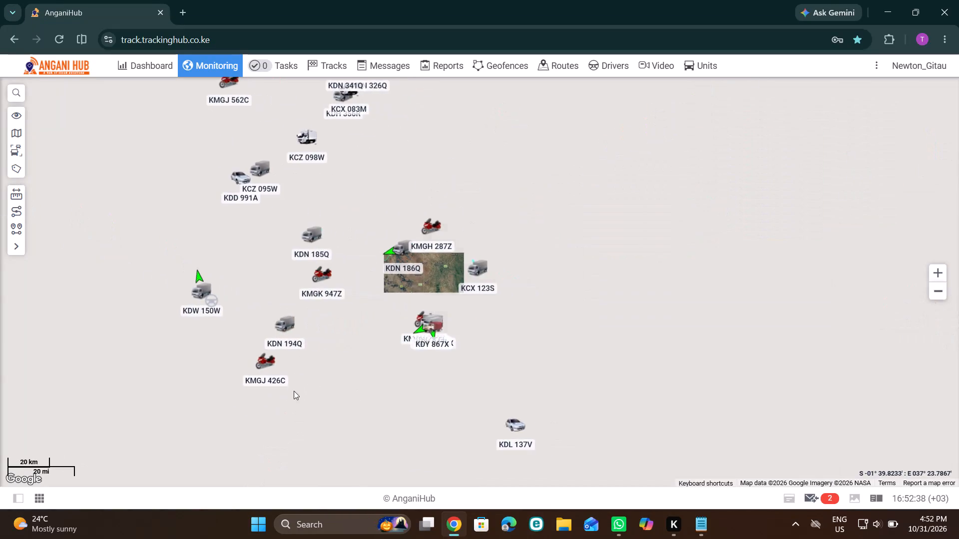
left_click_drag(324, 383, 329, 352)
left_click_drag(379, 350, 377, 397)
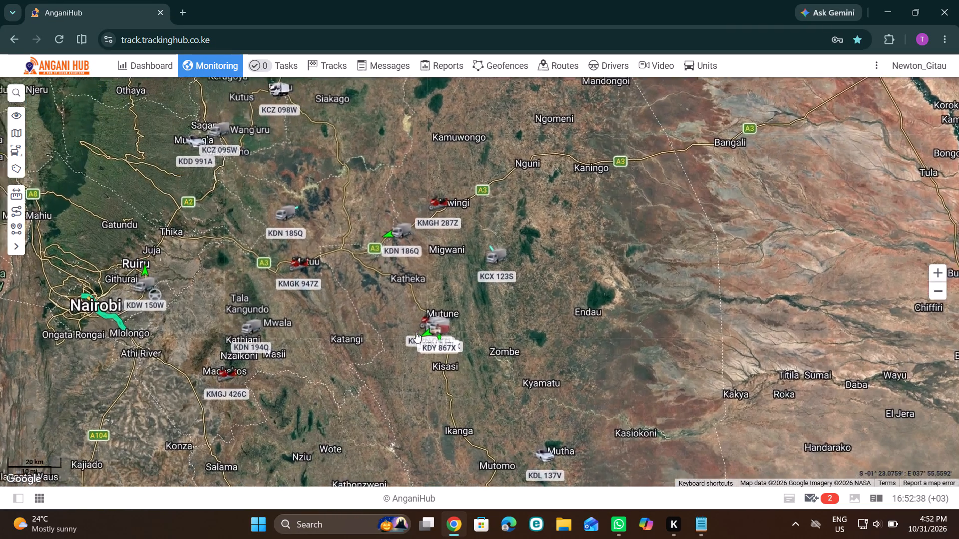
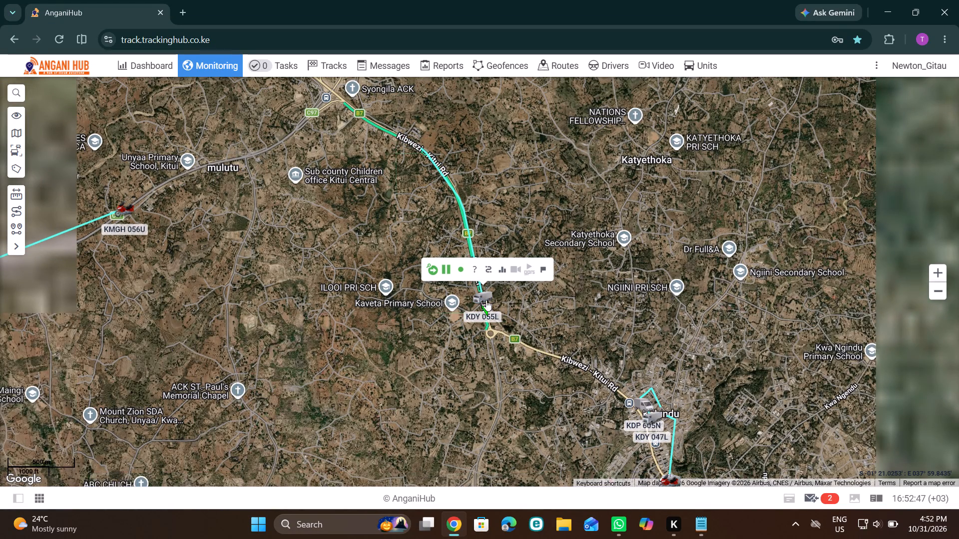
key("shift+super+s")
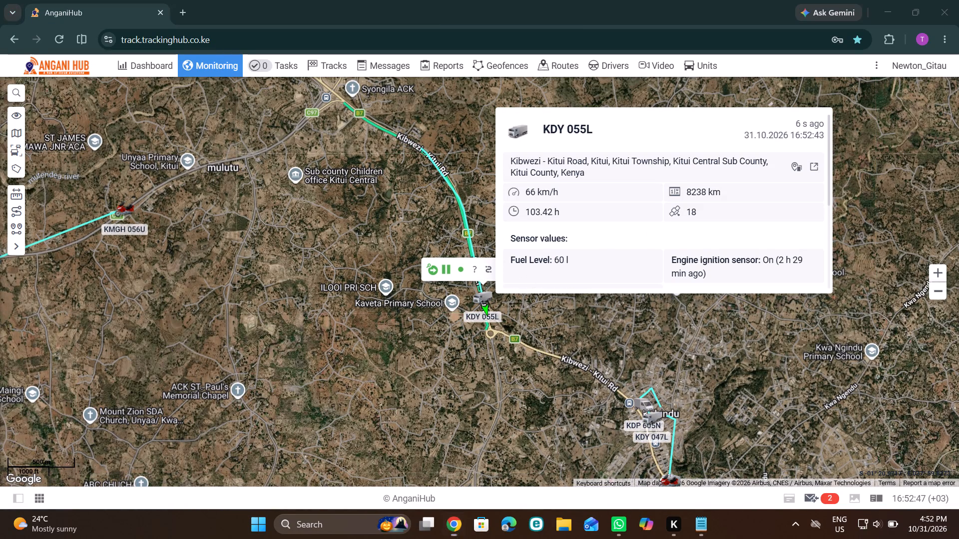
triple_click(647, 234)
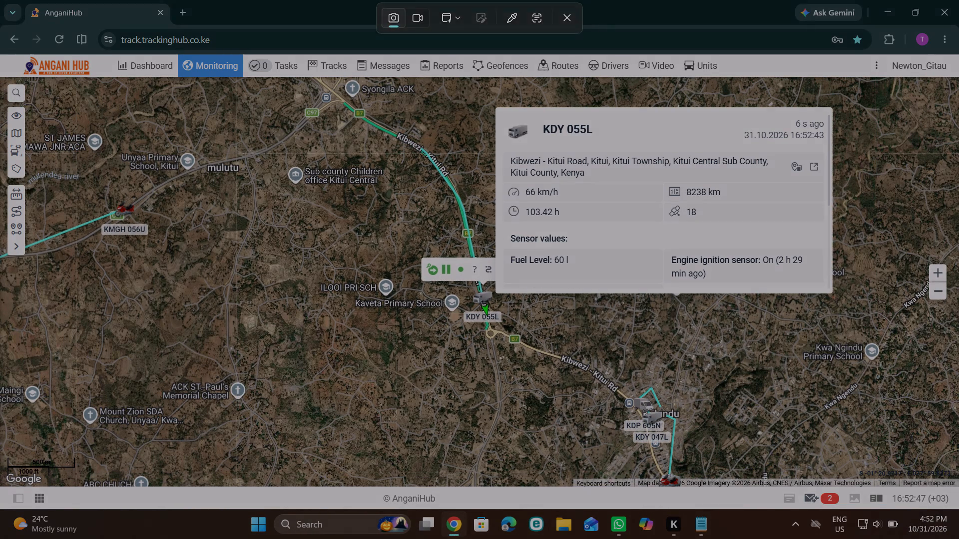
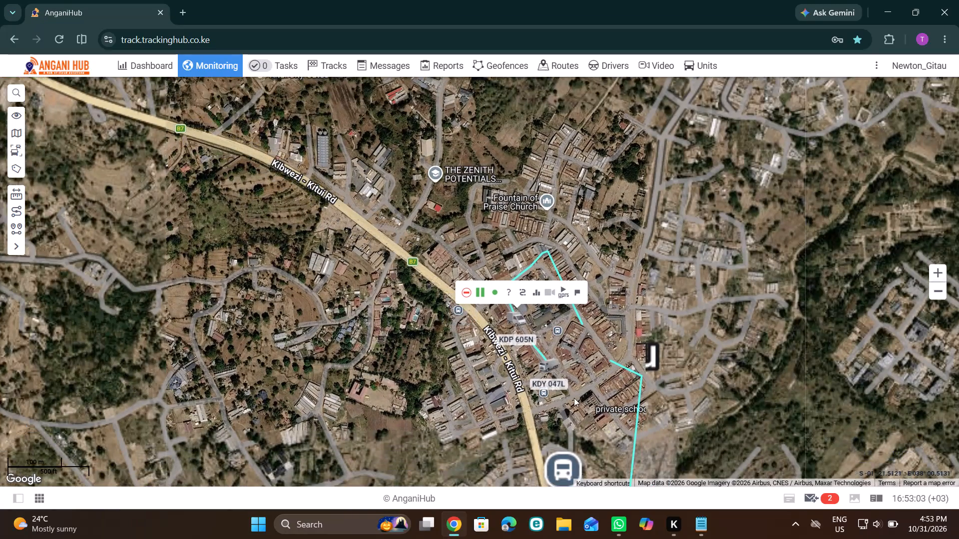
left_click(522, 334)
left_click(475, 272)
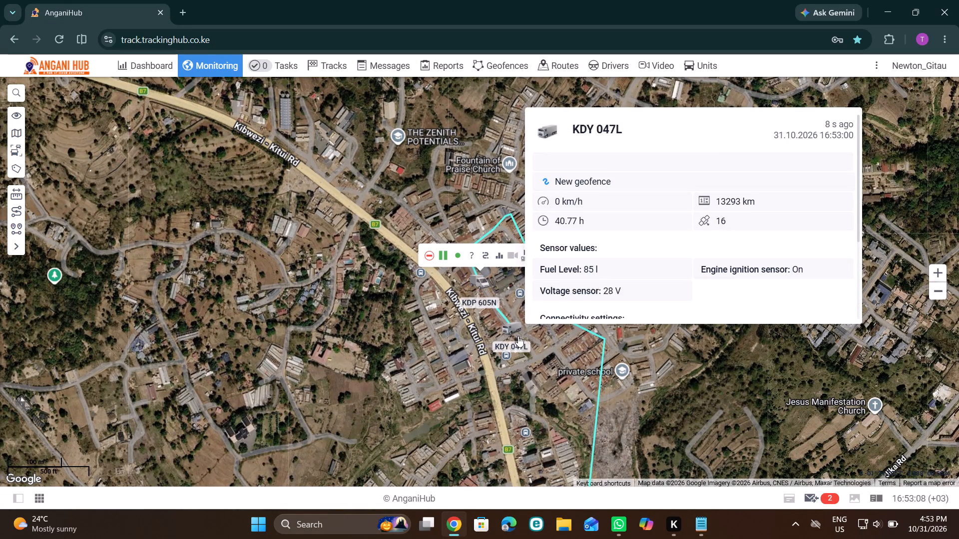
key("shift+super+s")
left_click(734, 234)
key("shift+super+s")
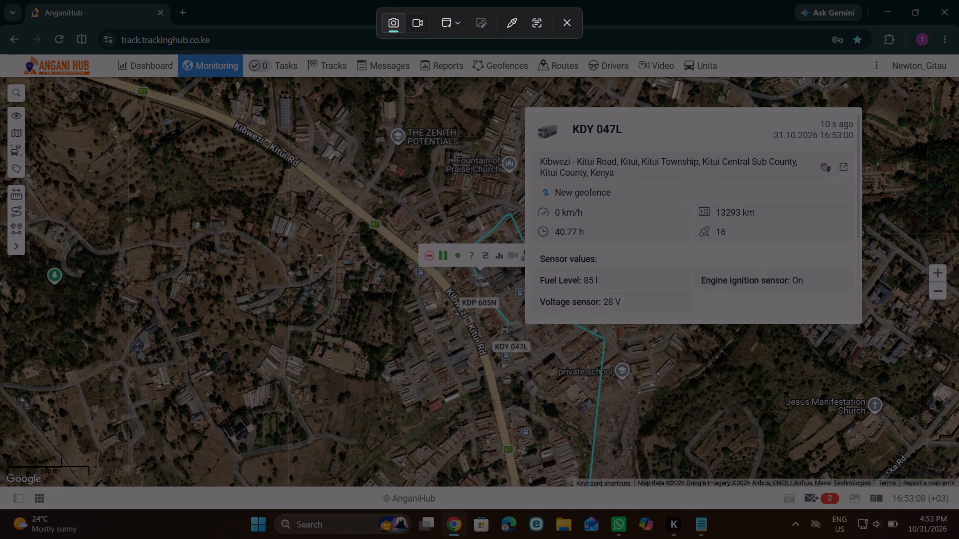
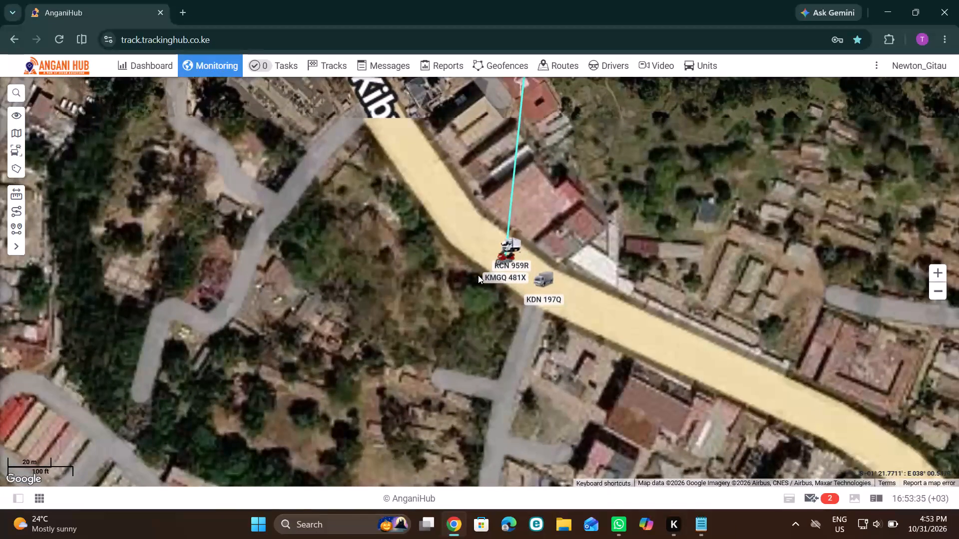
left_click(527, 274)
left_click(542, 274)
scroll(472, 332, "down", 8)
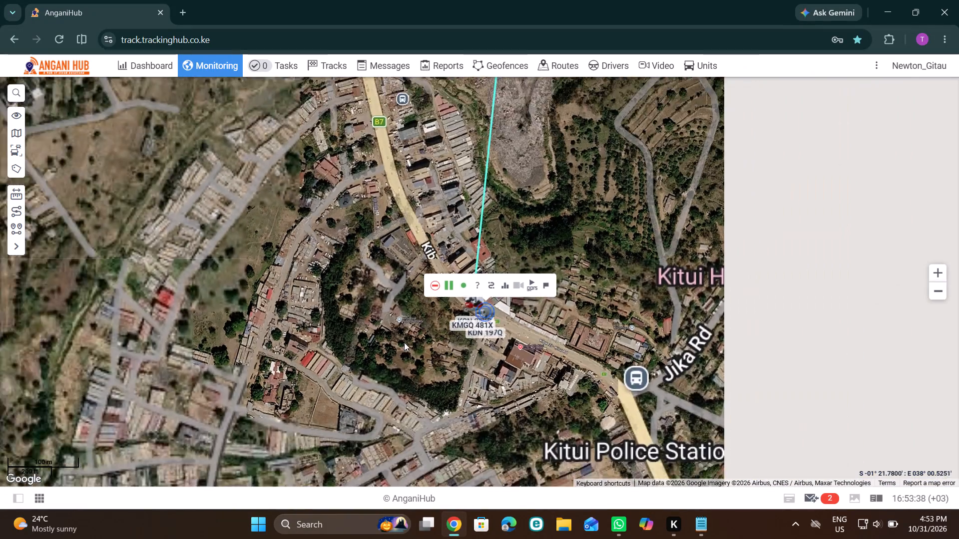
scroll(404, 342, "down", 10)
scroll(393, 355, "up", 1)
scroll(396, 356, "down", 1)
left_click(404, 369)
scroll(389, 357, "up", 2)
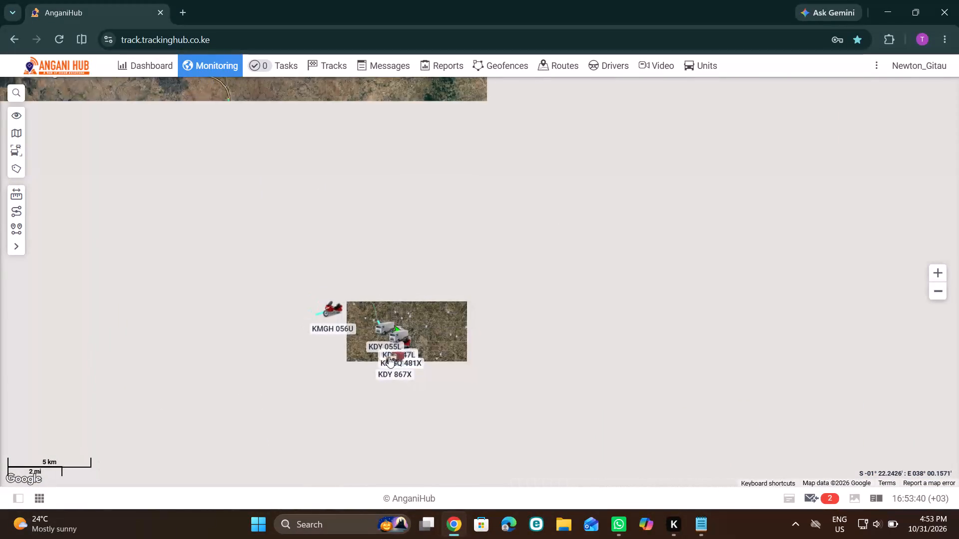
scroll(389, 357, "up", 6)
left_click(401, 339)
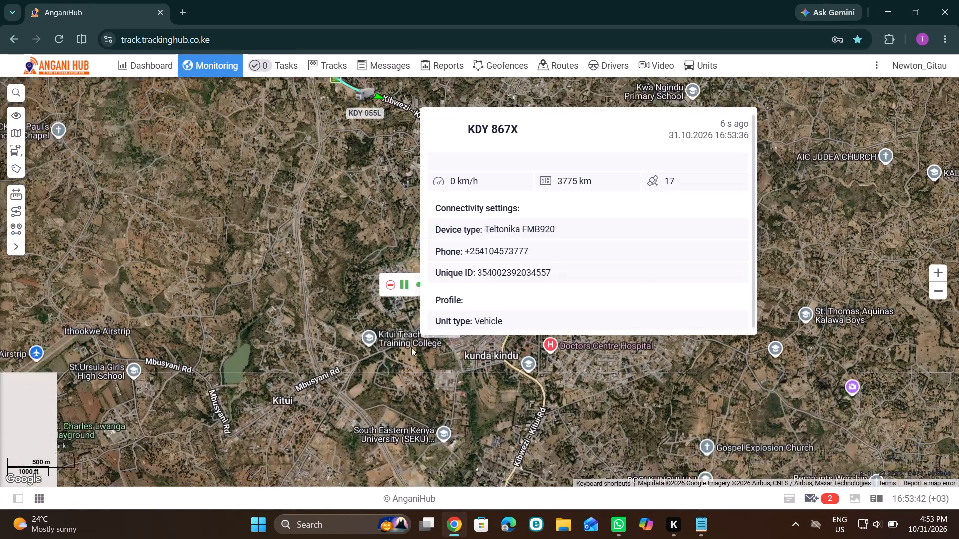
scroll(459, 255, "up", 2)
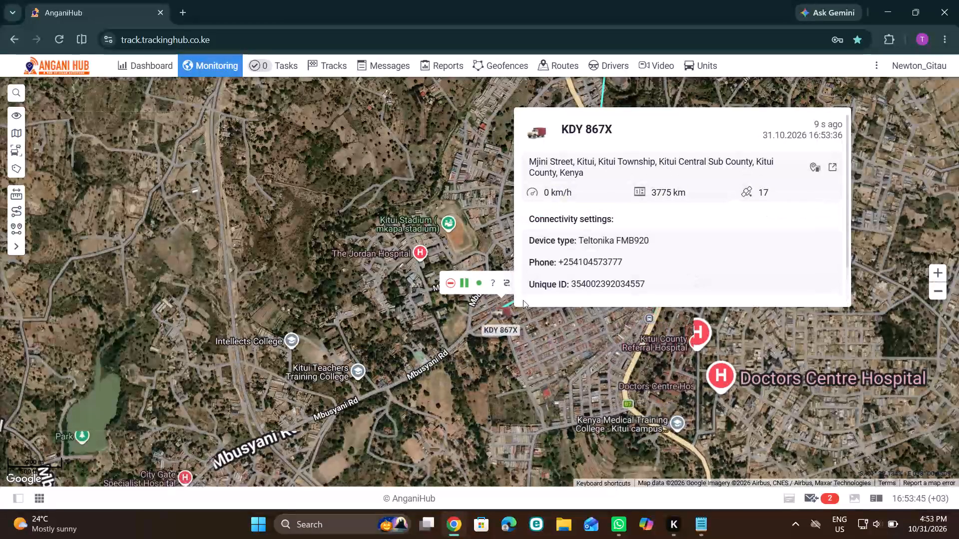
key("shift+super+s")
double_click(704, 226)
triple_click(707, 224)
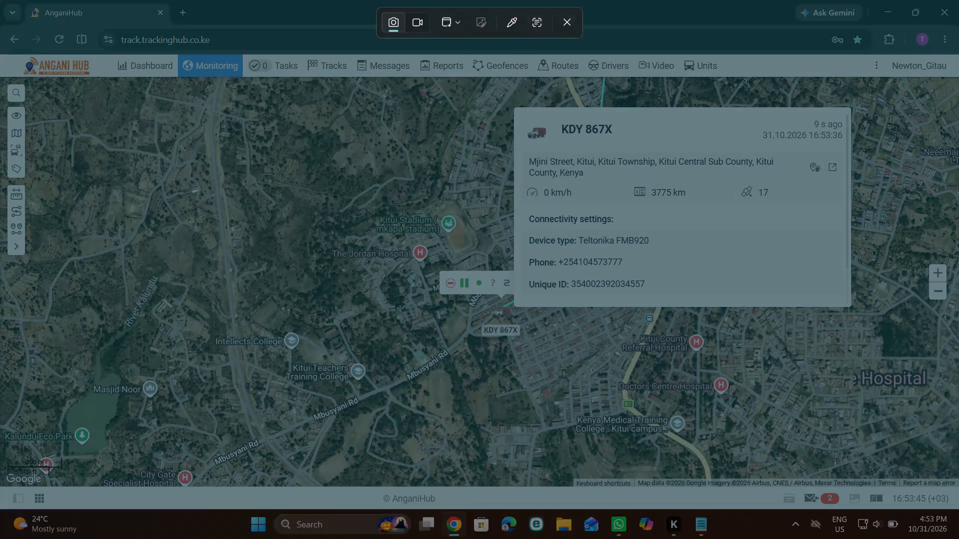
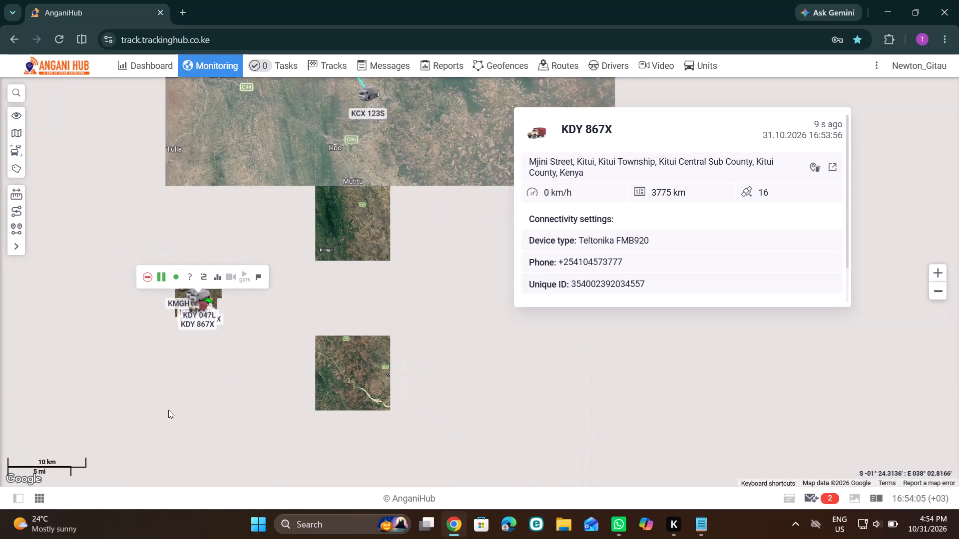
Clear all units from the tracking map, show only the Trailers group, and leave the unit list hidden.
left_click(27, 493)
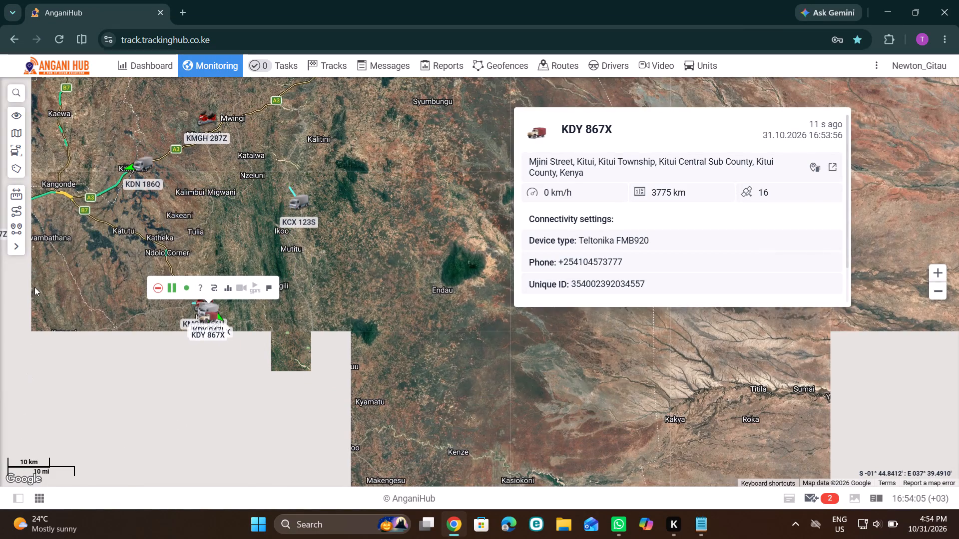
double_click(20, 117)
scroll(47, 231, "down", 3)
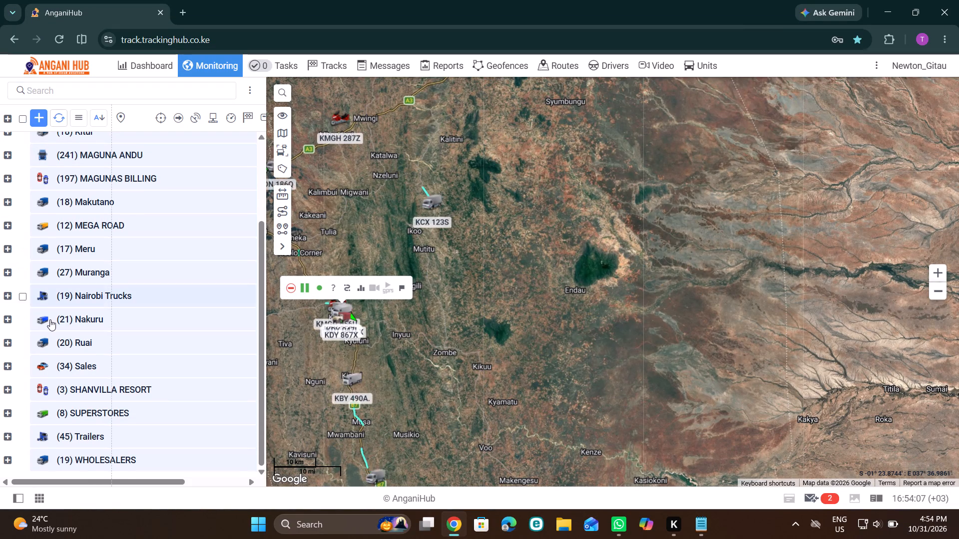
left_click(20, 438)
left_click(12, 505)
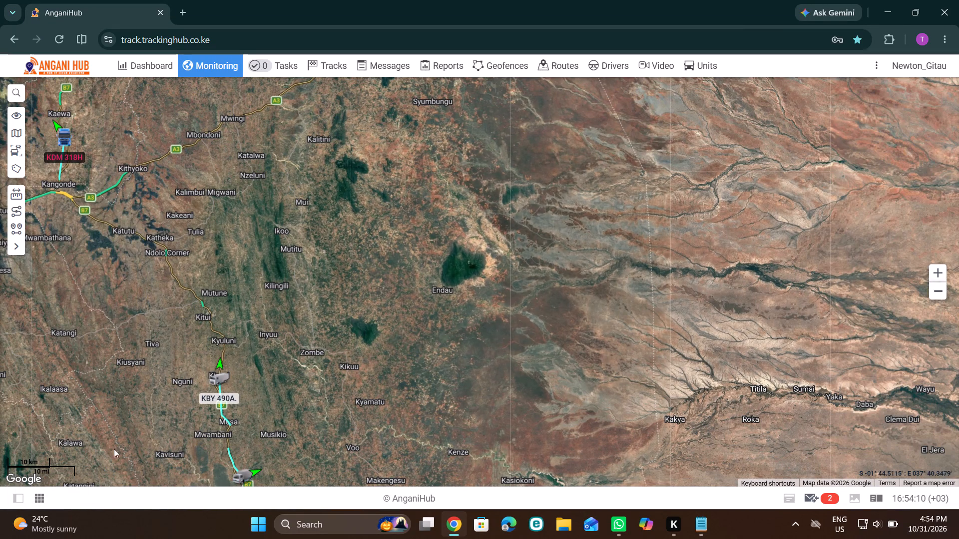
Switch from the tracking map to WhatsApp.
key("alt+Tab")
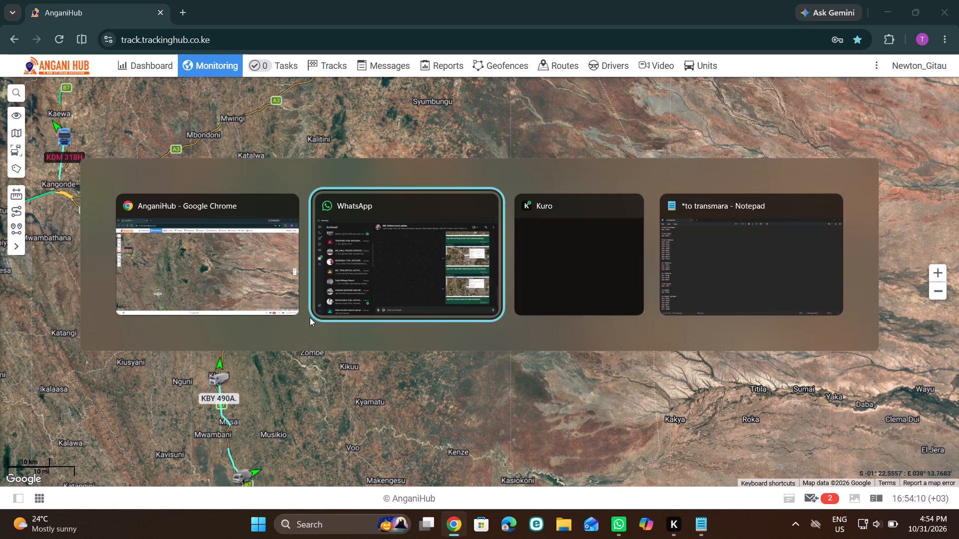
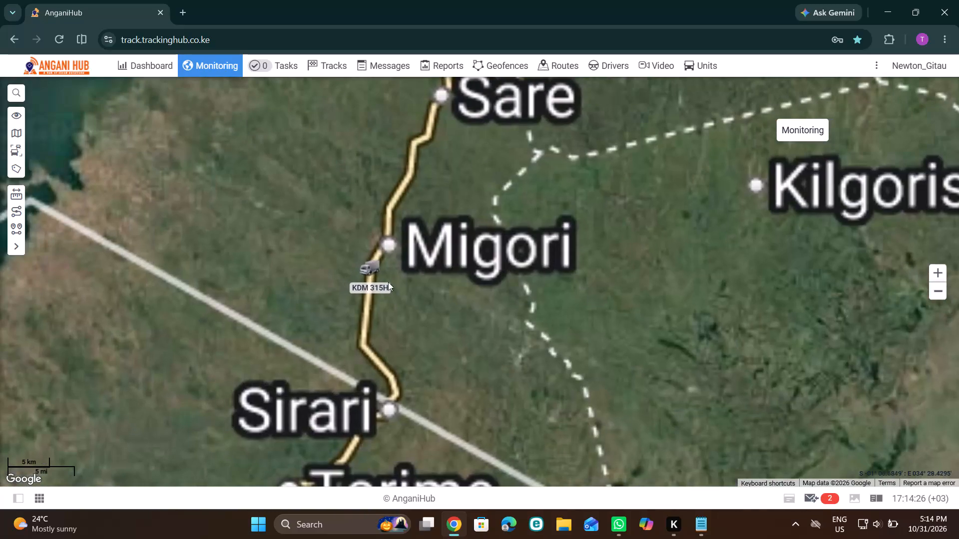
left_click(356, 275)
scroll(356, 275, "up", 6)
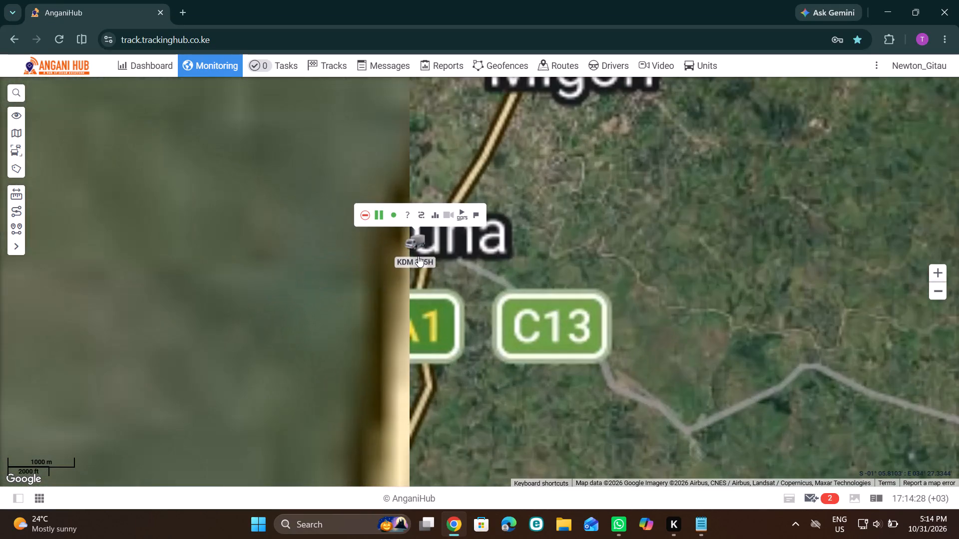
left_click_drag(451, 257, 575, 234)
left_click(547, 233)
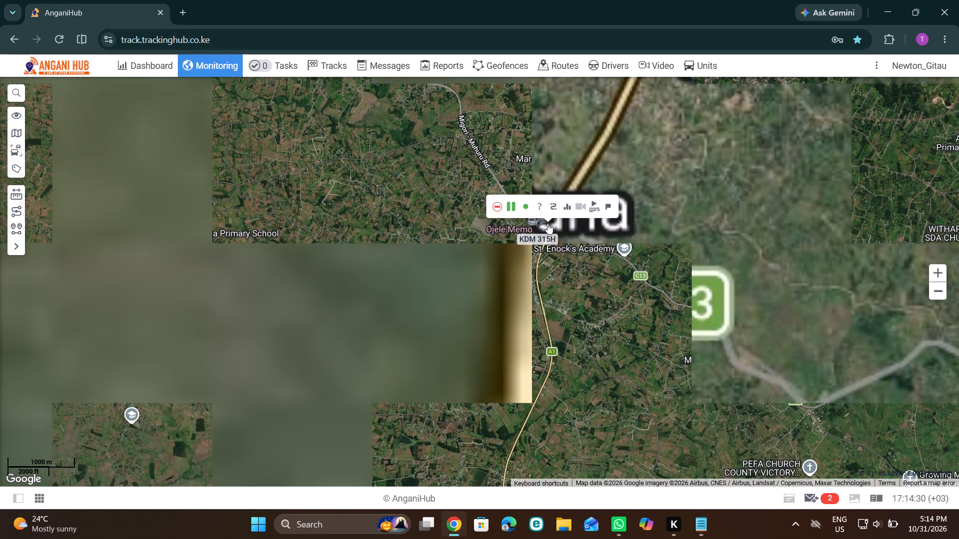
scroll(546, 211, "up", 2)
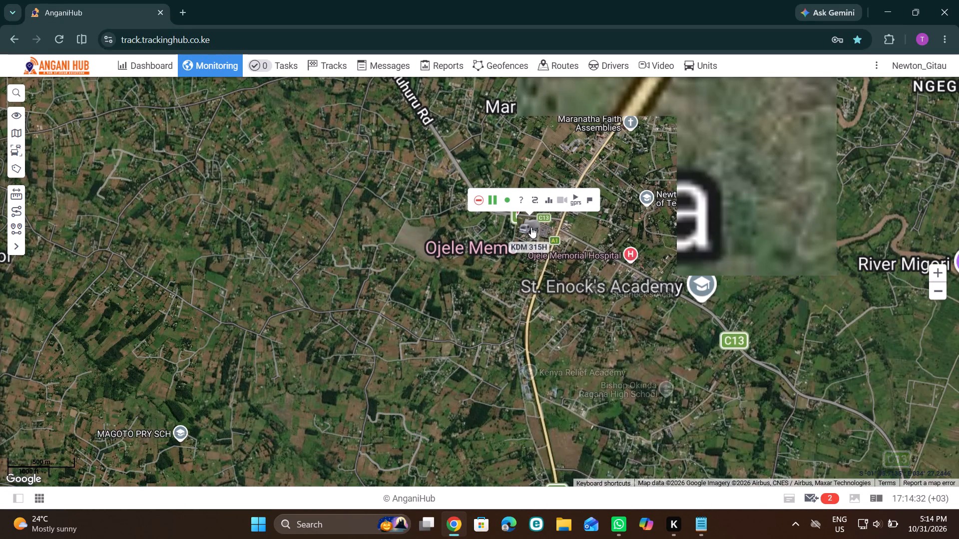
key("shift+super+s")
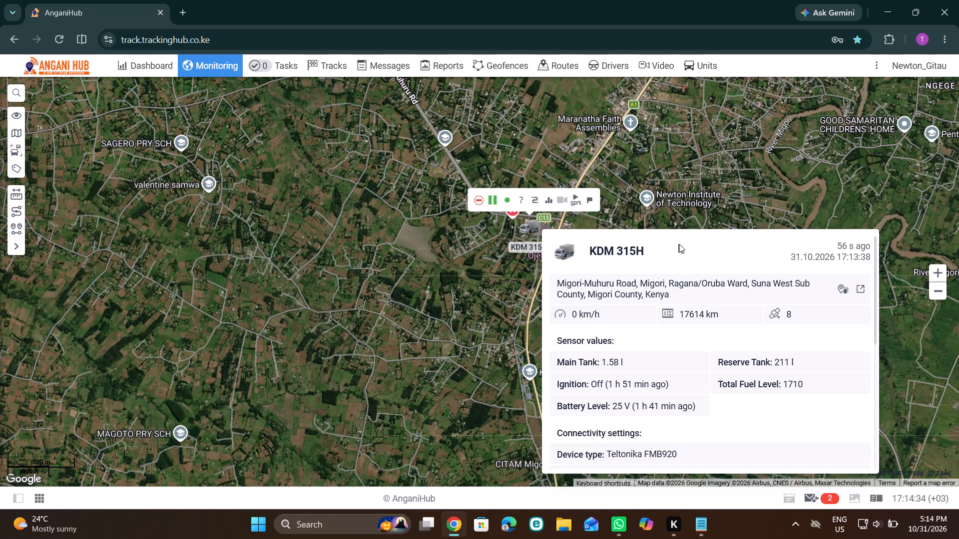
double_click(679, 244)
Switch from the tracking map to WhatsApp.
key("alt+Tab")
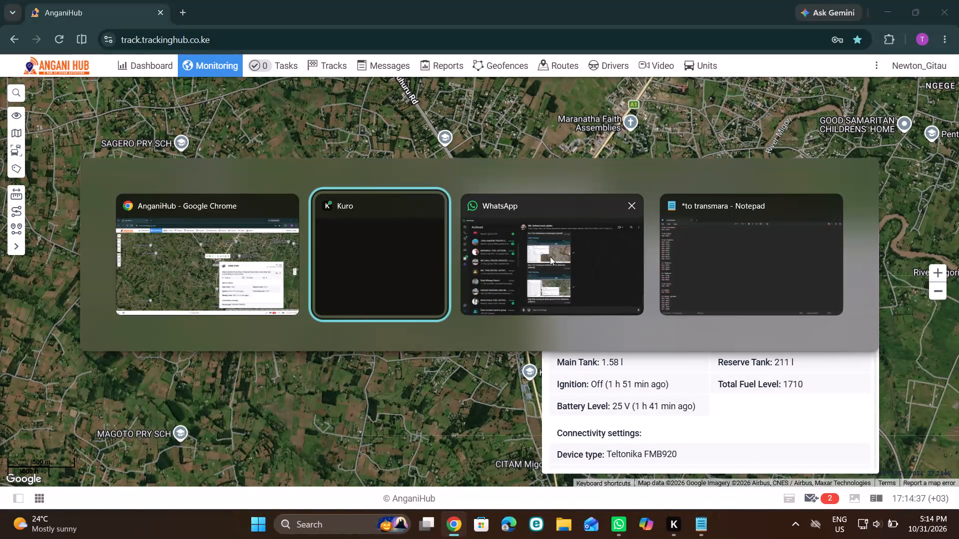
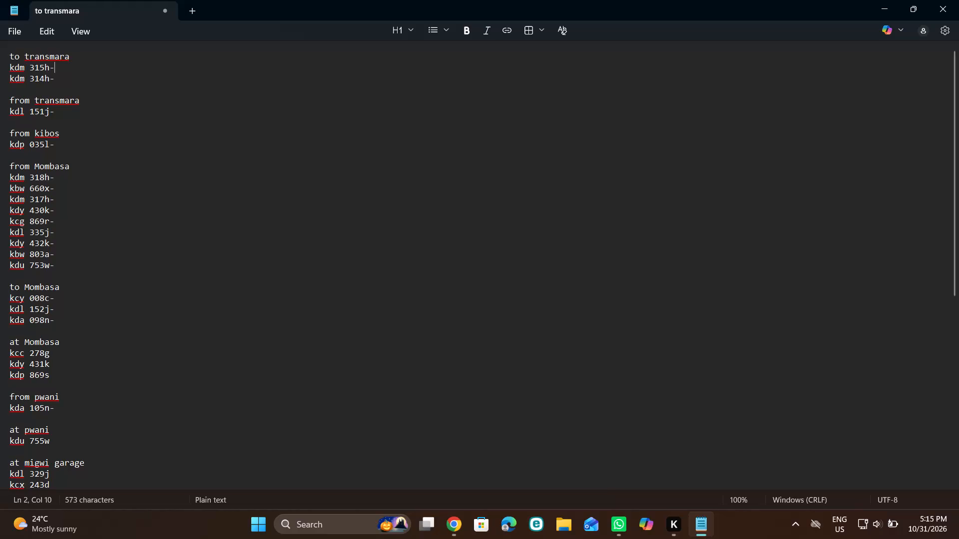
Enter migori as the location of kdm 315h under the to transmara heading.
key("space")
type(",ig")
key("ctrl+BackSpace")
key("ctrl+BackSpace")
type("migoti")
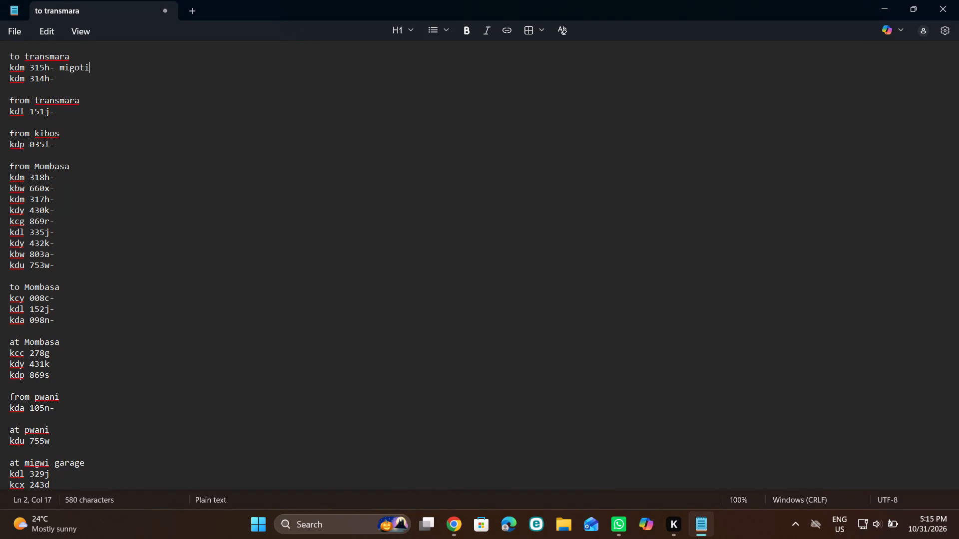
key("BackSpace")
key("BackSpace")
type("ri")
key("alt+Tab")
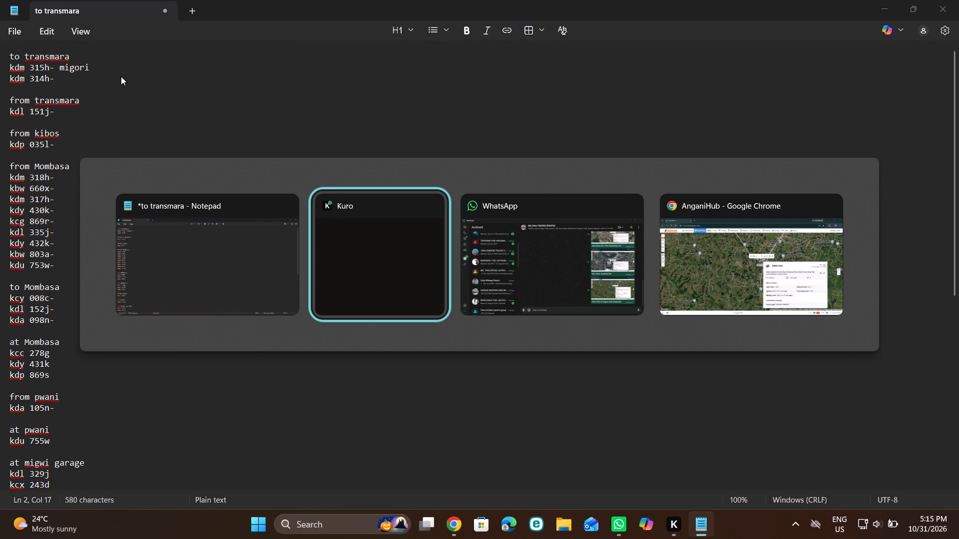
key("alt+Tab")
key("alt+Tab")
scroll(345, 188, "down", 6)
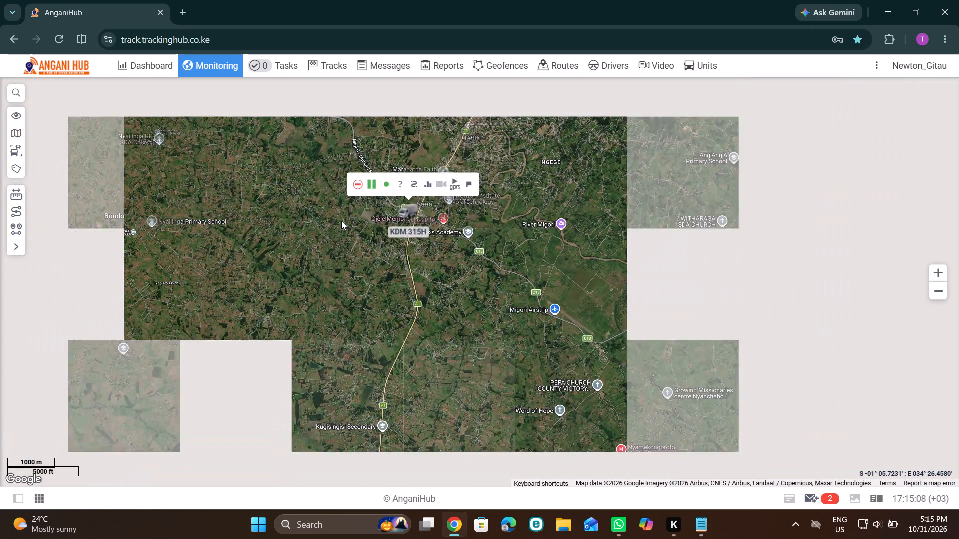
scroll(341, 221, "down", 4)
scroll(407, 241, "down", 2)
scroll(455, 310, "down", 2)
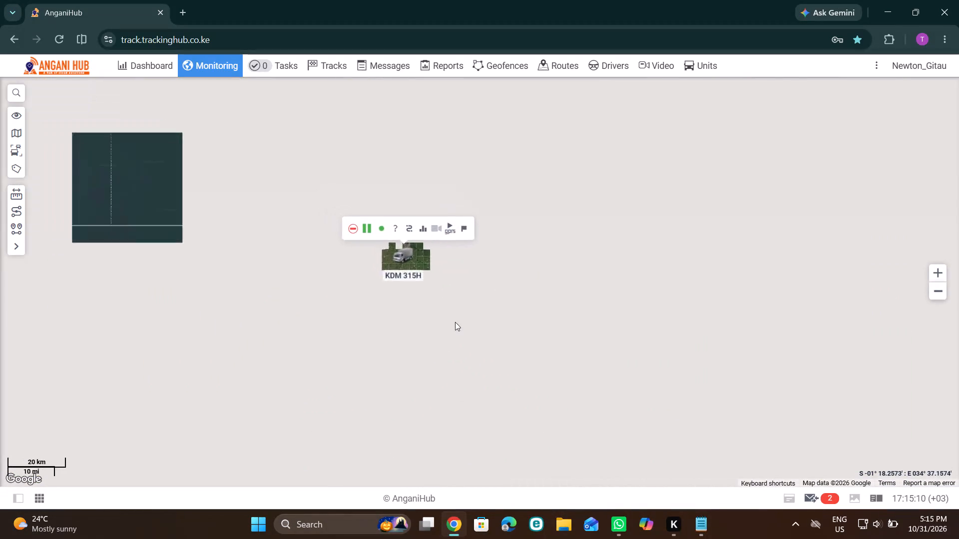
scroll(455, 322, "down", 1)
left_click_drag(455, 329, 455, 361)
left_click_drag(476, 333, 399, 384)
left_click_drag(464, 286, 394, 354)
left_click_drag(470, 292, 399, 352)
scroll(485, 276, "up", 2)
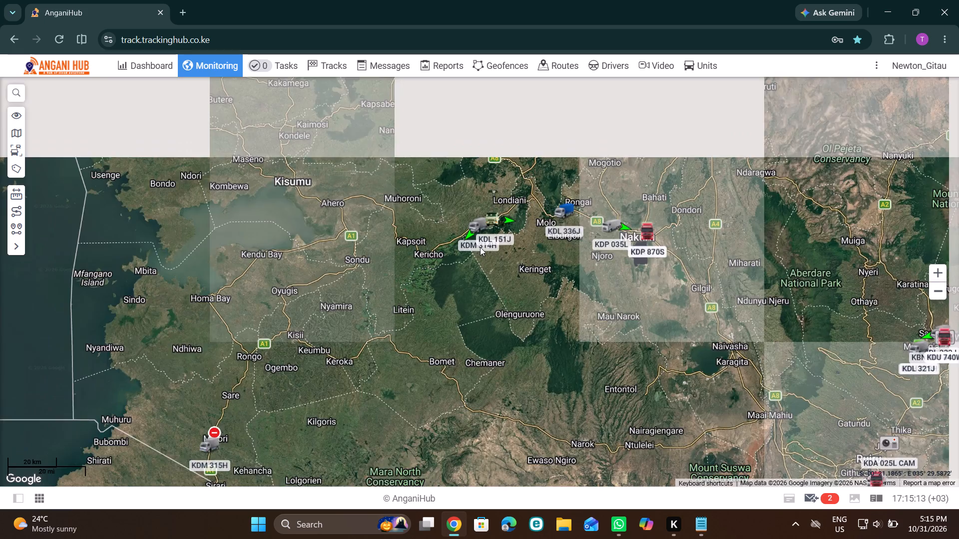
scroll(480, 247, "up", 2)
left_click_drag(471, 182, 483, 298)
left_click(487, 201)
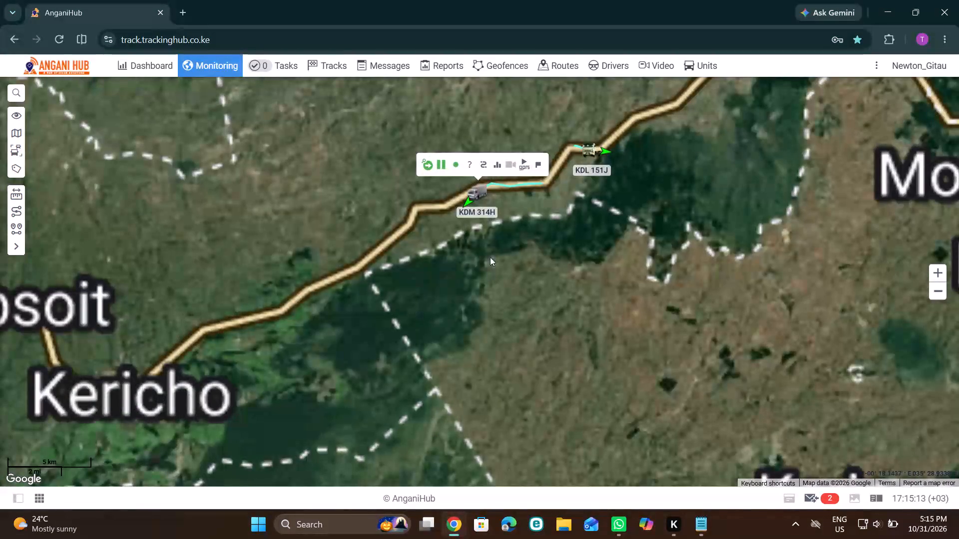
key("shift+super+s")
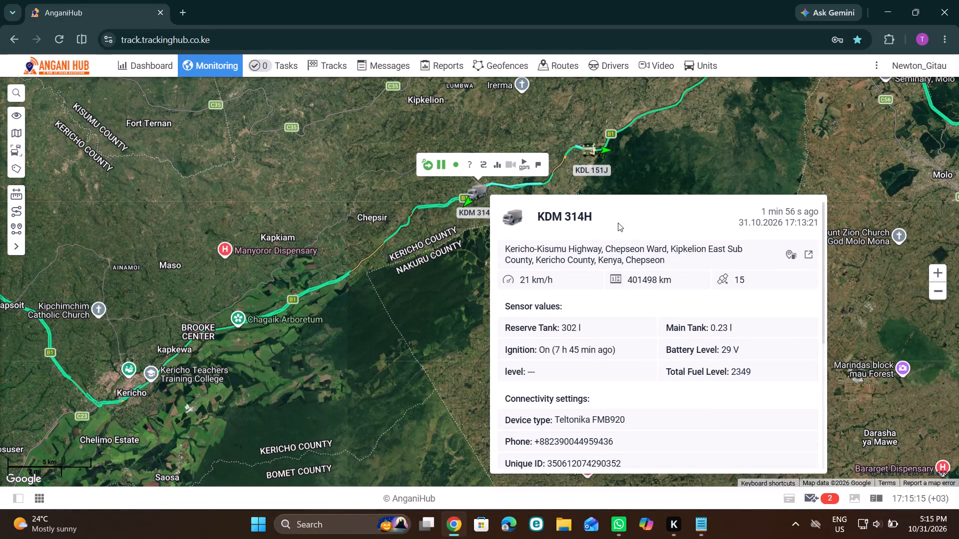
triple_click(618, 223)
triple_click(618, 223)
triple_click(618, 223)
double_click(618, 223)
Switch from the tracking map to Notepad.
key("alt+Tab")
key("alt+Tab")
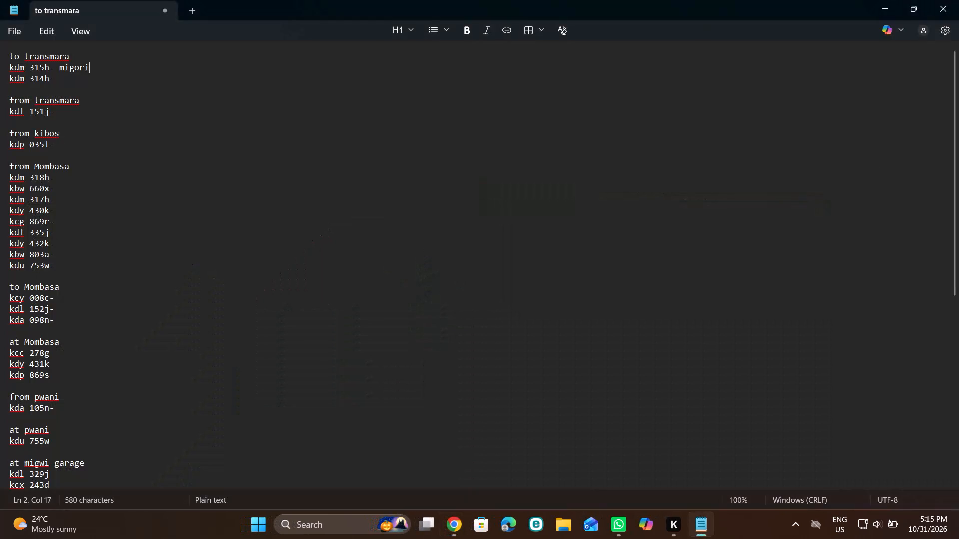
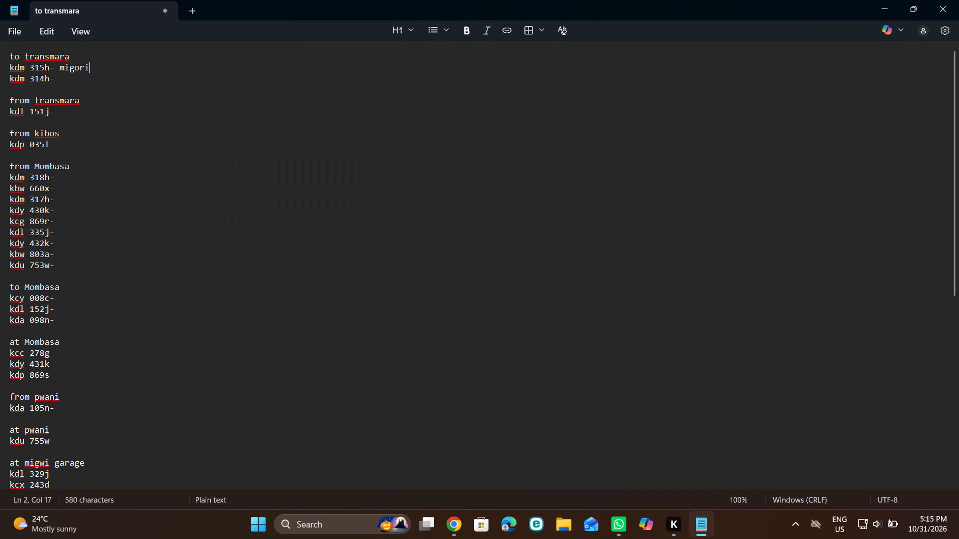
left_click(86, 81)
key("space")
type("kericho")
key("alt+Tab")
key("alt+Tab")
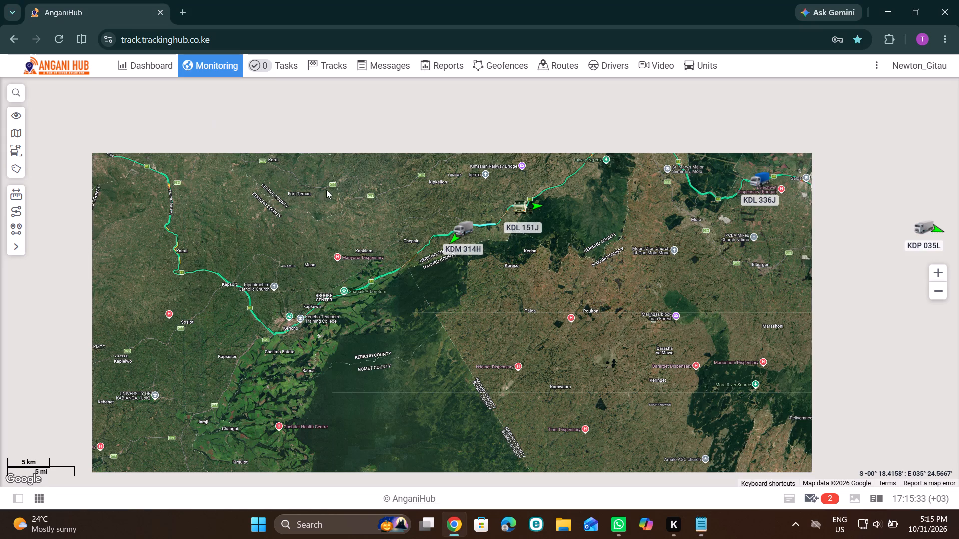
scroll(333, 197, "down", 3)
scroll(376, 238, "up", 1)
left_click_drag(379, 241, 351, 267)
scroll(455, 194, "up", 2)
left_click_drag(477, 262, 469, 305)
left_click(506, 264)
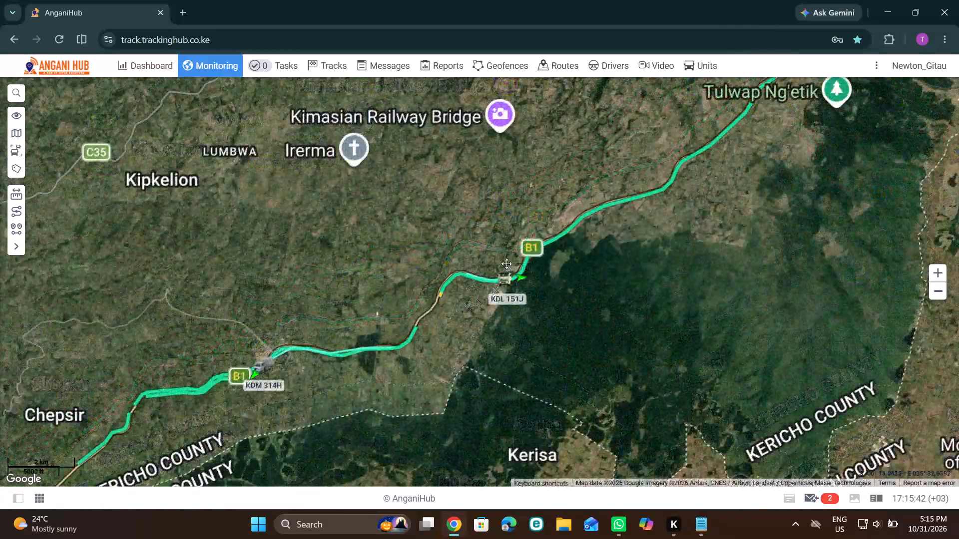
left_click(514, 271)
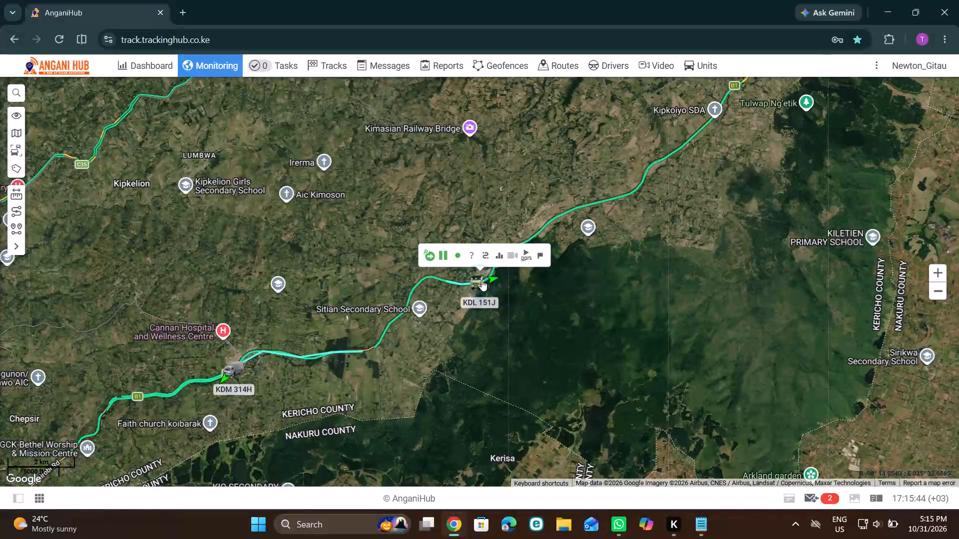
key("shift+super+s")
triple_click(660, 316)
triple_click(661, 316)
triple_click(661, 316)
key("alt+Tab")
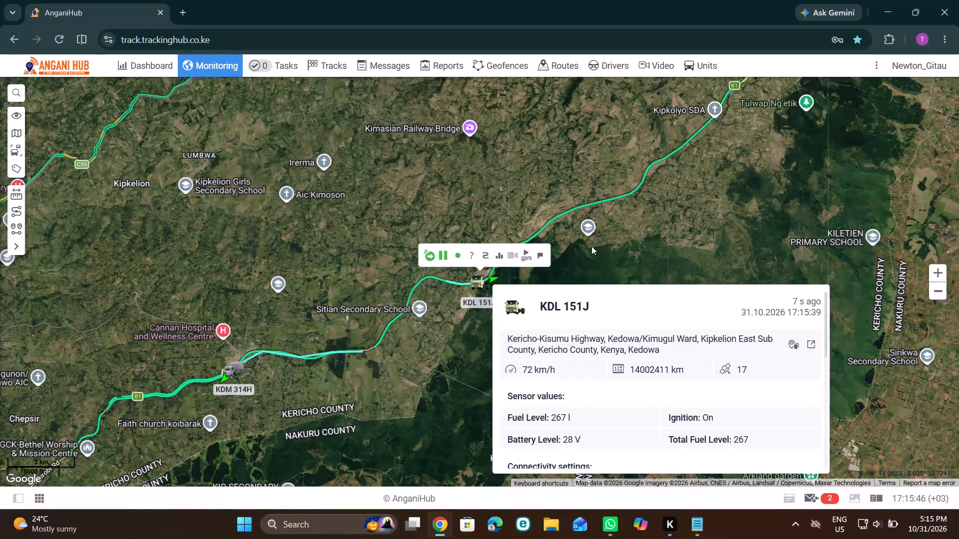
key("alt+Tab")
scroll(583, 239, "down", 2)
left_click_drag(586, 248, 571, 310)
key("alt+Tab")
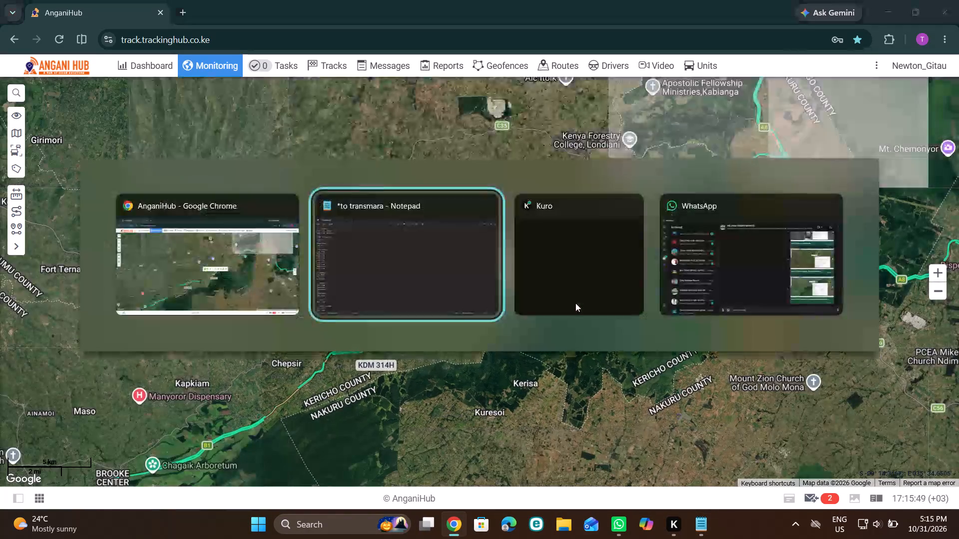
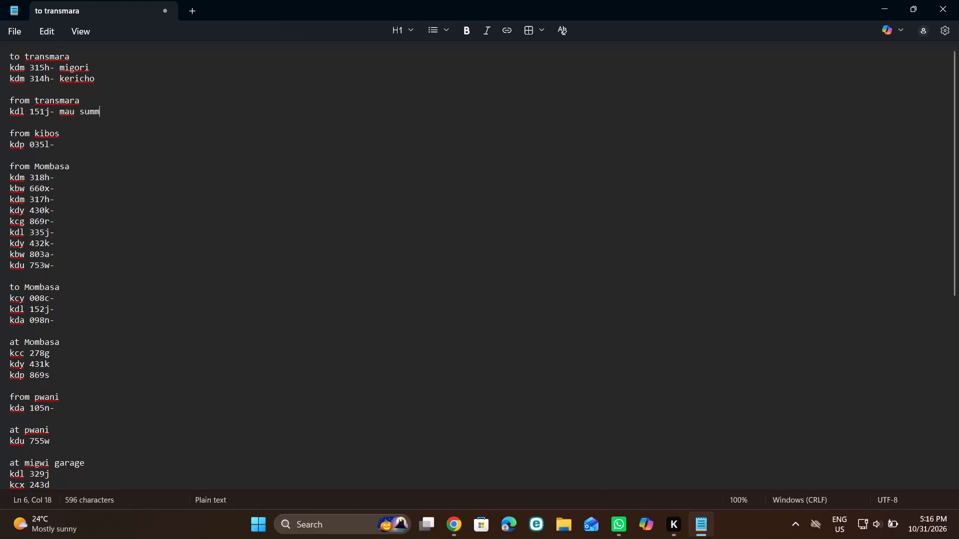
key("alt+Tab")
key("alt+Tab")
scroll(279, 180, "down", 5)
left_click_drag(413, 227, 331, 282)
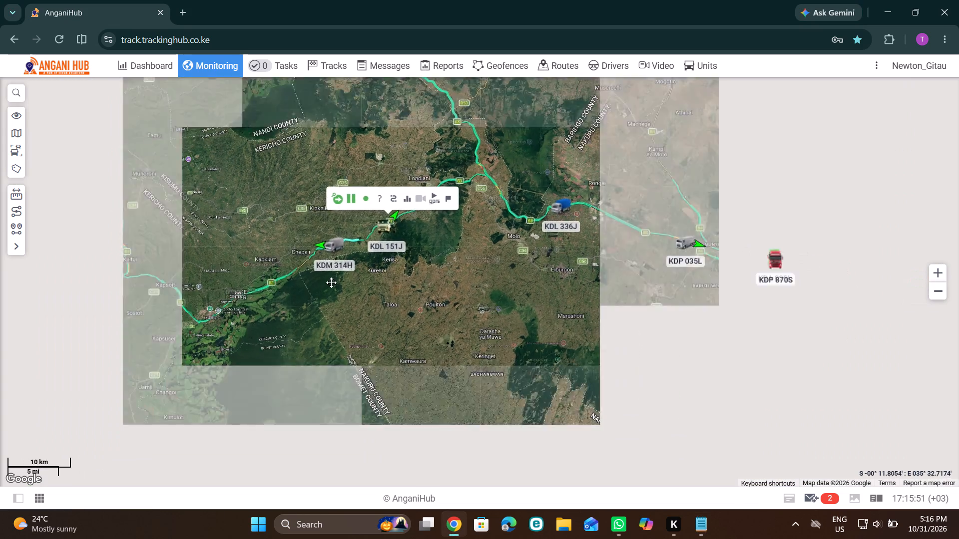
left_click_drag(331, 282, 329, 284)
scroll(433, 249, "up", 2)
scroll(579, 314, "up", 3)
left_click(554, 304)
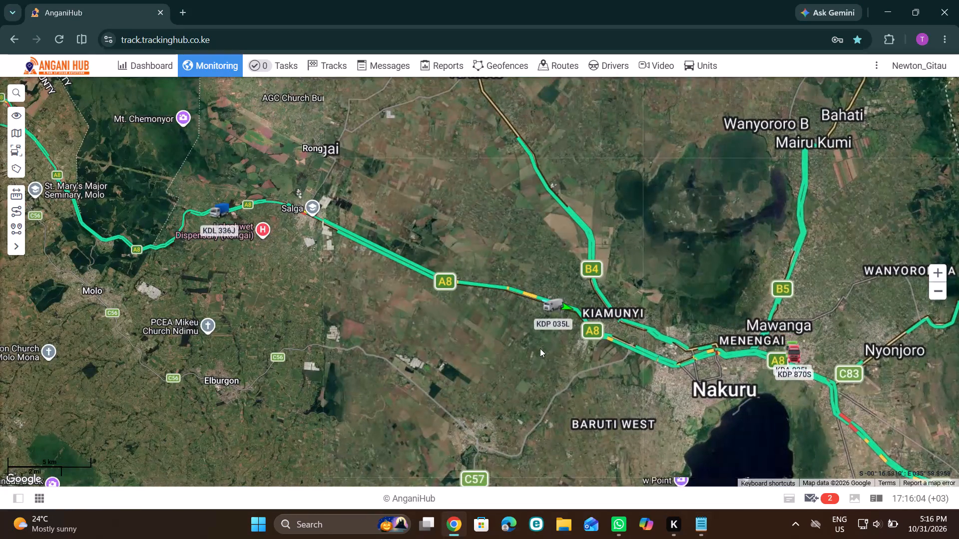
key("shift+super+s")
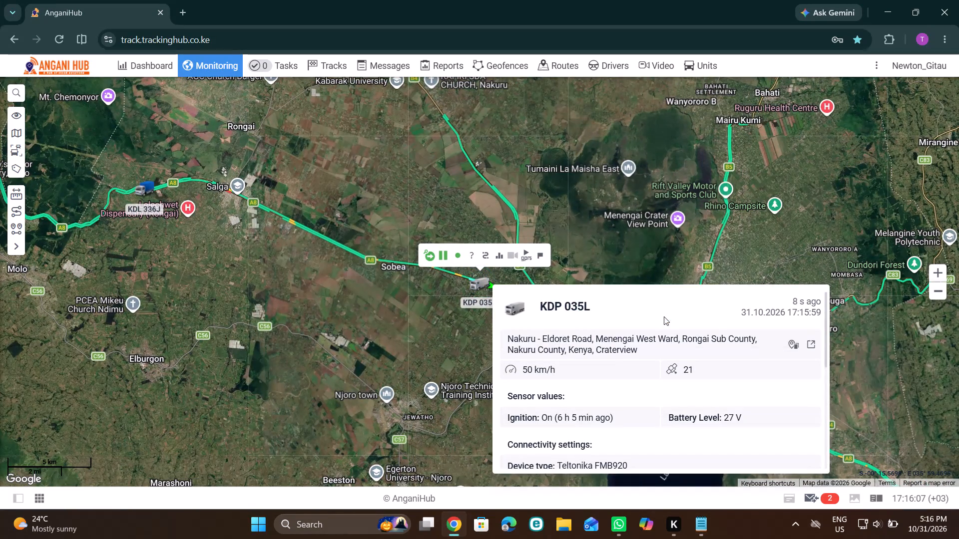
triple_click(664, 316)
triple_click(665, 316)
triple_click(665, 316)
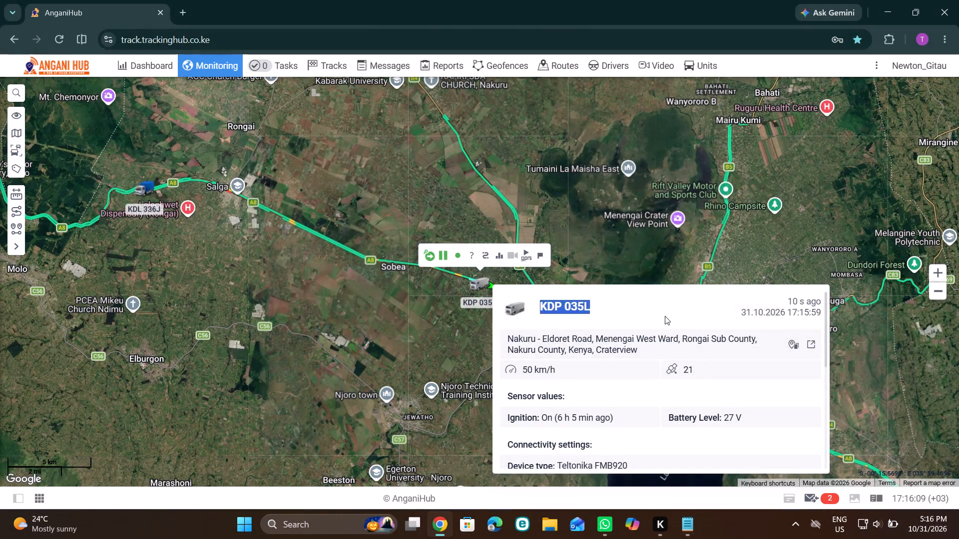
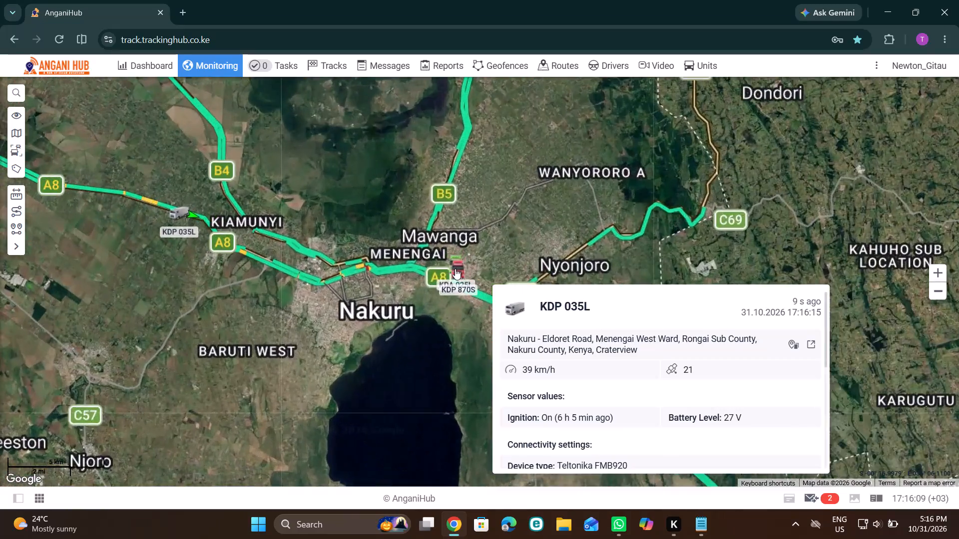
left_click_drag(395, 246, 301, 222)
left_click(588, 256)
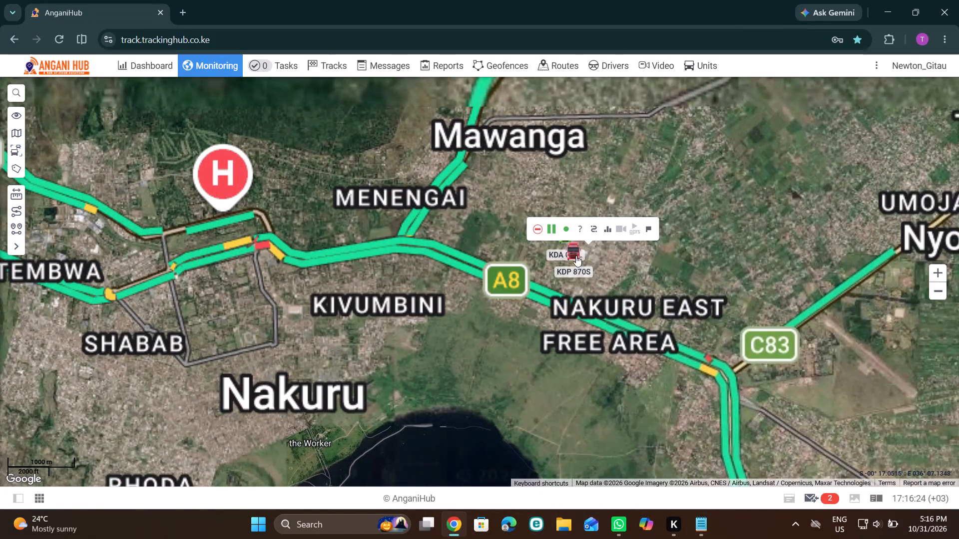
scroll(528, 248, "up", 2)
double_click(609, 211)
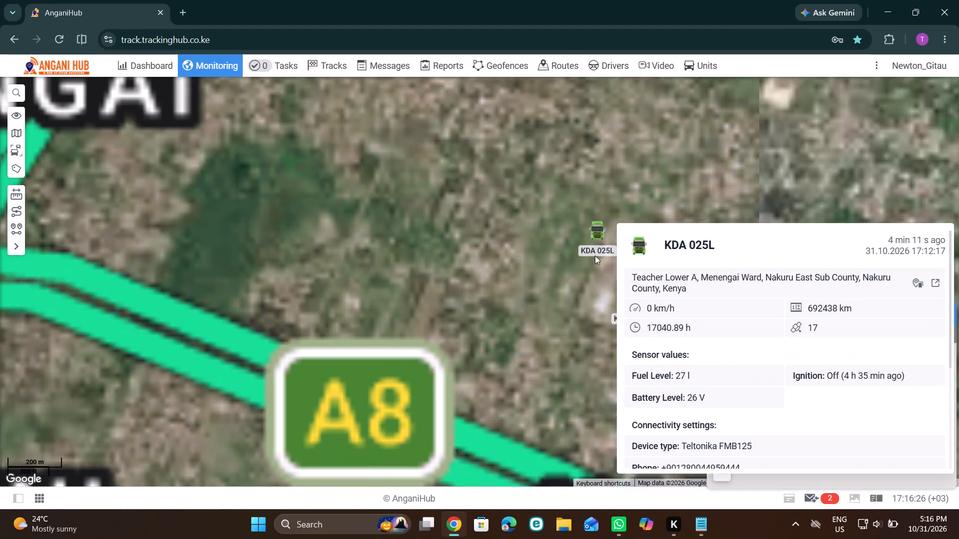
left_click(596, 244)
scroll(542, 279, "down", 10)
middle_click_drag(475, 279, 468, 287)
left_click(938, 305)
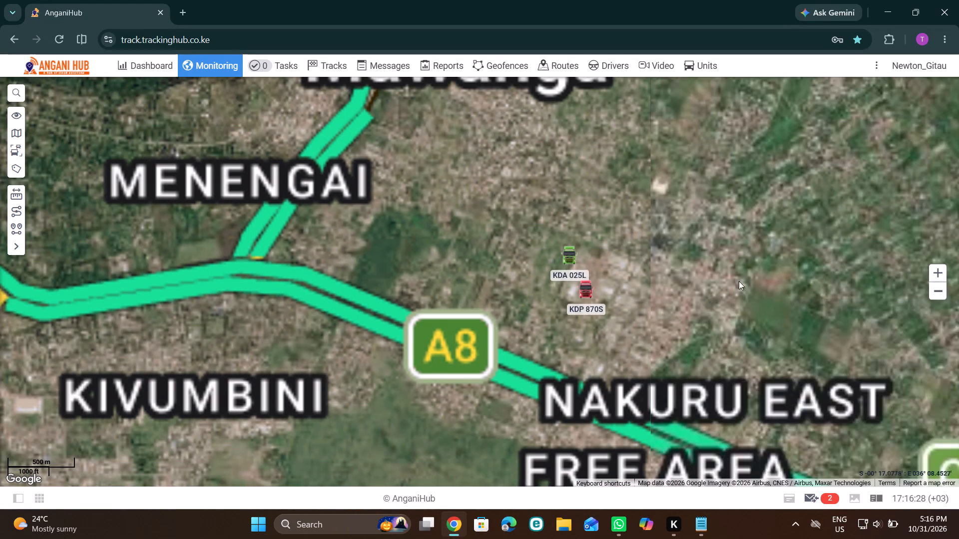
scroll(676, 284, "down", 15)
scroll(433, 319, "down", 3)
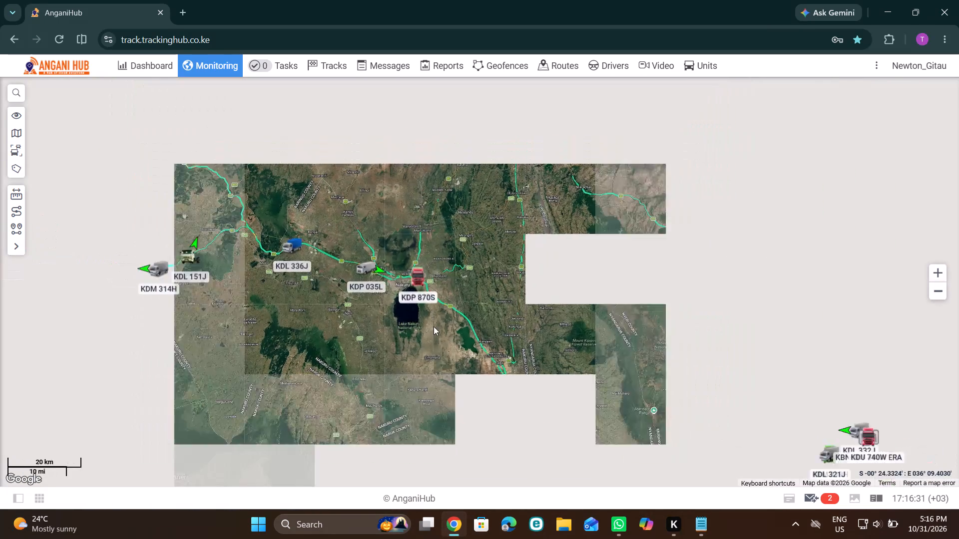
scroll(434, 326, "down", 3)
left_click_drag(447, 364, 446, 346)
left_click_drag(504, 328, 485, 346)
scroll(568, 283, "up", 3)
left_click(608, 284)
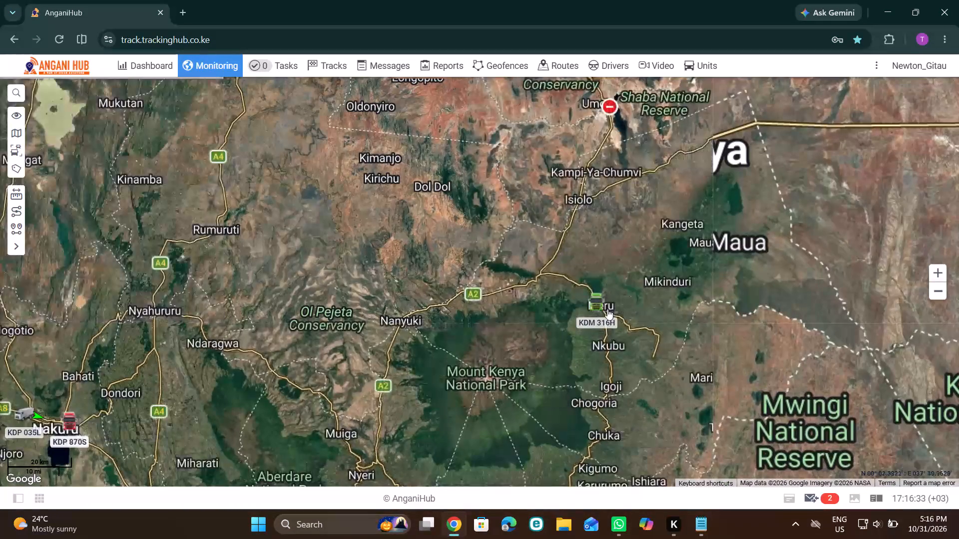
left_click(607, 309)
scroll(598, 331, "down", 8)
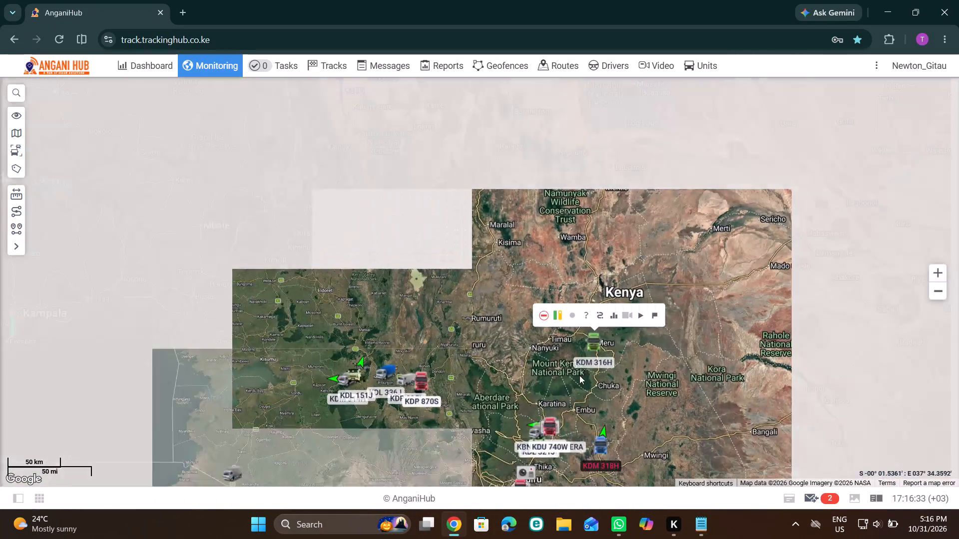
left_click_drag(570, 385, 548, 316)
scroll(581, 363, "up", 6)
scroll(488, 247, "up", 4)
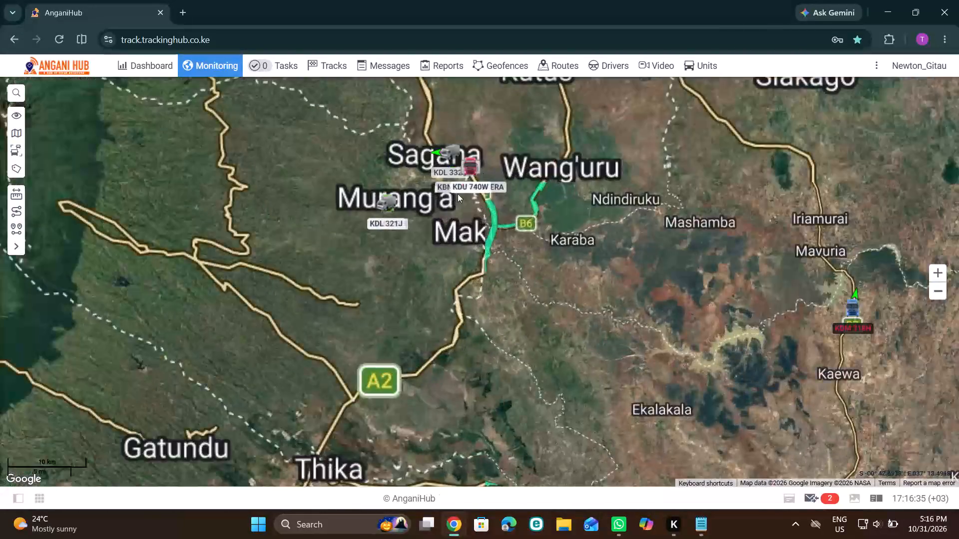
scroll(458, 194, "up", 1)
left_click_drag(460, 186, 490, 303)
scroll(497, 231, "up", 2)
left_click_drag(493, 240, 547, 312)
left_click(479, 245)
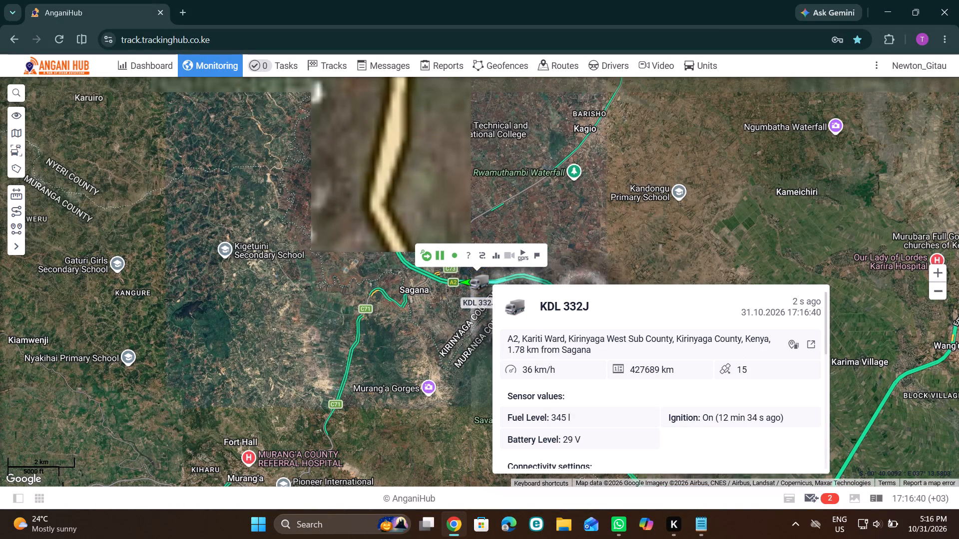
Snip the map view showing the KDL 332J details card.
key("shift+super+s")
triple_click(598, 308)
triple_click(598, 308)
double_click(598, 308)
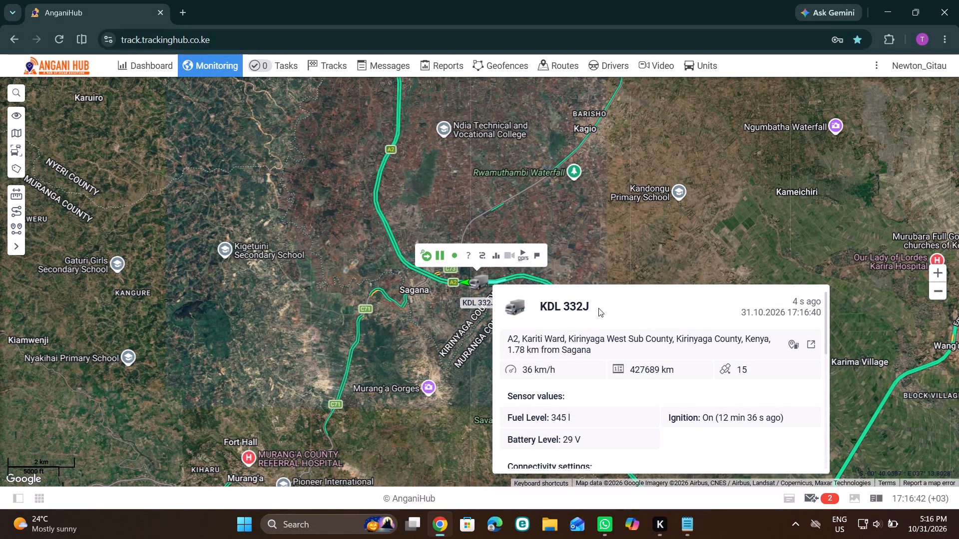
scroll(428, 304, "up", 3)
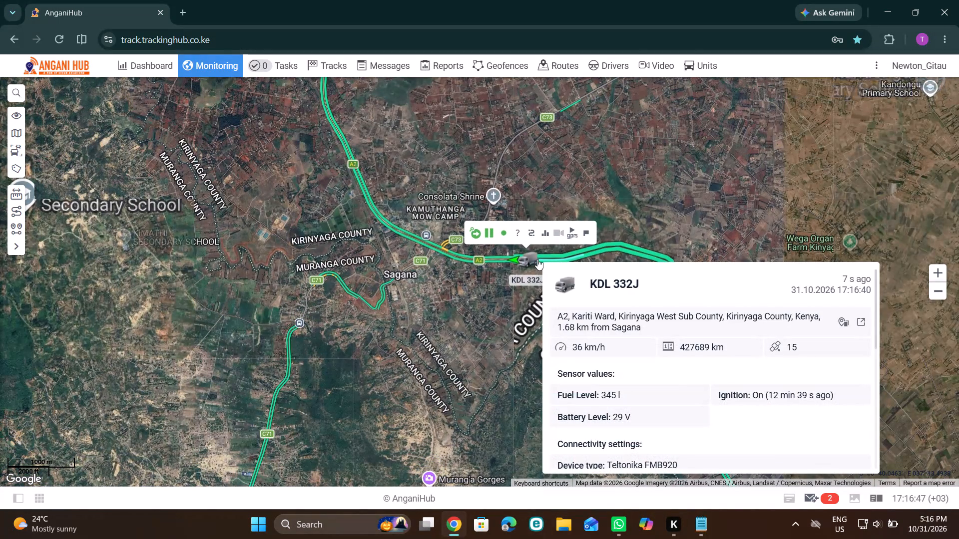
key("shift+super+s")
triple_click(686, 284)
triple_click(686, 284)
double_click(686, 284)
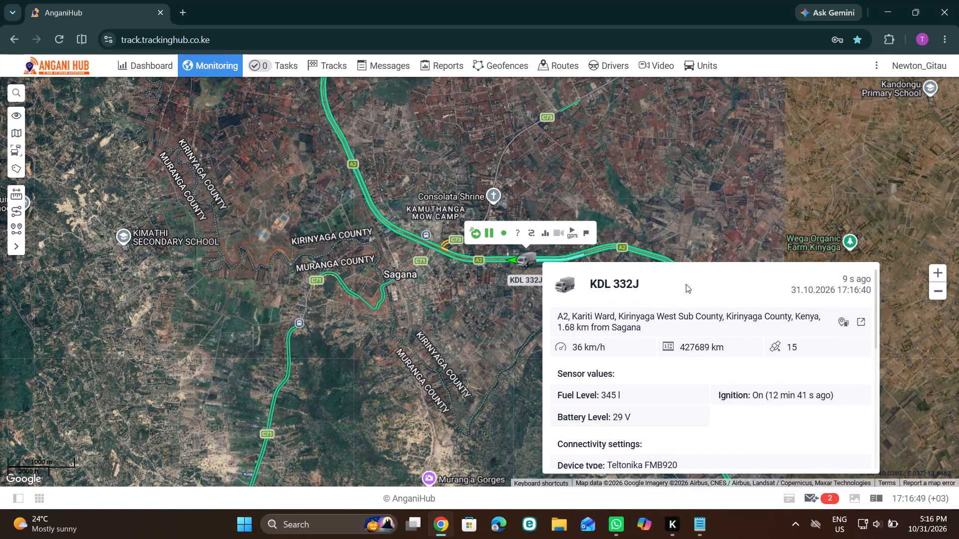
Switch from the tracking map to the Notepad fleet report.
key("alt+Tab")
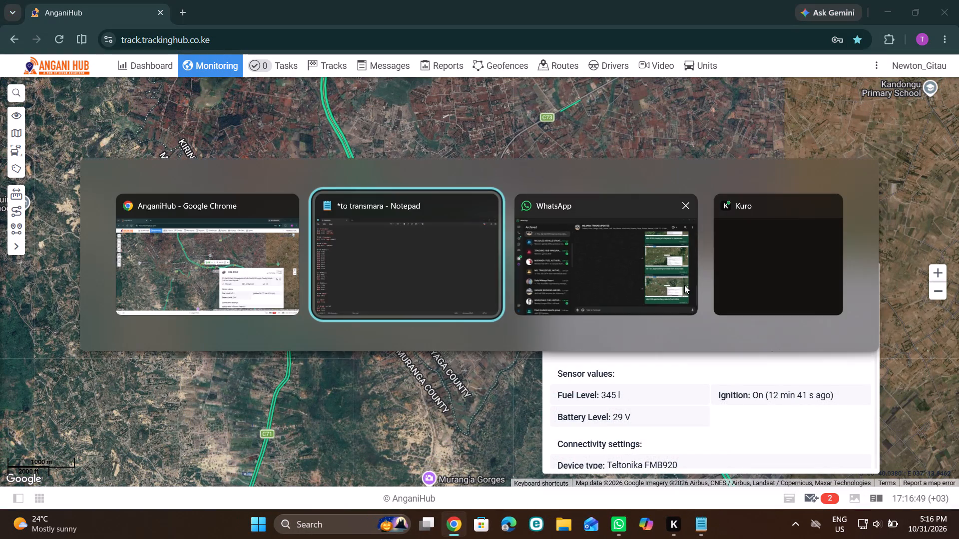
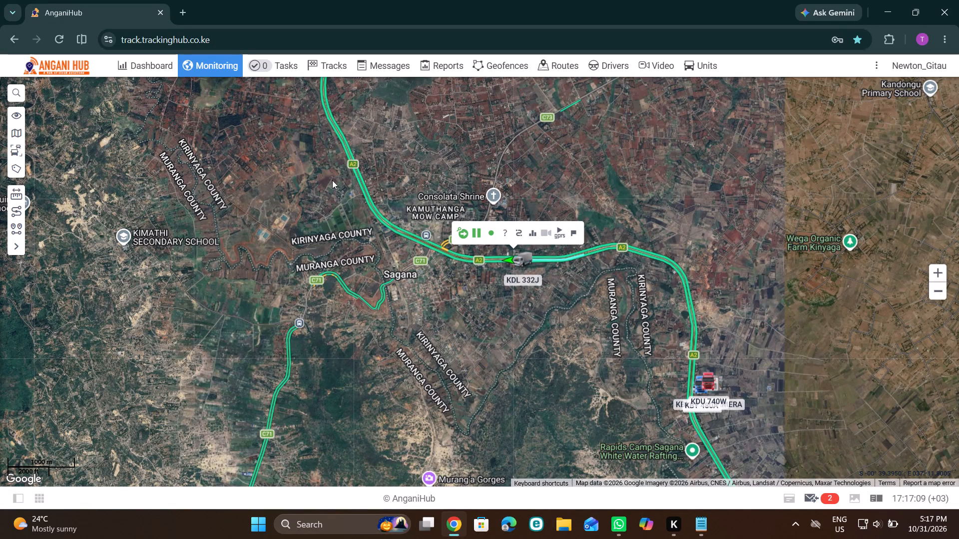
Switch from the tracking map to WhatsApp.
key("alt+Tab")
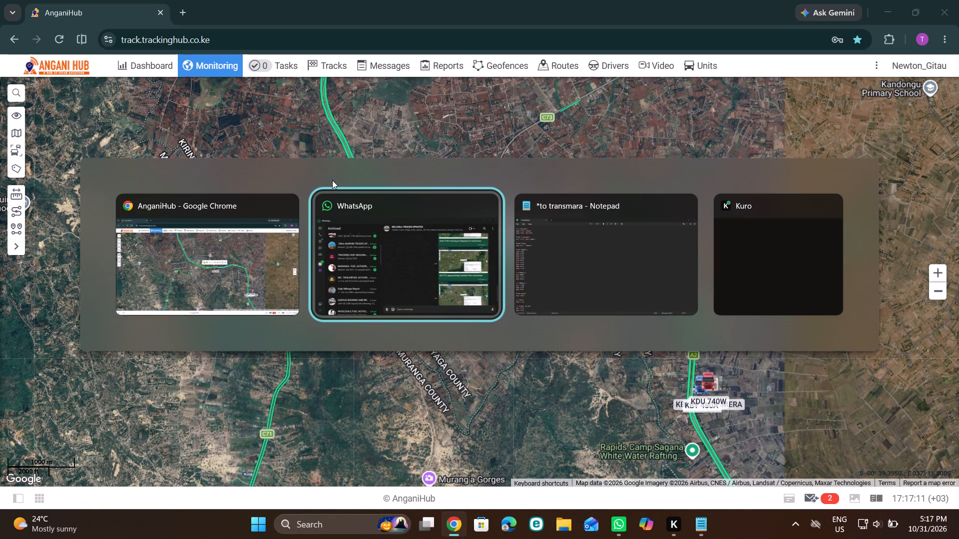
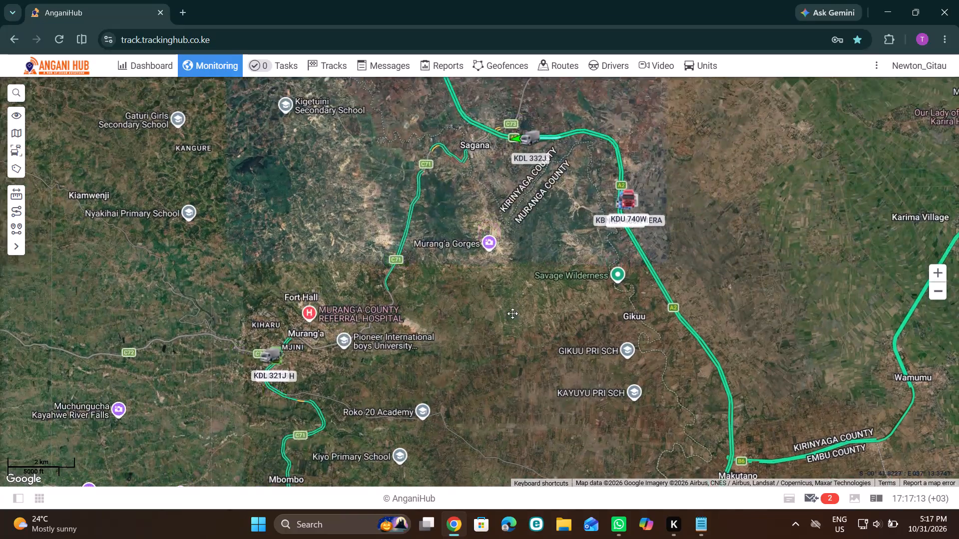
left_click(508, 237)
scroll(508, 275, "up", 2)
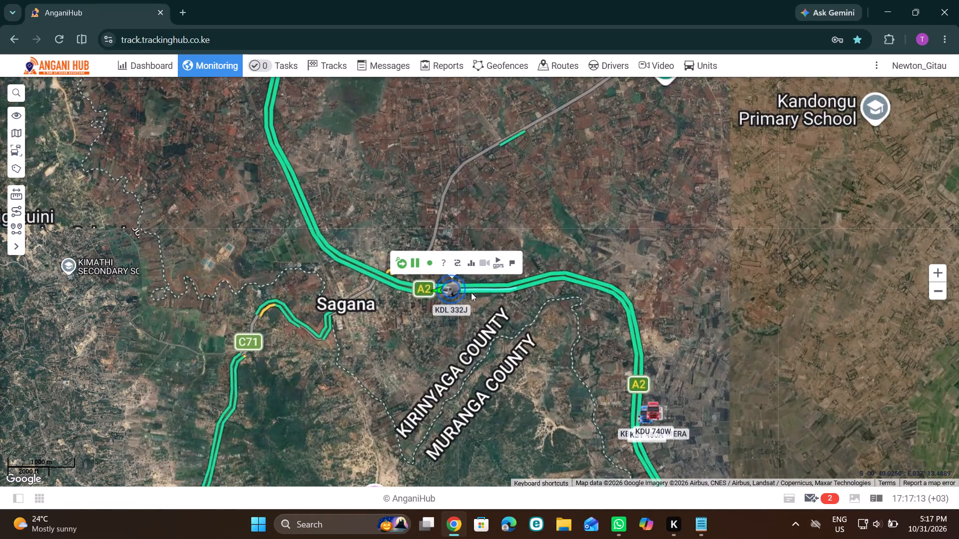
key("shift+super+s")
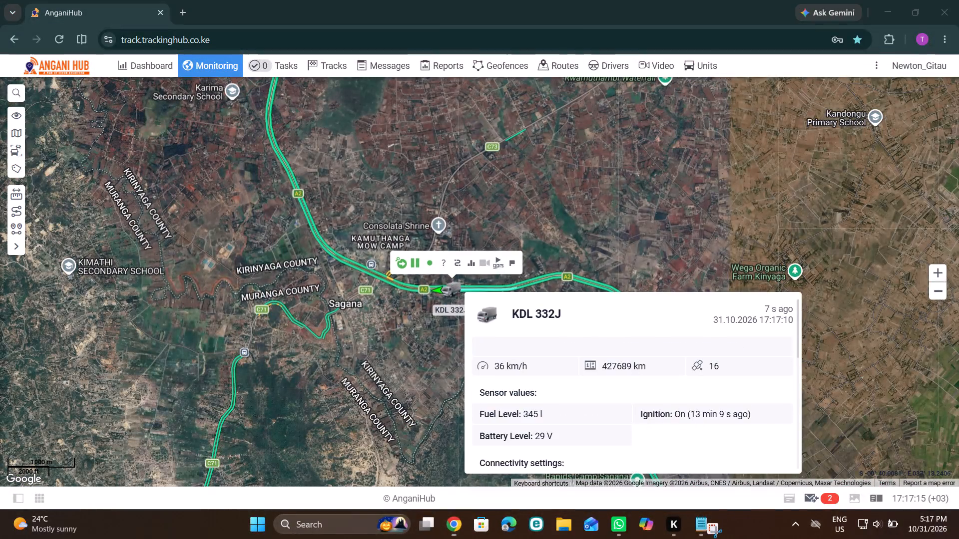
key("shift+super+s")
double_click(472, 293)
key("shift+super+s")
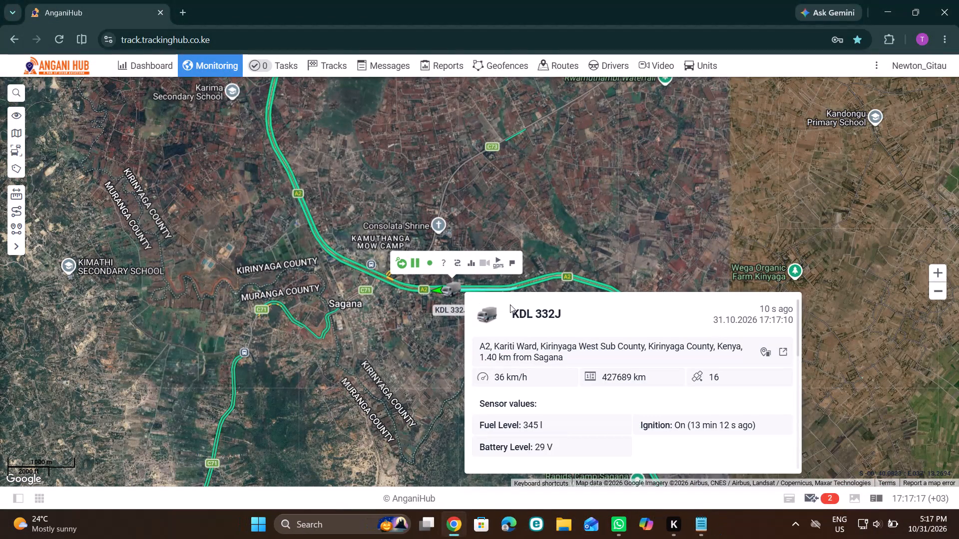
triple_click(510, 304)
triple_click(510, 304)
triple_click(510, 304)
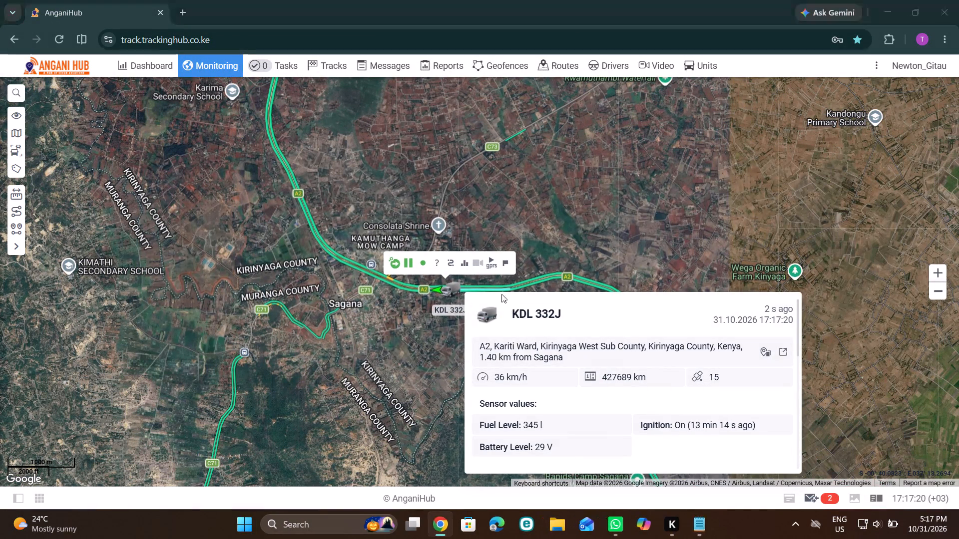
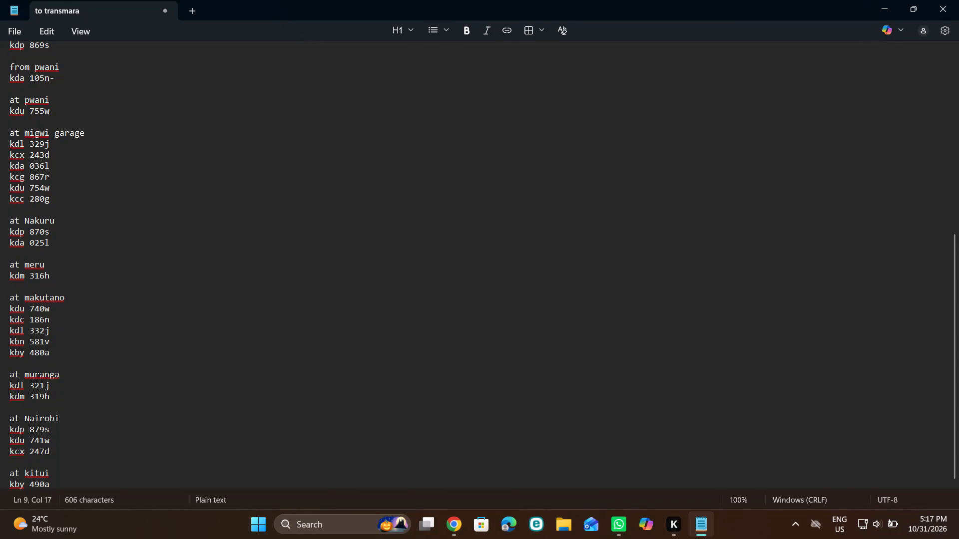
left_click(4, 323)
left_click(3, 333)
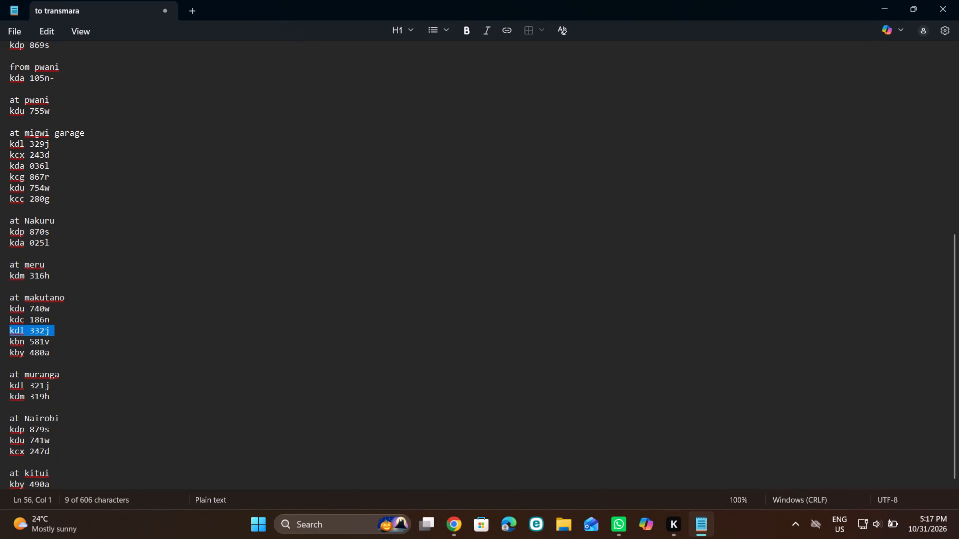
key("ctrl+x")
scroll(119, 327, "down", 2)
left_click(57, 344)
left_click(57, 348)
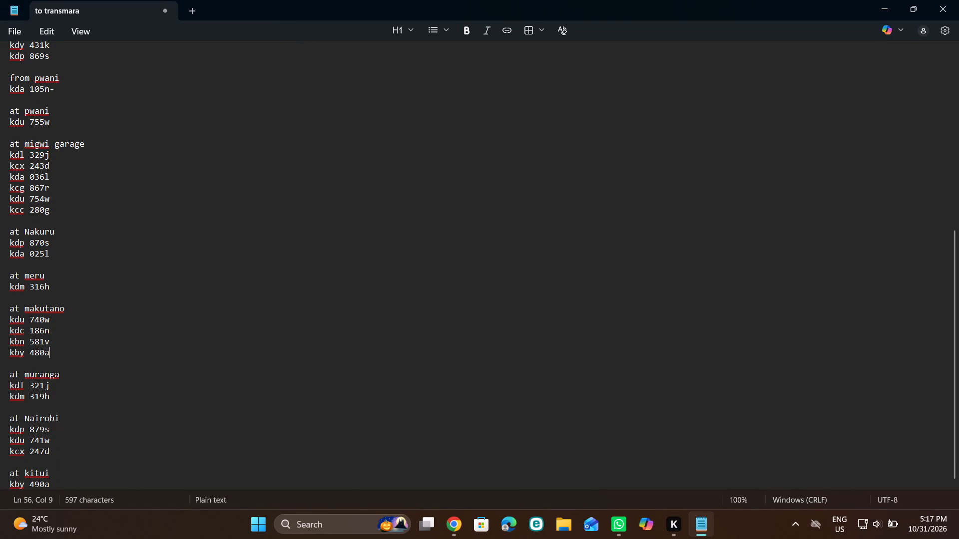
key("Return")
key("ctrl+v")
key("BackSpace")
key("Tab")
key("alt+Tab")
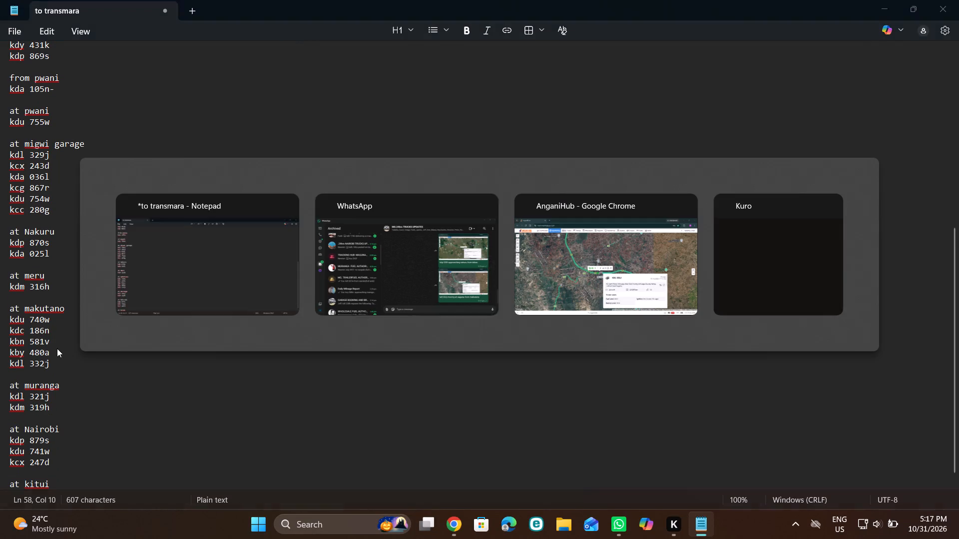
key("alt+Tab")
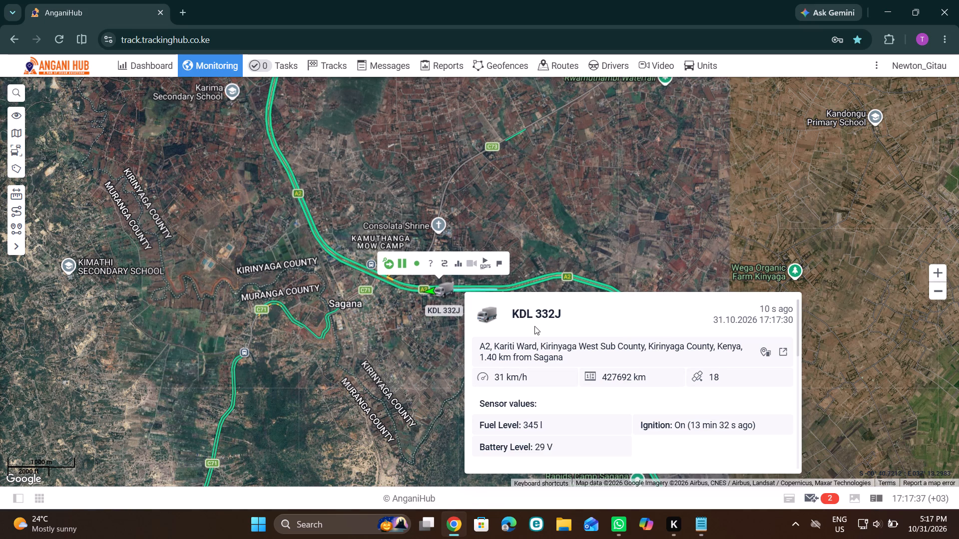
key("alt+Tab")
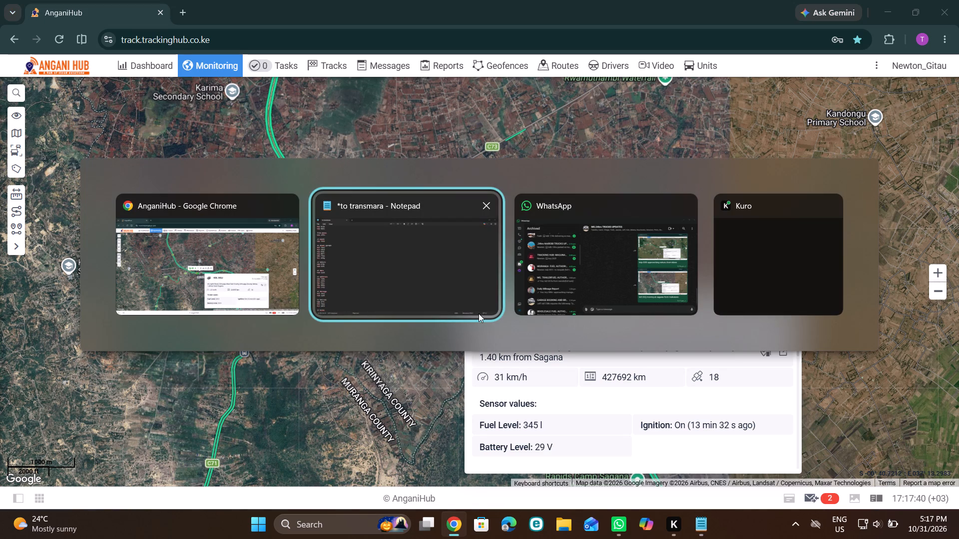
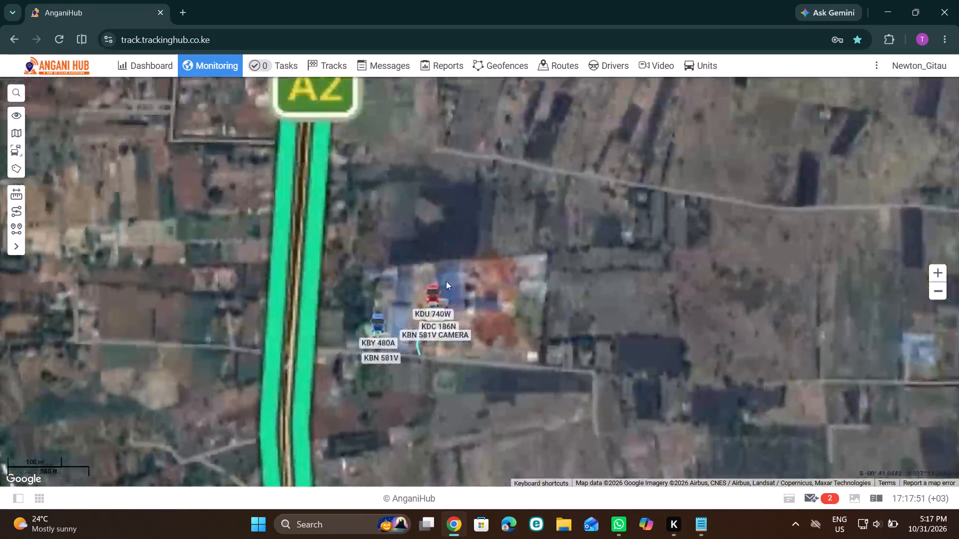
scroll(425, 273, "up", 2)
left_click(439, 317)
scroll(458, 378, "down", 3)
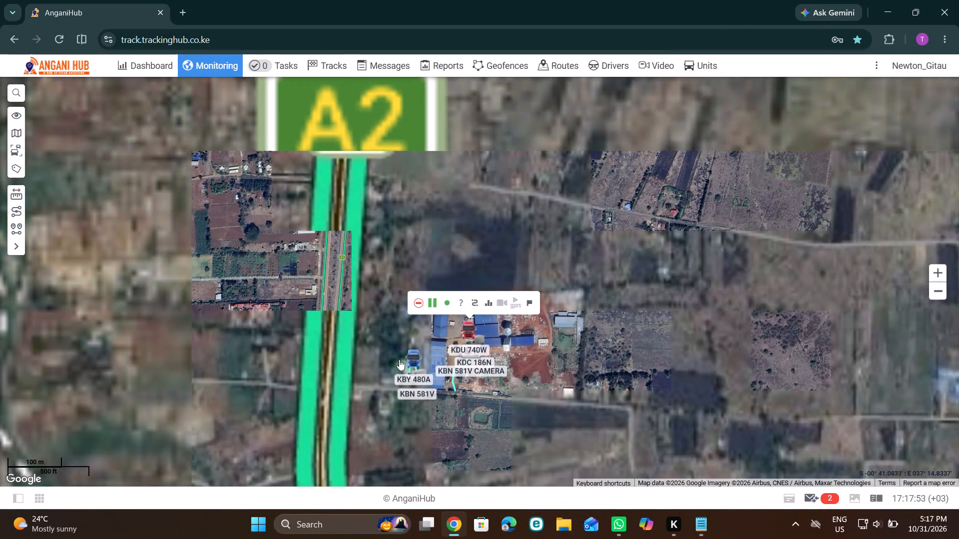
left_click(392, 375)
scroll(442, 386, "up", 2)
left_click(388, 351)
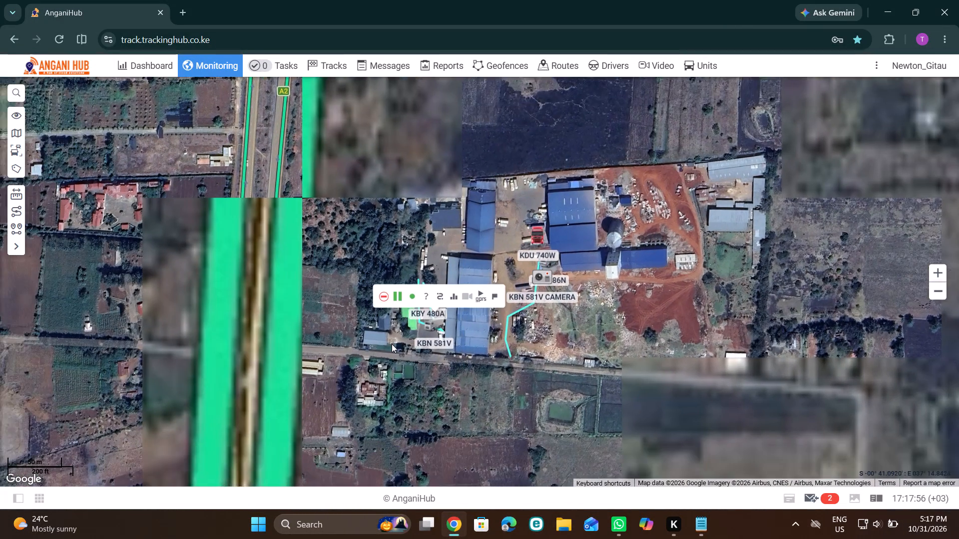
left_click(415, 343)
left_click(465, 245)
scroll(481, 319, "down", 8)
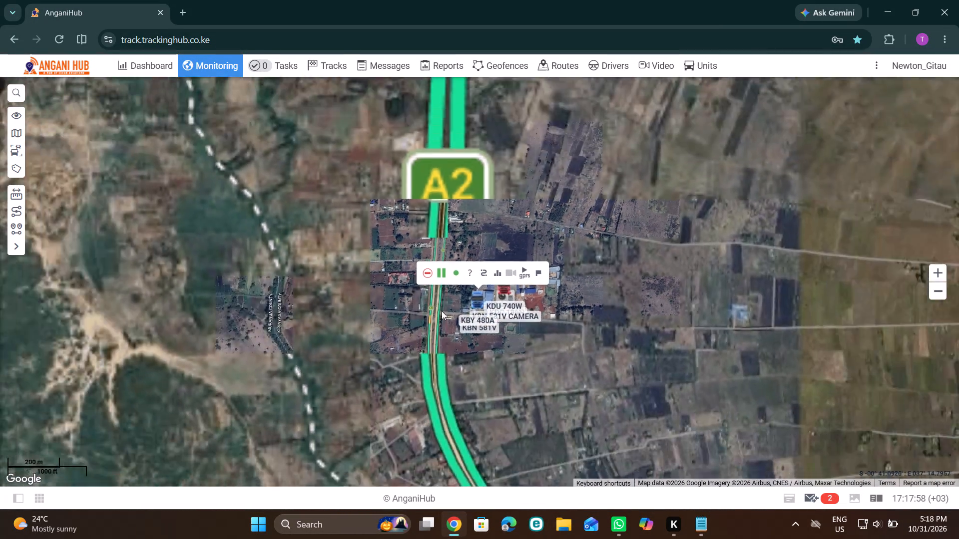
scroll(442, 311, "down", 11)
left_click_drag(467, 361, 540, 279)
left_click_drag(536, 310, 550, 300)
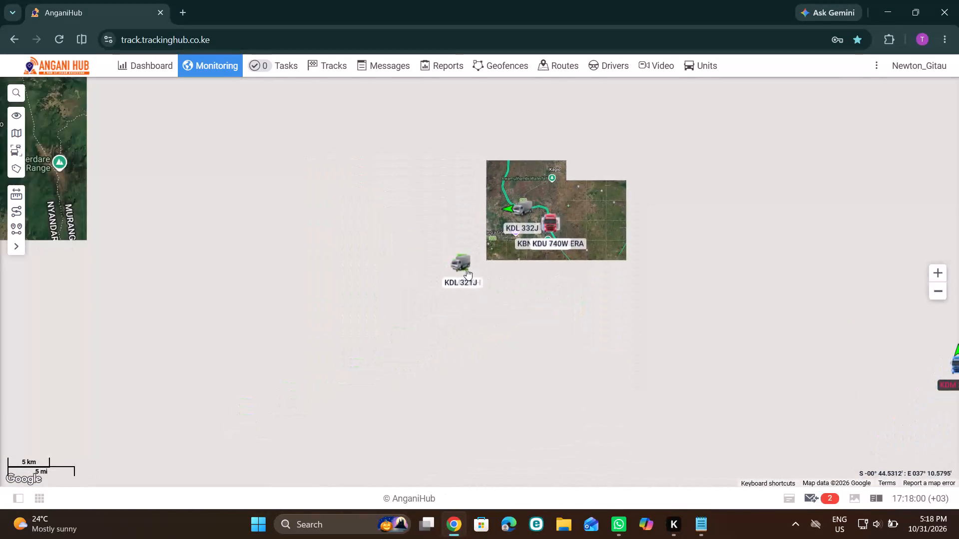
scroll(446, 260, "up", 13)
left_click(495, 213)
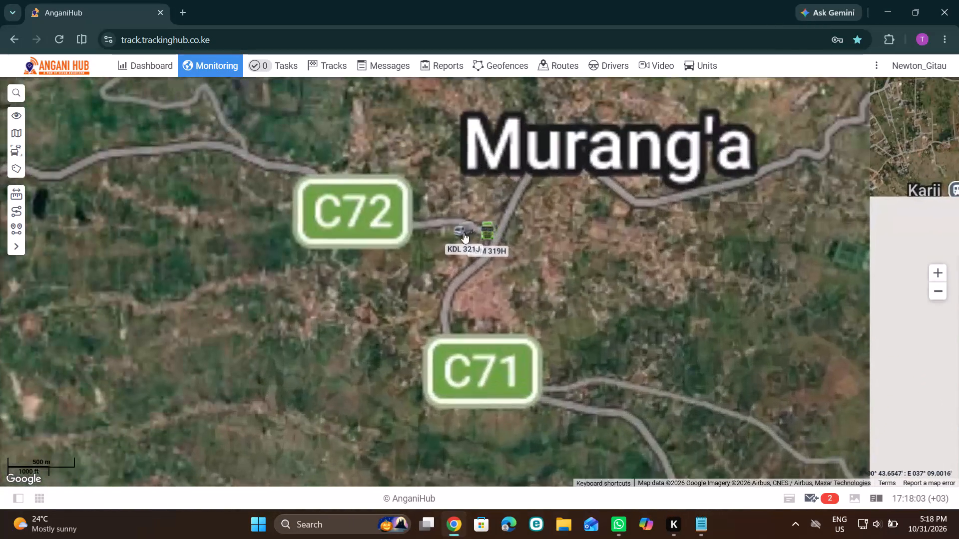
left_click(464, 233)
left_click(500, 231)
left_click(485, 285)
left_click(512, 285)
scroll(588, 316, "down", 2)
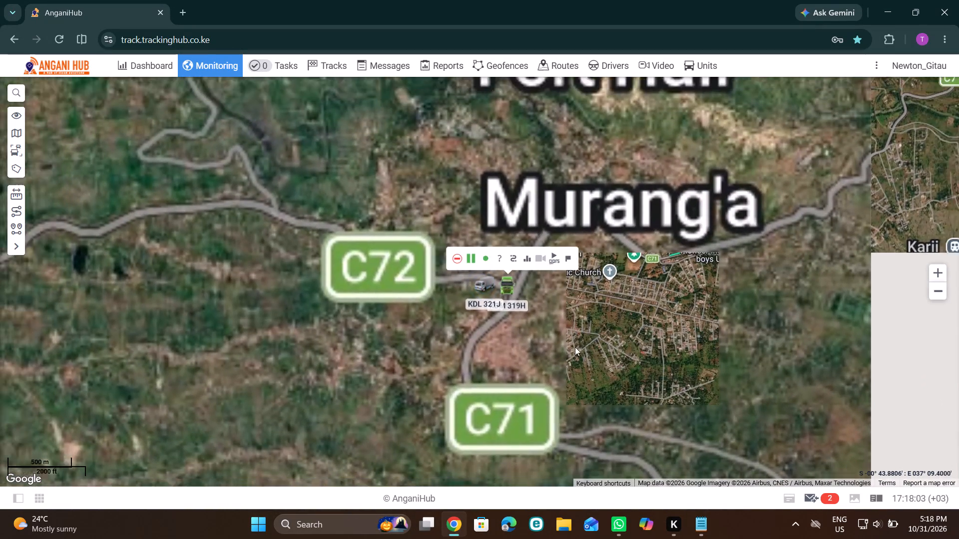
scroll(575, 347, "down", 13)
left_click_drag(542, 361, 472, 376)
scroll(662, 338, "down", 1)
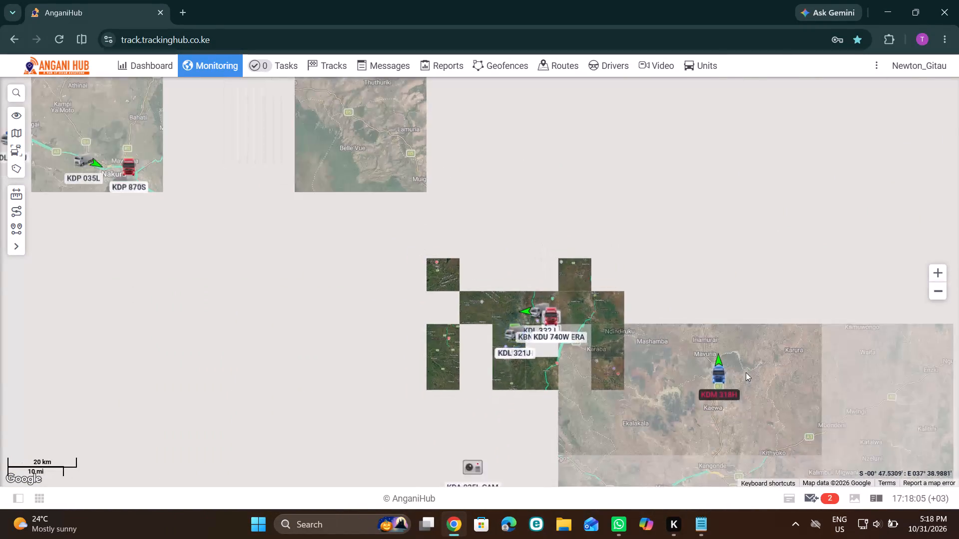
scroll(746, 372, "up", 1)
left_click_drag(741, 413, 674, 401)
scroll(647, 370, "up", 9)
left_click_drag(576, 320, 543, 333)
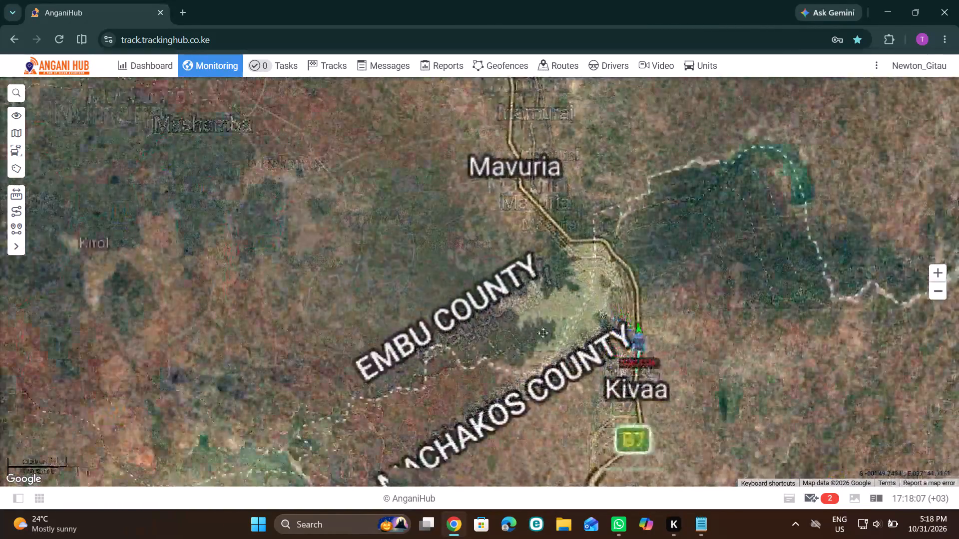
left_click_drag(543, 333, 531, 335)
left_click(626, 351)
left_click(646, 352)
scroll(649, 416, "down", 2)
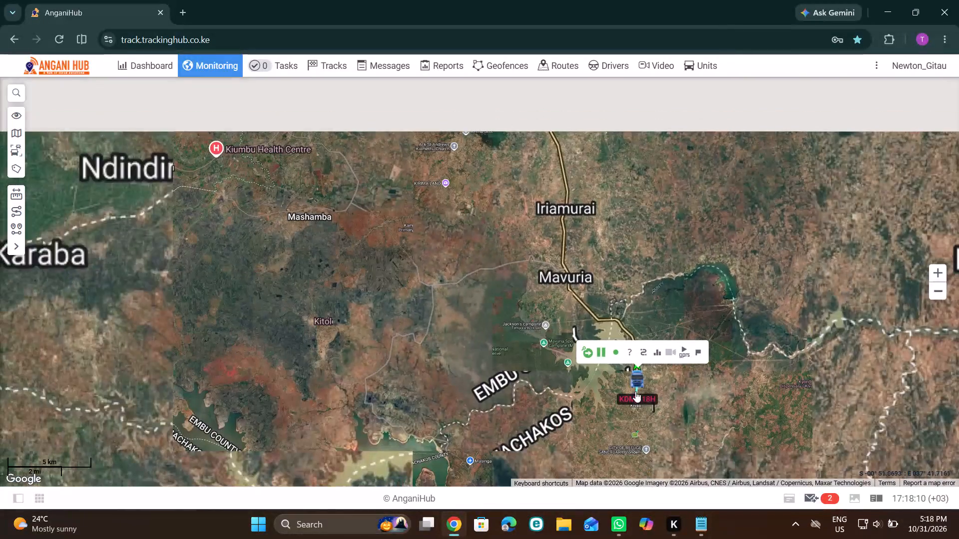
scroll(639, 374, "up", 2)
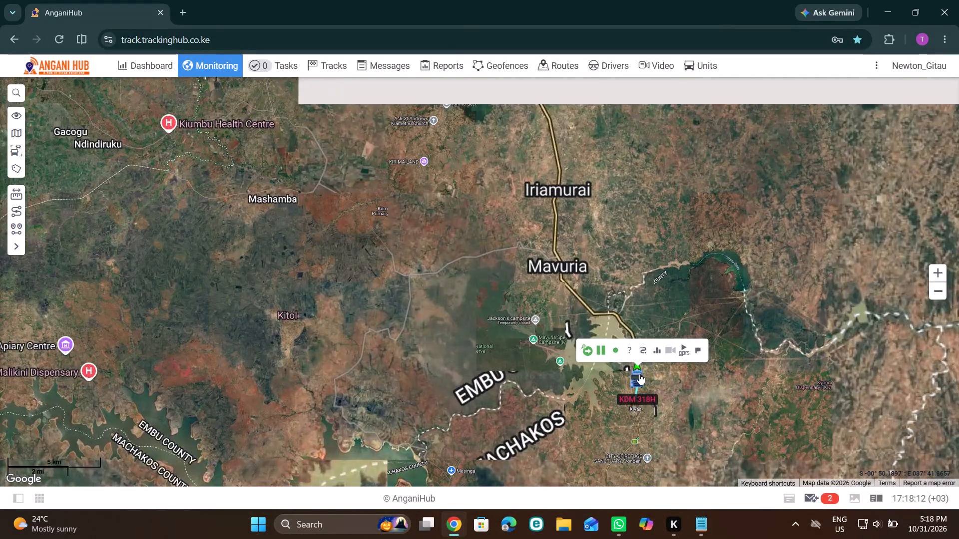
scroll(639, 374, "up", 1)
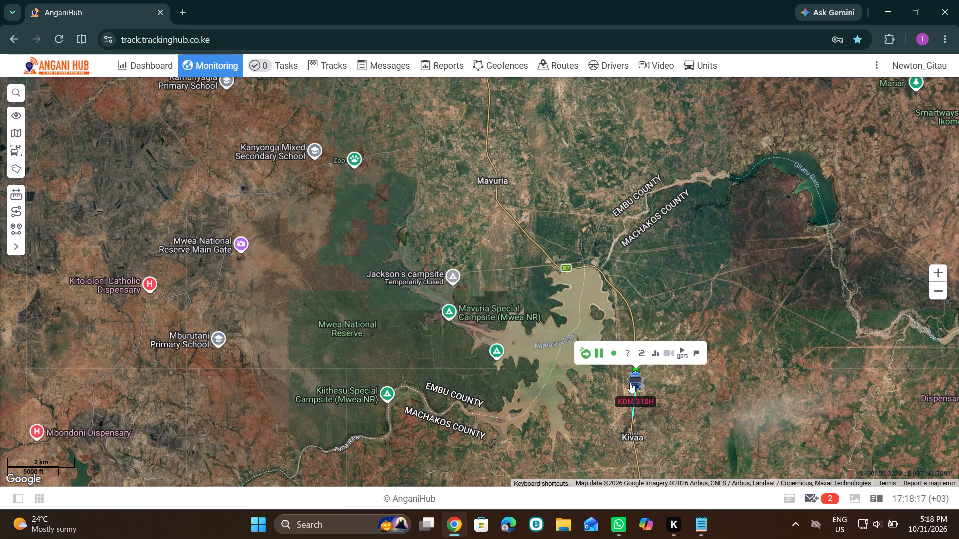
Capture a snip of unit KDM 318H's details over the map and switch windows to share it on WhatsApp.
key("shift+super+s")
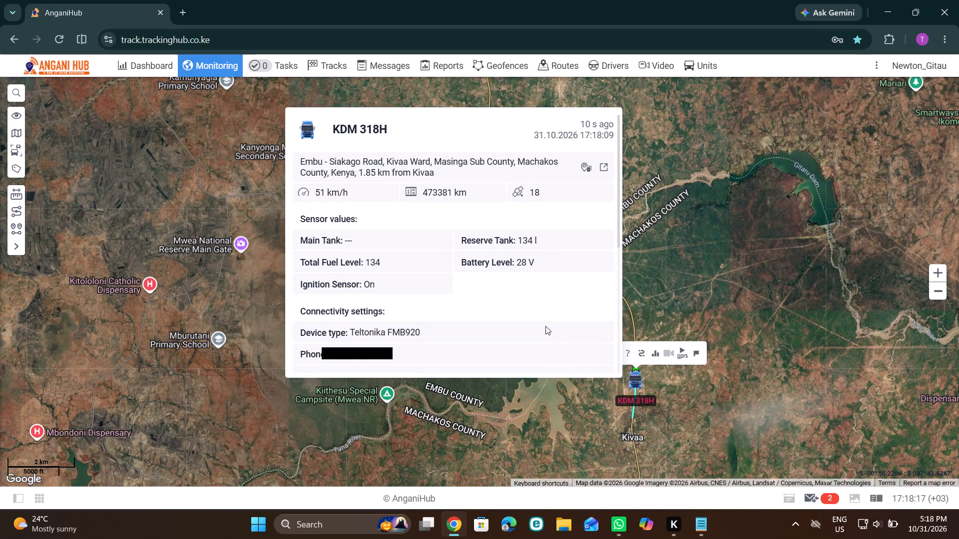
triple_click(545, 326)
triple_click(545, 326)
triple_click(545, 326)
key("alt+Tab")
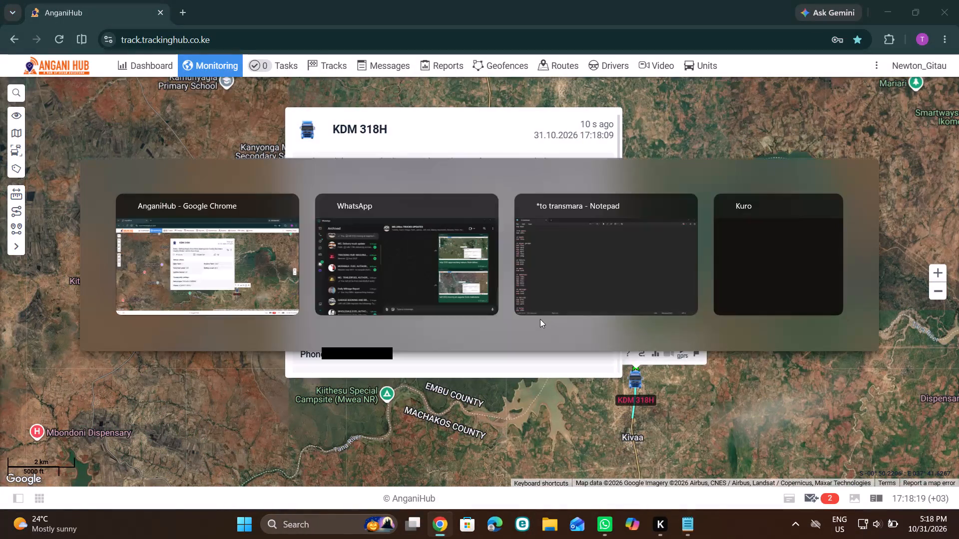
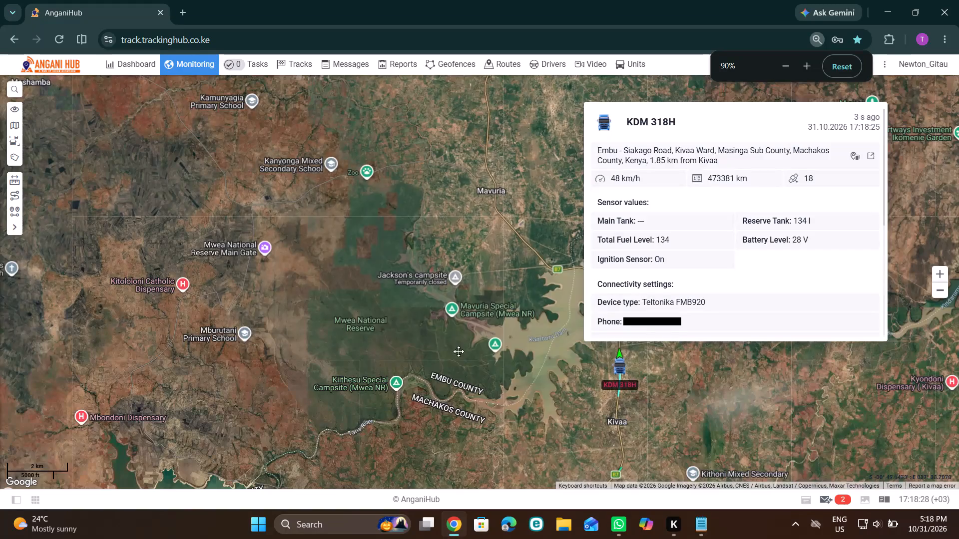
left_click_drag(458, 340, 450, 394)
scroll(461, 351, "down", 1)
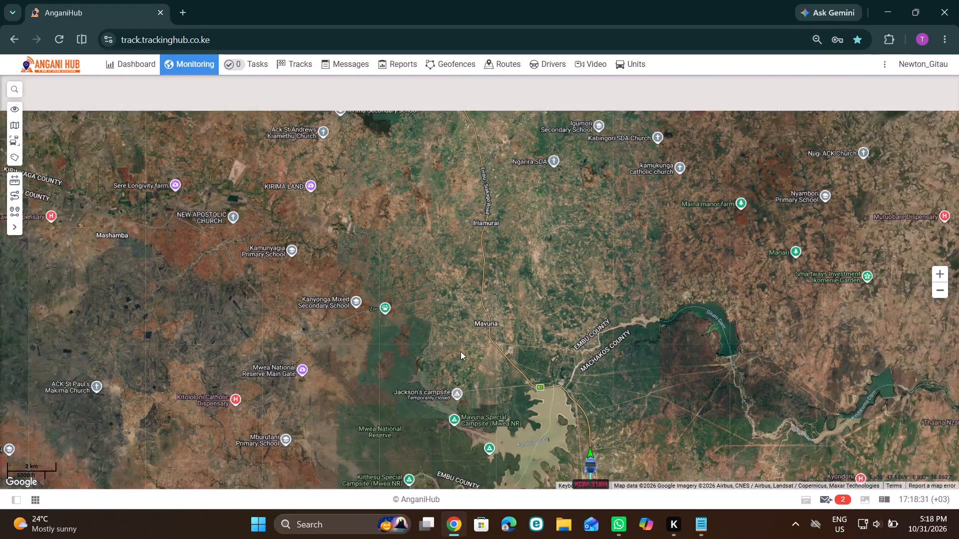
left_click(462, 352)
key("alt+Tab")
key("alt+Tab")
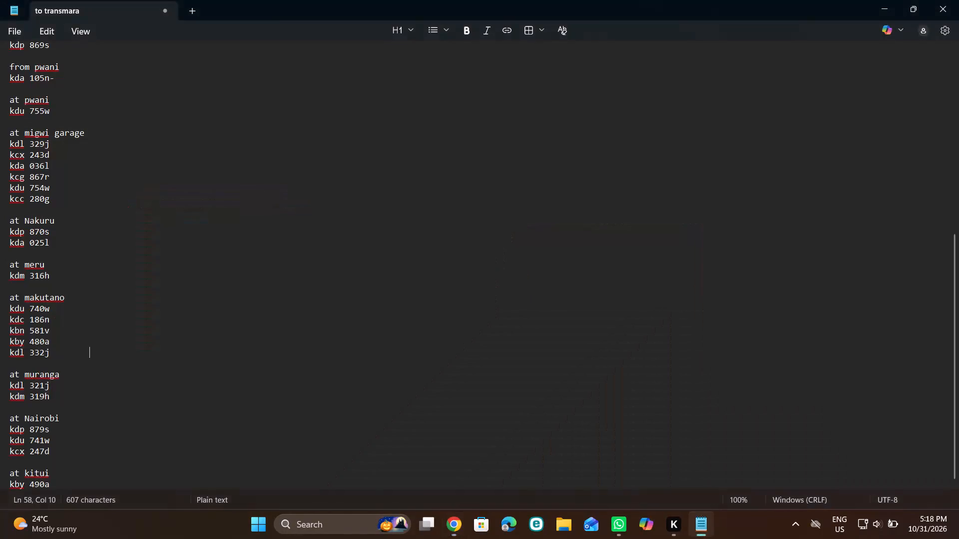
scroll(75, 195, "down", 2)
scroll(62, 260, "up", 8)
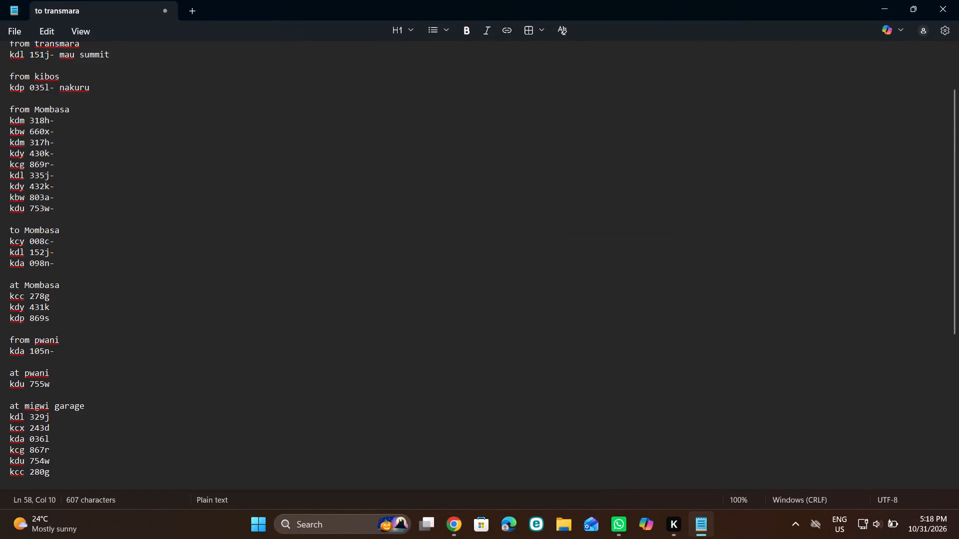
left_click(76, 122)
key("space")
type("kiriti")
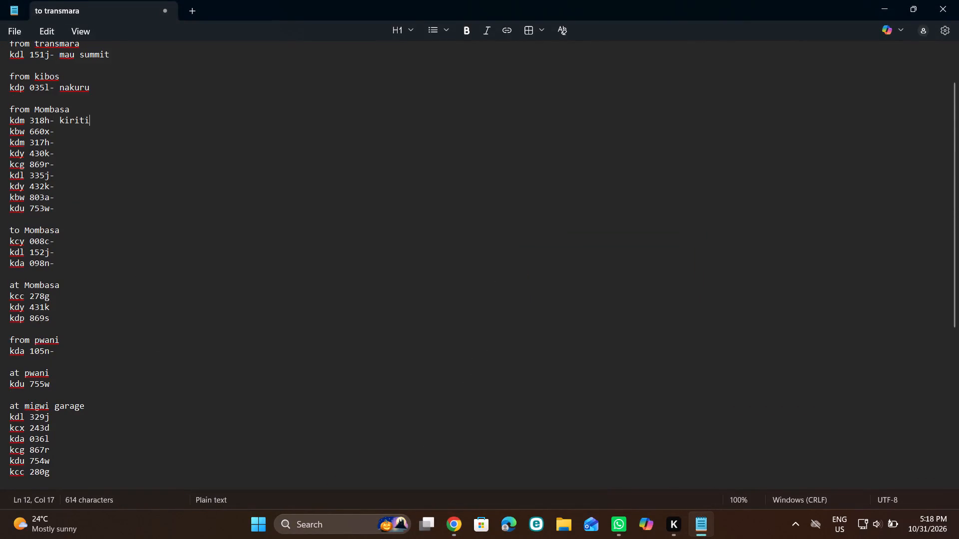
type("ti")
key("BackSpace")
key("BackSpace")
type("ri")
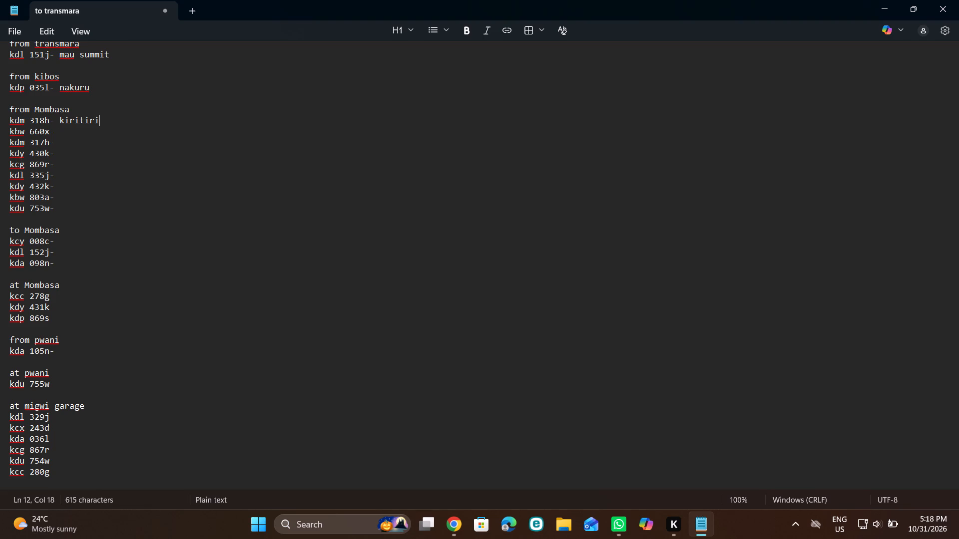
Switch back to the tracking map and examine the fleet units from the Sagana area southward to Nairobi.
key("alt+Tab")
scroll(182, 155, "down", 2)
left_click_drag(263, 218, 401, 258)
left_click_drag(371, 258, 430, 264)
left_click_drag(390, 267, 432, 280)
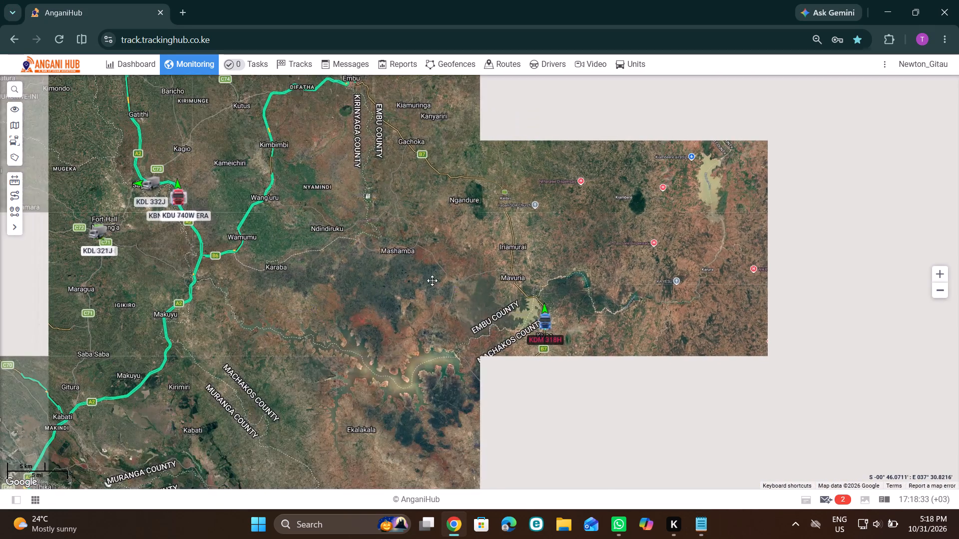
left_click_drag(432, 280, 449, 281)
left_click_drag(285, 230, 366, 261)
scroll(330, 262, "up", 8)
scroll(309, 247, "down", 4)
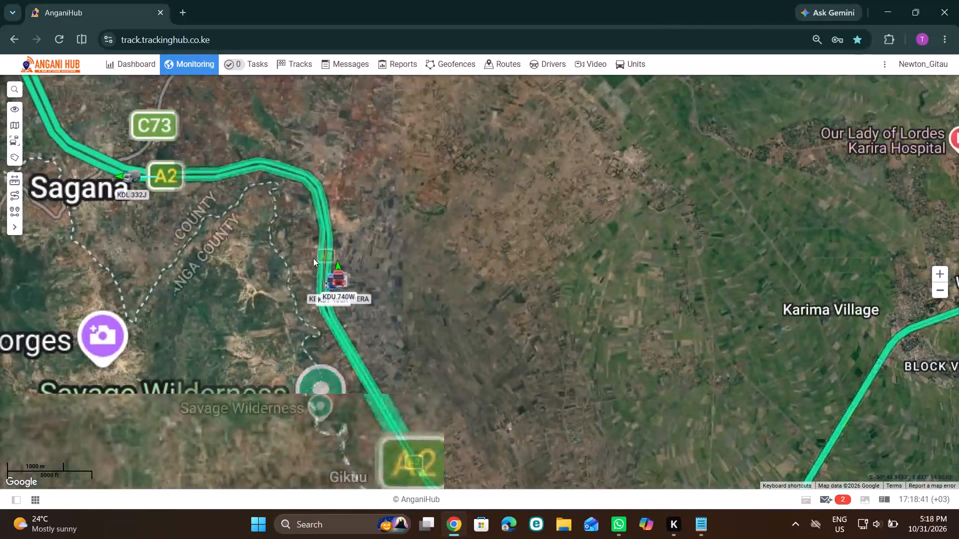
scroll(313, 258, "down", 5)
left_click_drag(308, 287, 368, 231)
left_click_drag(328, 282, 379, 212)
left_click_drag(345, 269, 399, 206)
left_click_drag(349, 299, 425, 214)
left_click_drag(360, 326, 405, 293)
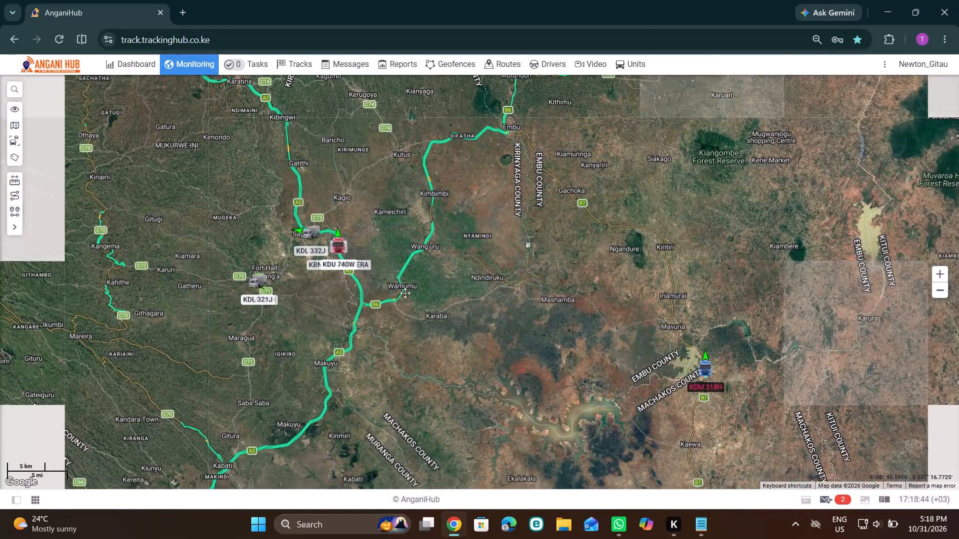
left_click_drag(405, 293, 472, 217)
left_click_drag(409, 311, 466, 222)
left_click_drag(389, 327, 467, 235)
left_click_drag(435, 305, 460, 225)
scroll(492, 265, "down", 2)
left_click_drag(470, 323, 471, 274)
scroll(435, 302, "up", 2)
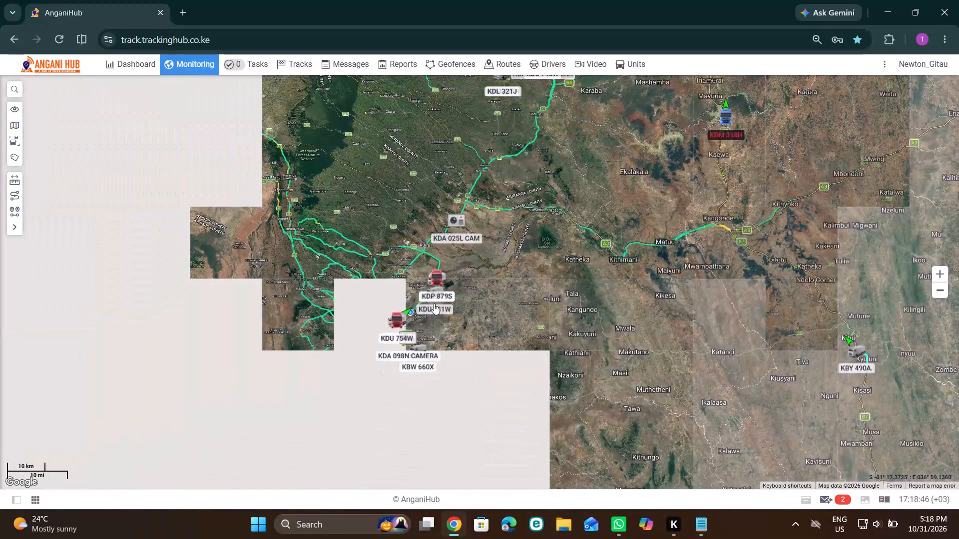
scroll(434, 303, "up", 7)
left_click(441, 280)
scroll(449, 276, "up", 2)
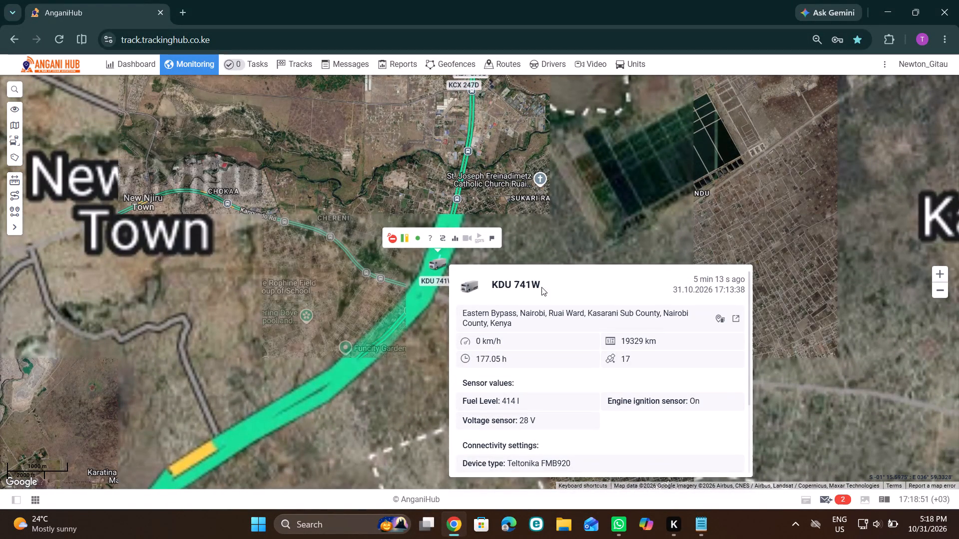
key("shift+super+s")
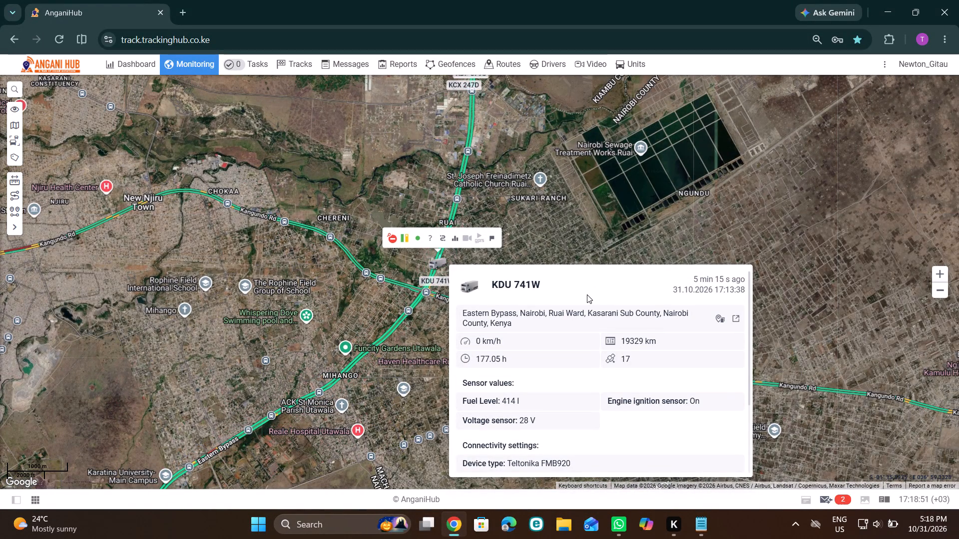
triple_click(587, 294)
triple_click(587, 294)
triple_click(587, 294)
left_click(587, 294)
key("alt+Tab")
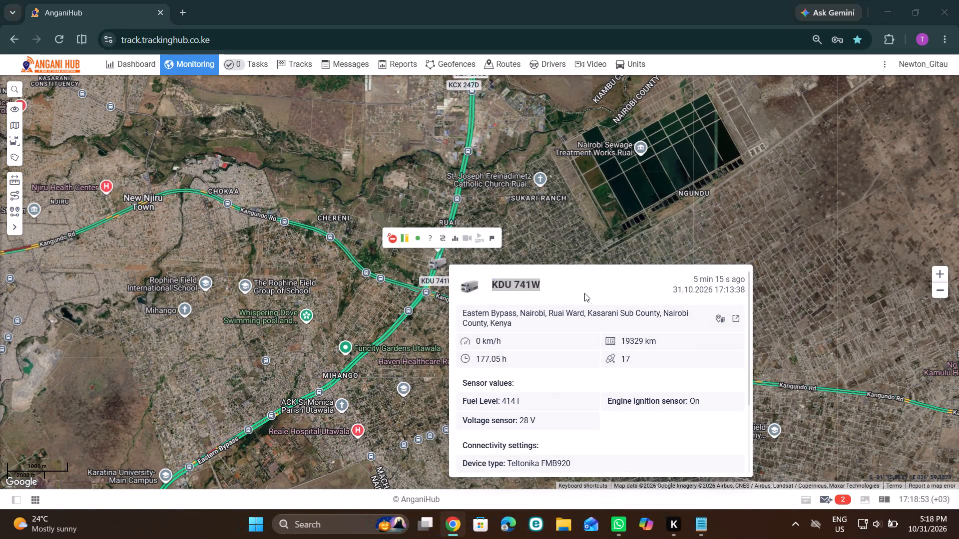
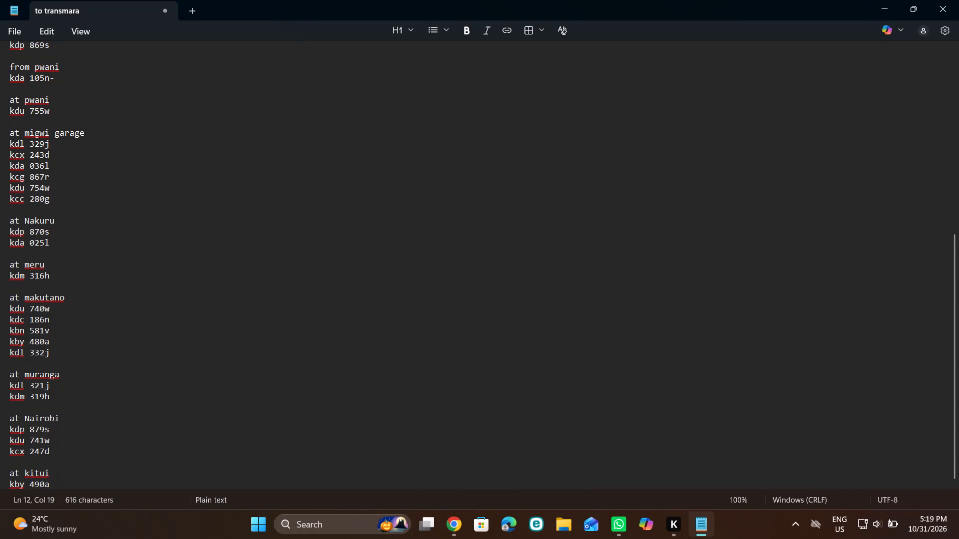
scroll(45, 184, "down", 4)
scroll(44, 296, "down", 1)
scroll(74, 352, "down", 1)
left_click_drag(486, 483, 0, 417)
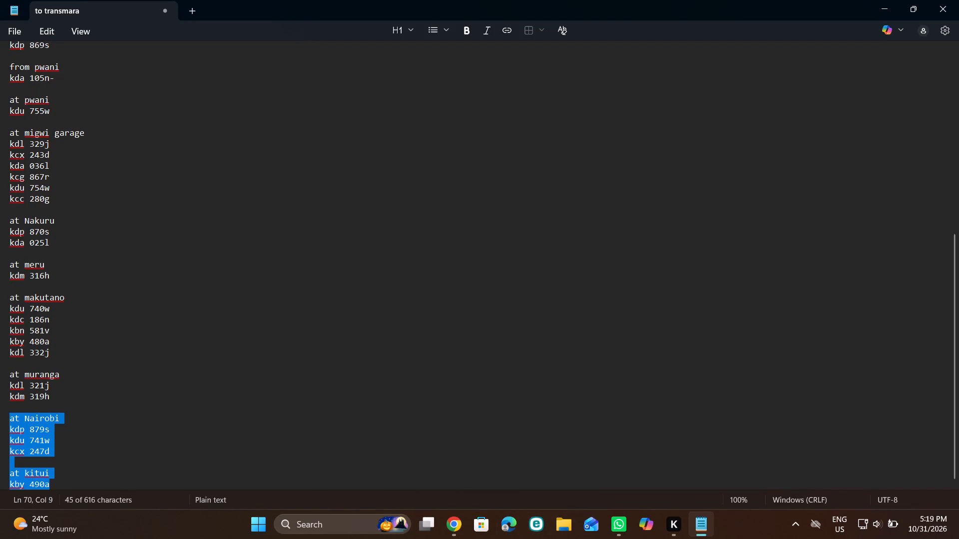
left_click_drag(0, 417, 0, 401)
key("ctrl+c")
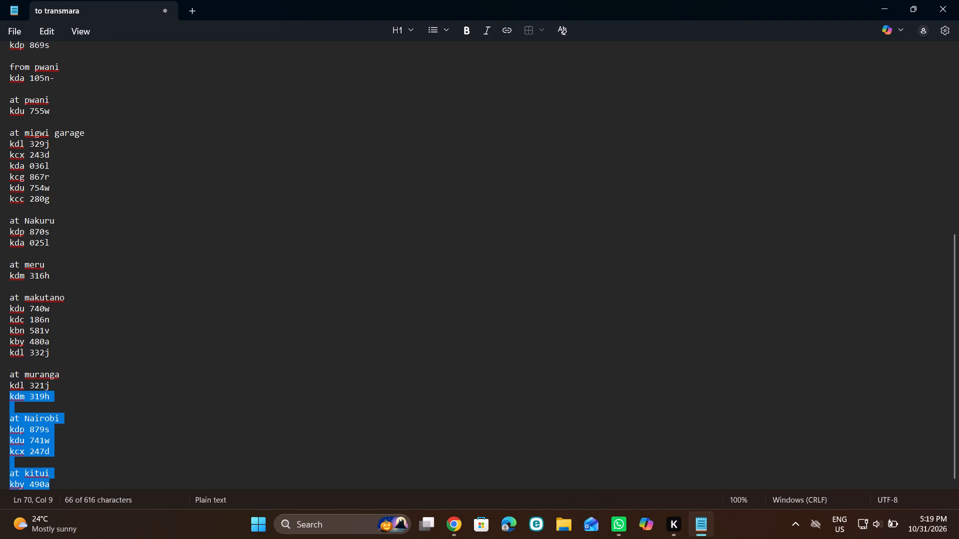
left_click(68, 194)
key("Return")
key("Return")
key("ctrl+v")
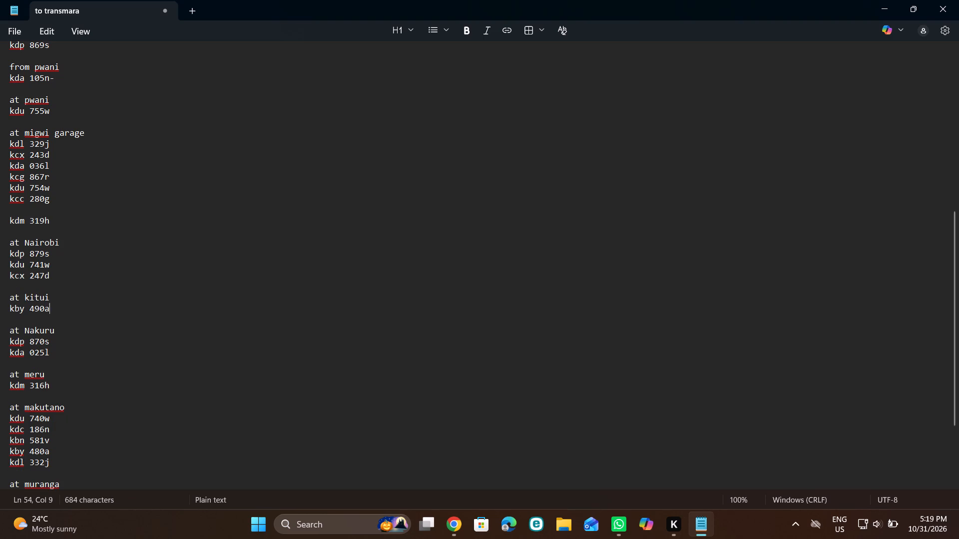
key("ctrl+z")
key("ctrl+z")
scroll(66, 201, "up", 2)
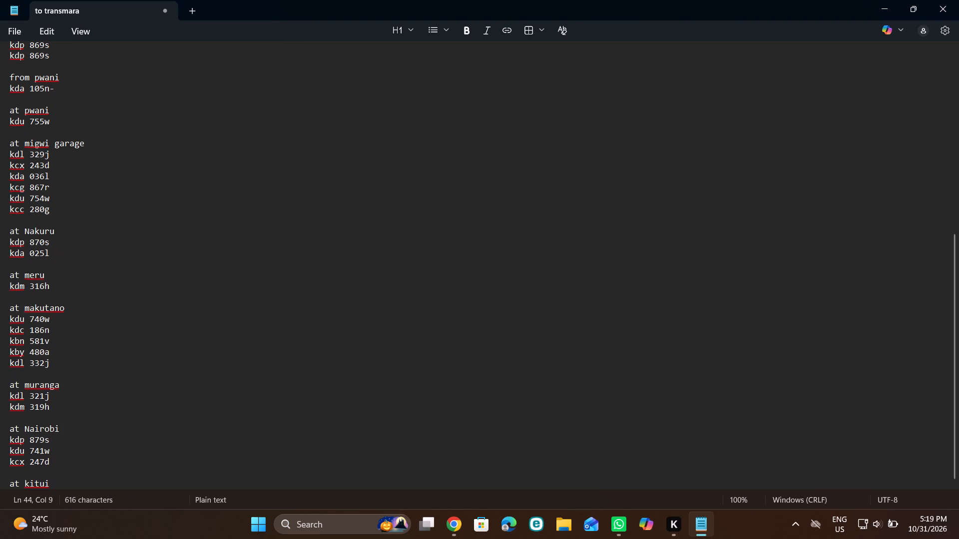
scroll(64, 194, "up", 4)
left_click(69, 179)
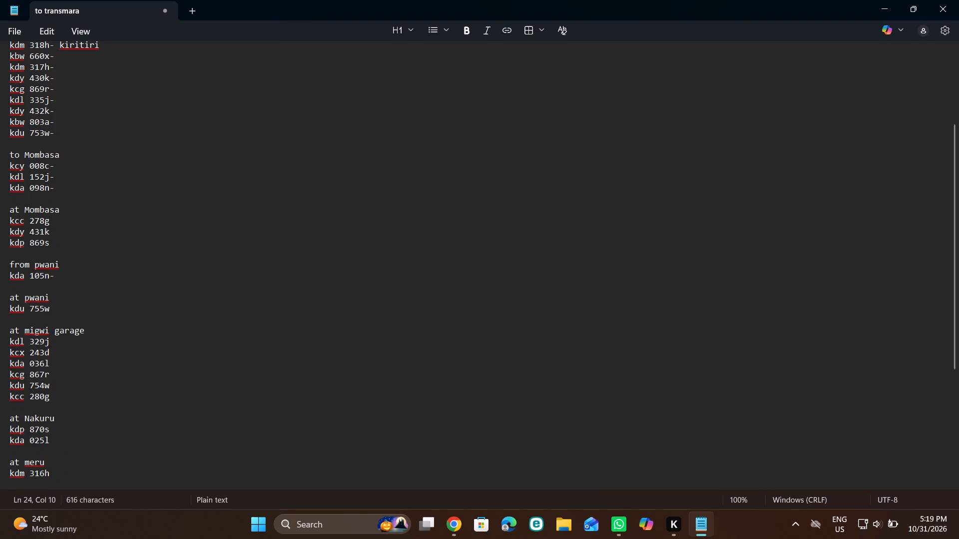
key("Down")
key("Return")
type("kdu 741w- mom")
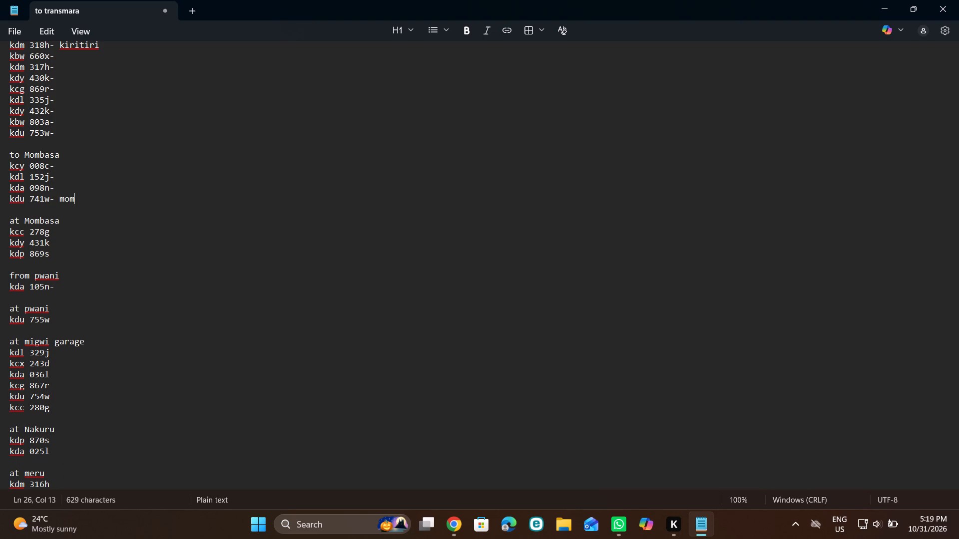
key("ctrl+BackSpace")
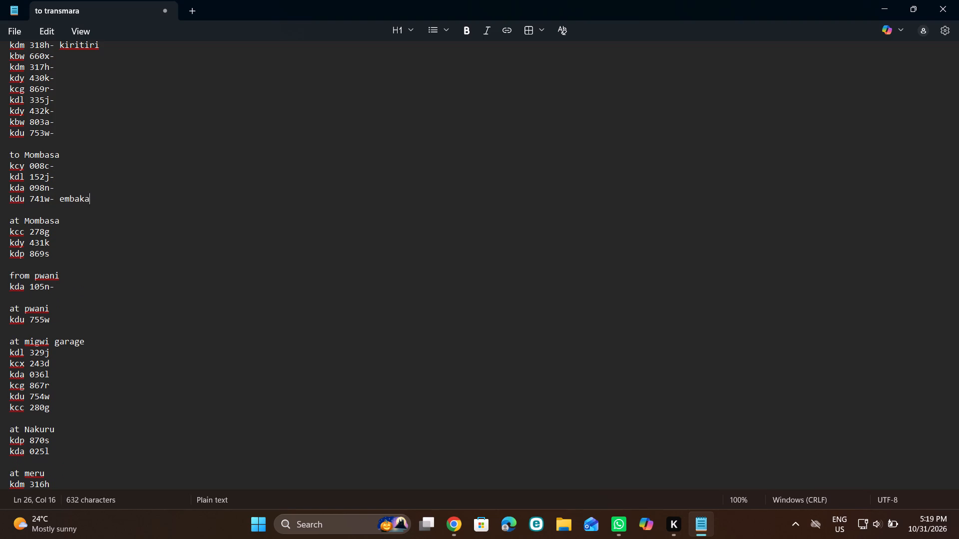
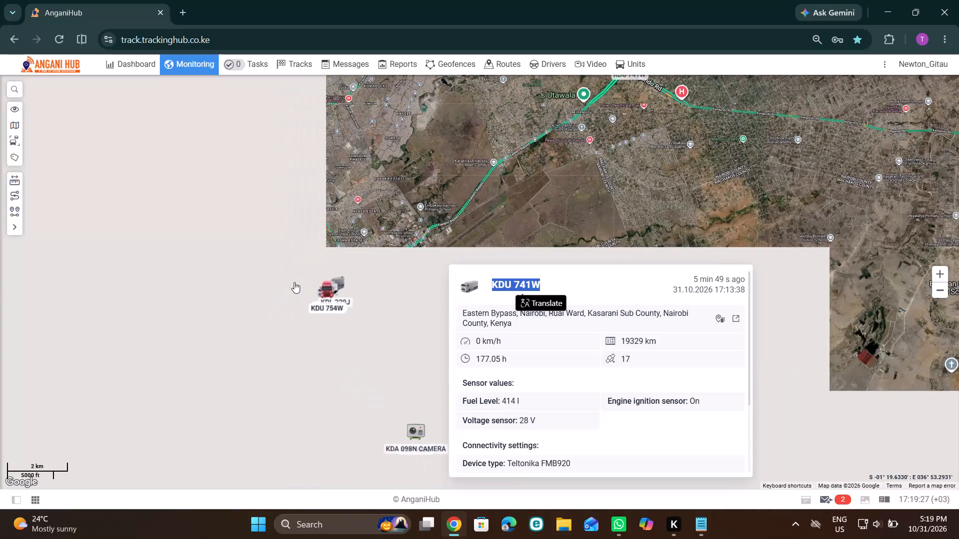
left_click_drag(341, 294, 392, 257)
scroll(330, 269, "up", 4)
scroll(377, 242, "up", 1)
left_click(377, 242)
left_click(369, 187)
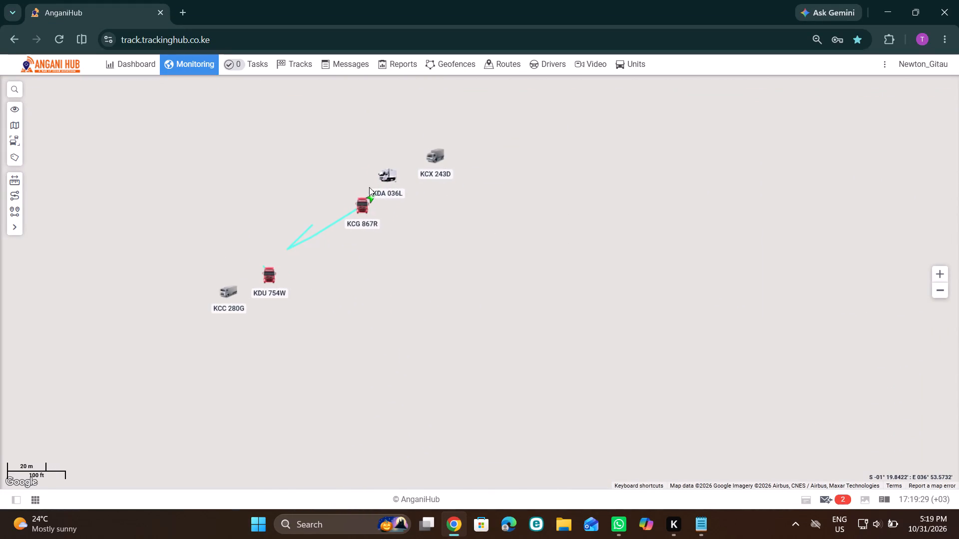
left_click(364, 212)
scroll(375, 259, "down", 5)
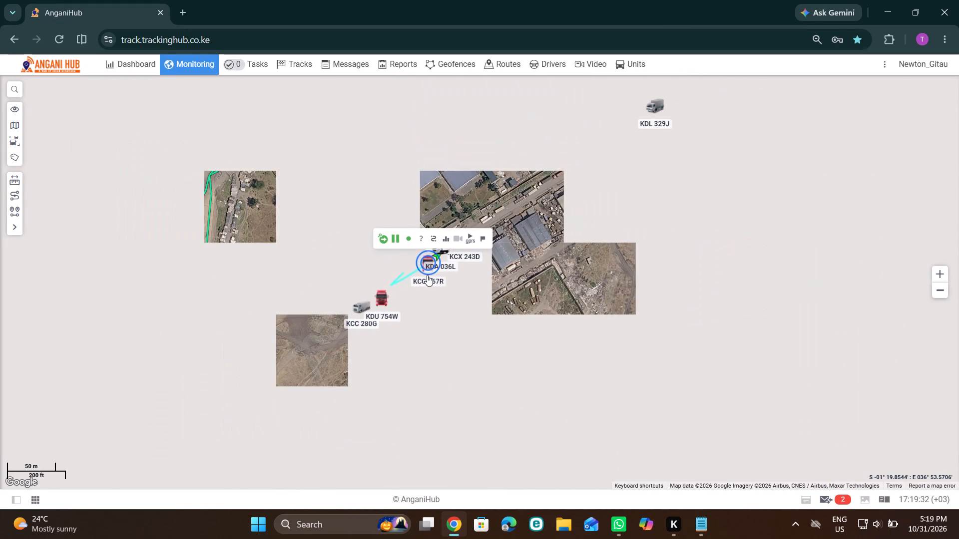
scroll(397, 301, "down", 1)
scroll(400, 296, "up", 5)
left_click(352, 317)
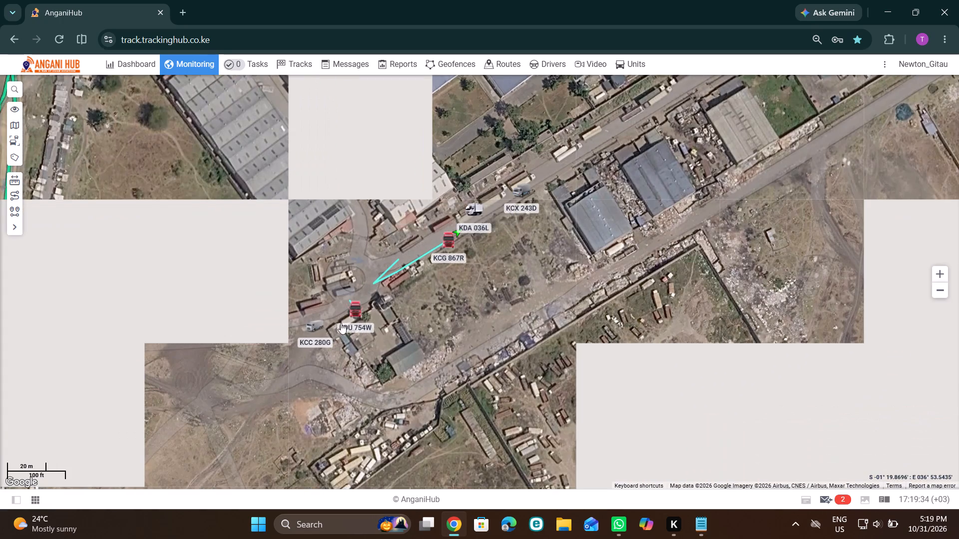
left_click(439, 301)
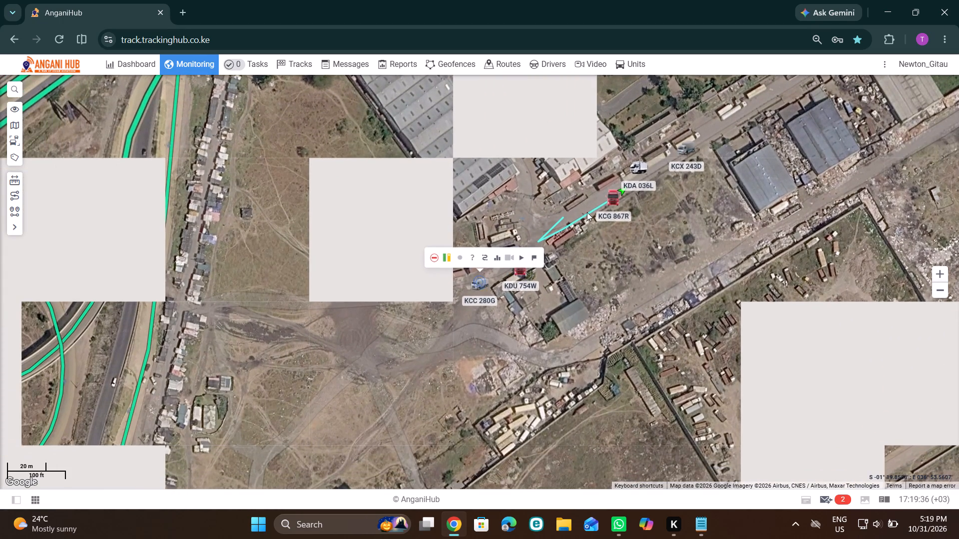
left_click(601, 204)
left_click(650, 212)
left_click(635, 174)
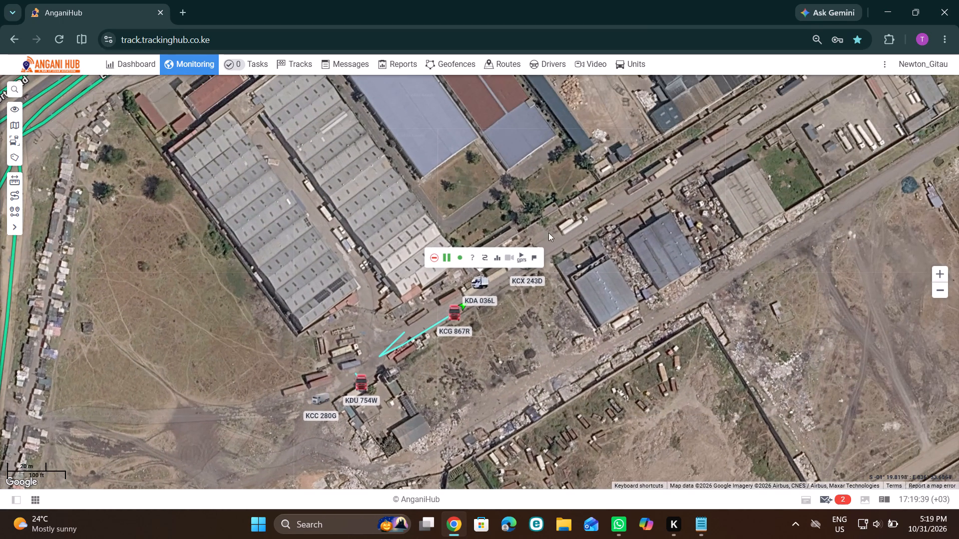
left_click(562, 256)
left_click(525, 258)
scroll(569, 294, "down", 8)
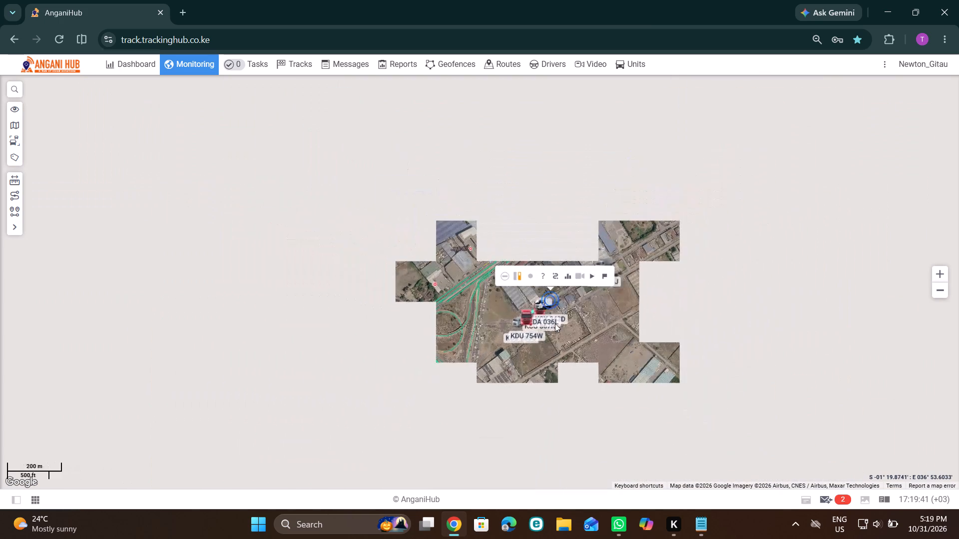
left_click(625, 305)
left_click(594, 251)
left_click_drag(600, 277, 600, 281)
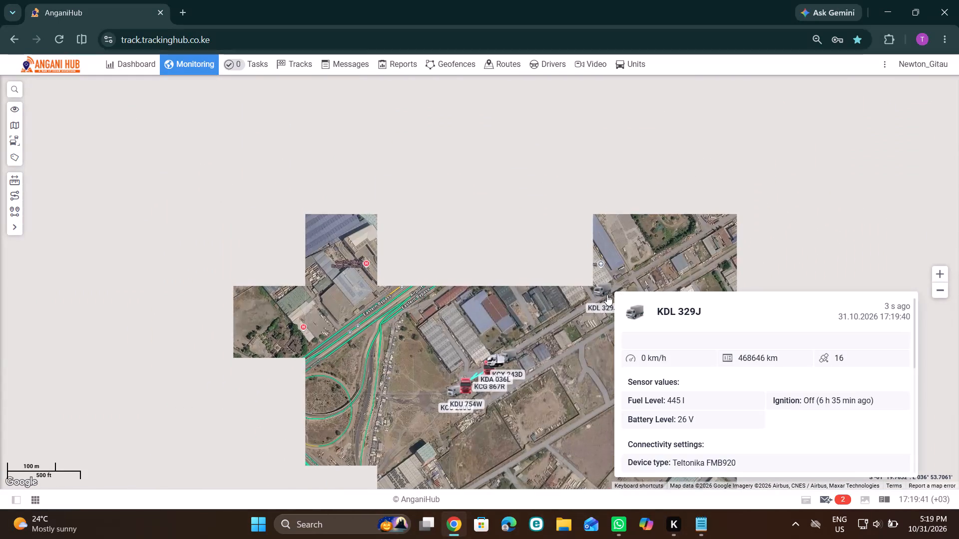
left_click(605, 296)
scroll(585, 322, "down", 6)
scroll(559, 382, "down", 2)
left_click_drag(555, 404, 550, 336)
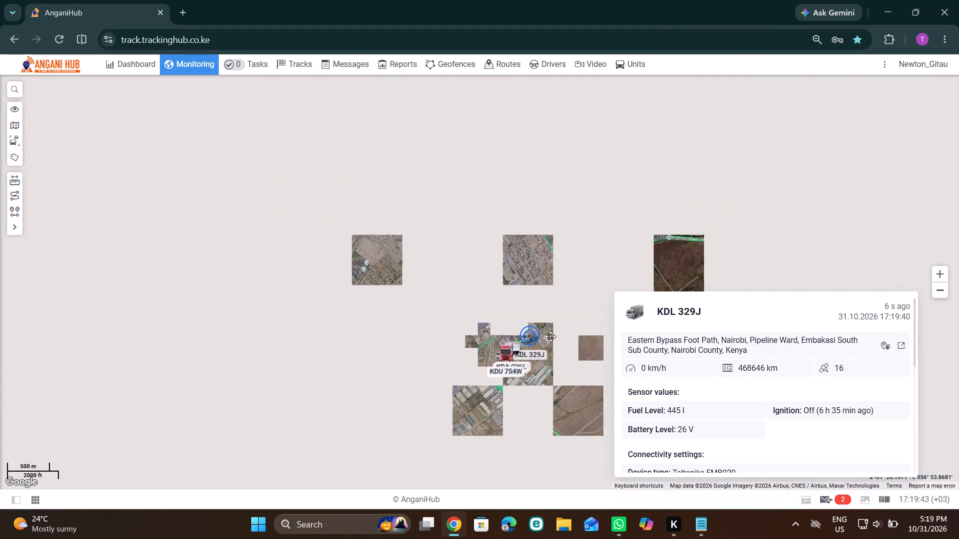
left_click_drag(550, 336, 550, 319)
left_click_drag(549, 361, 497, 266)
scroll(487, 257, "down", 2)
left_click_drag(533, 359, 522, 305)
scroll(566, 352, "up", 1)
scroll(544, 350, "down", 6)
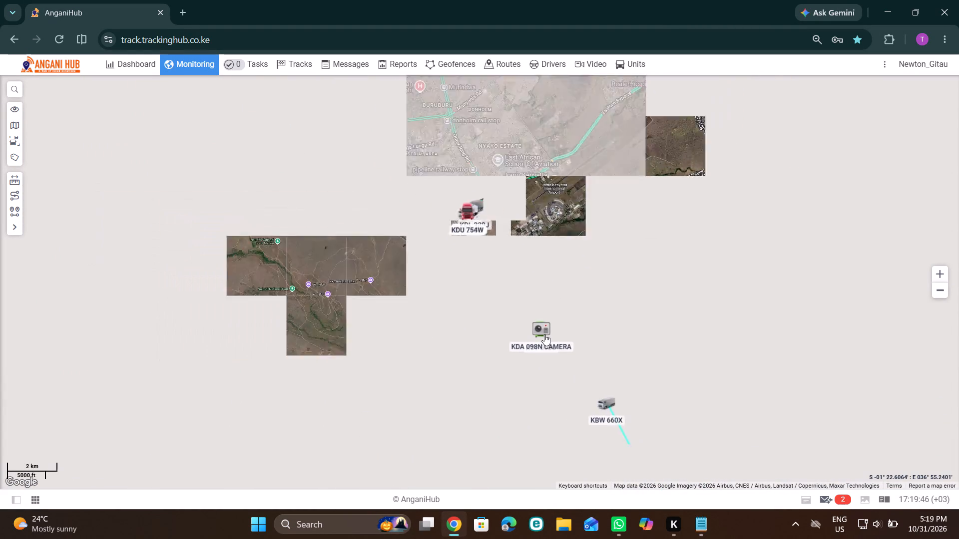
left_click(572, 378)
left_click(592, 369)
scroll(589, 382, "up", 2)
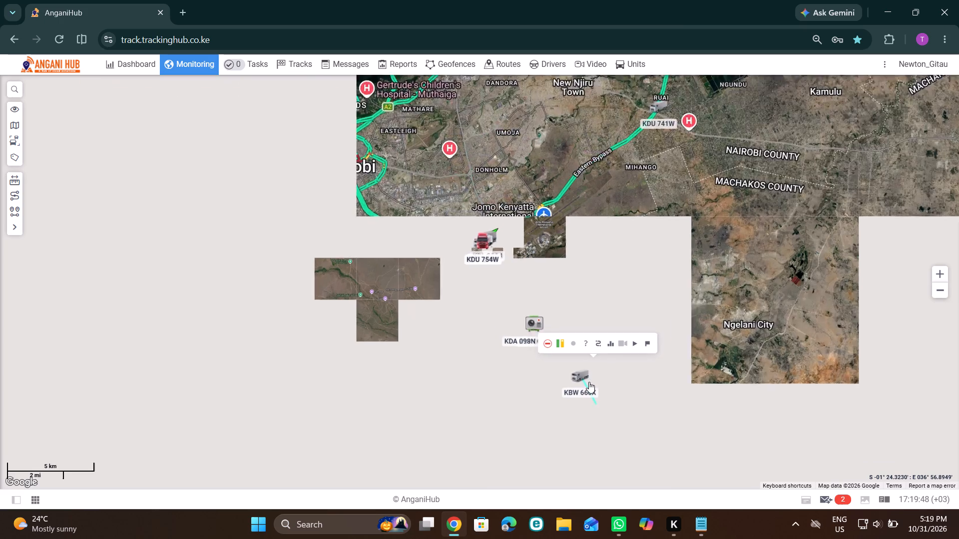
scroll(589, 382, "up", 4)
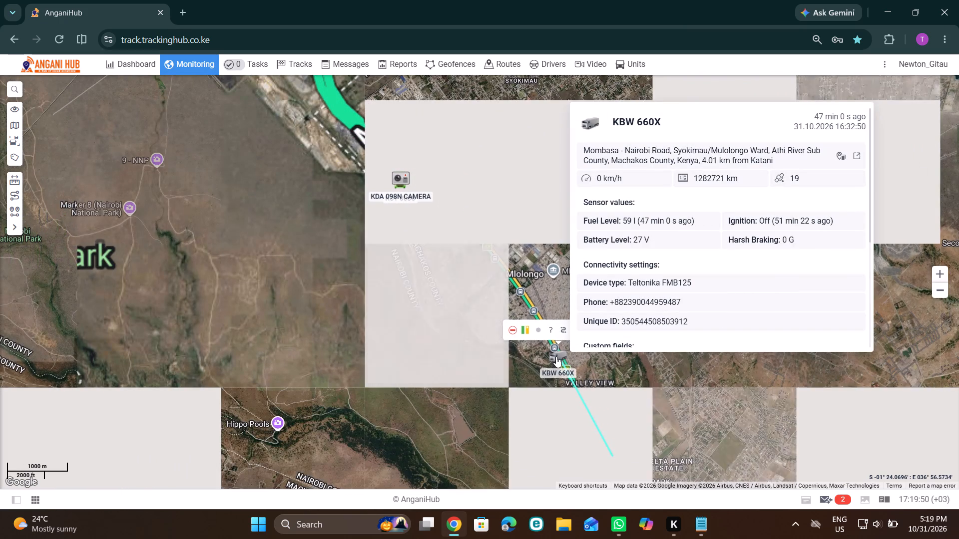
key("shift+super+s")
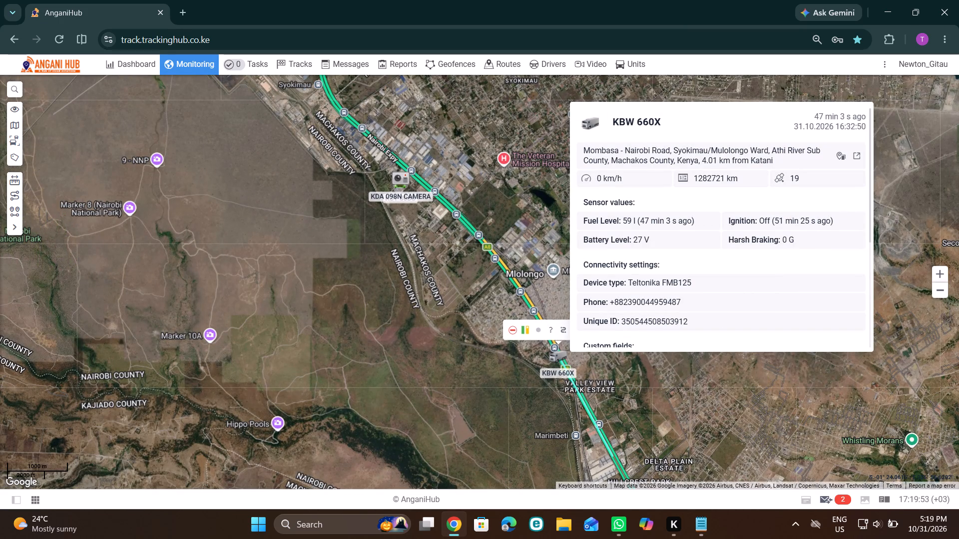
triple_click(645, 301)
scroll(572, 382, "up", 6)
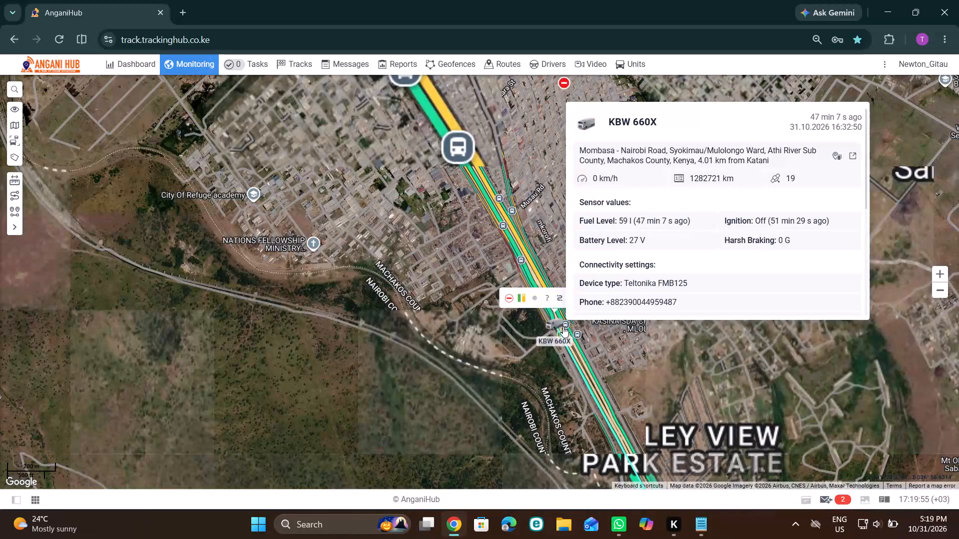
key("shift+super+s")
left_click(563, 326)
triple_click(563, 326)
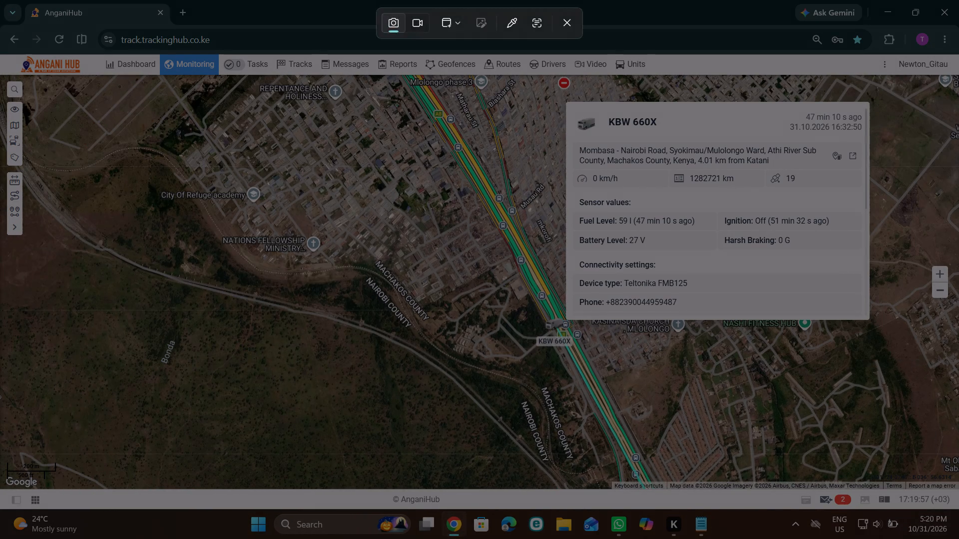
key("alt+Tab")
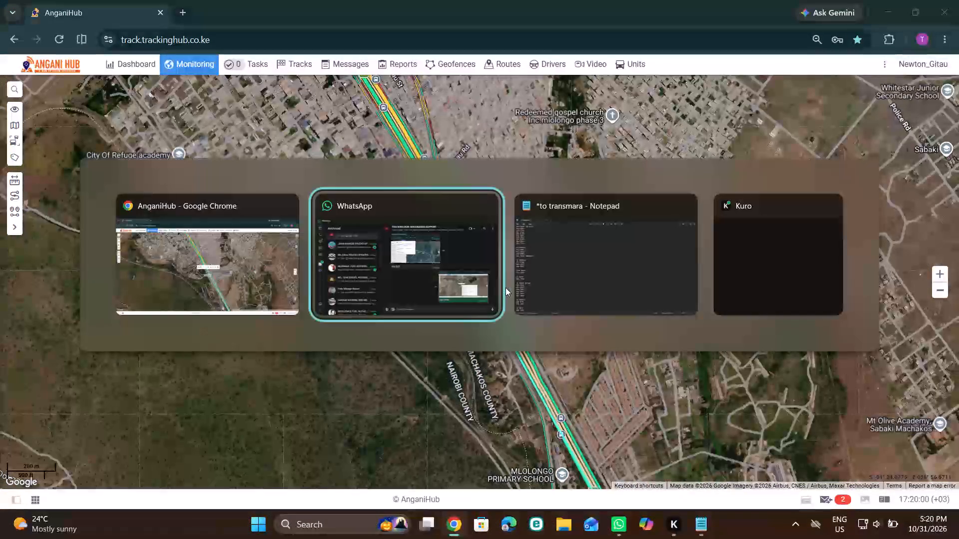
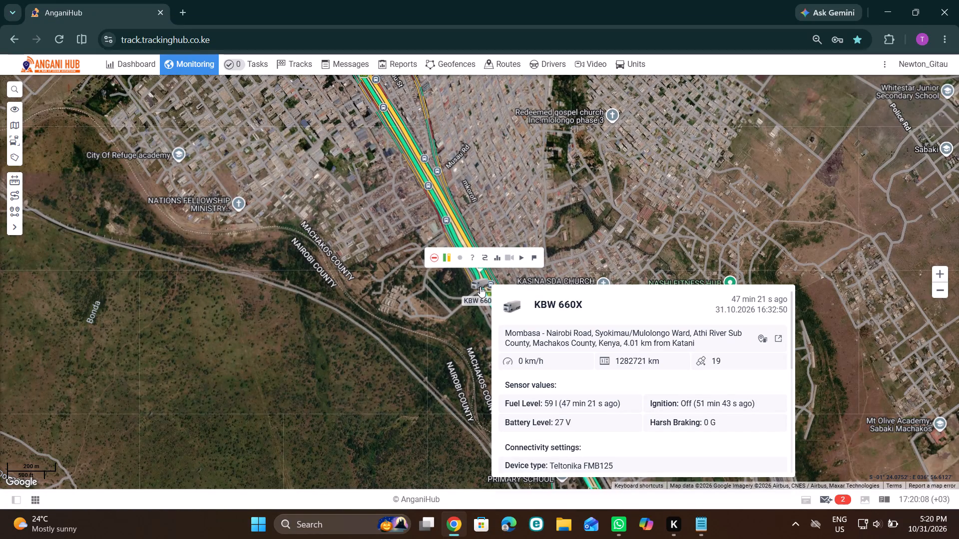
scroll(492, 253, "down", 7)
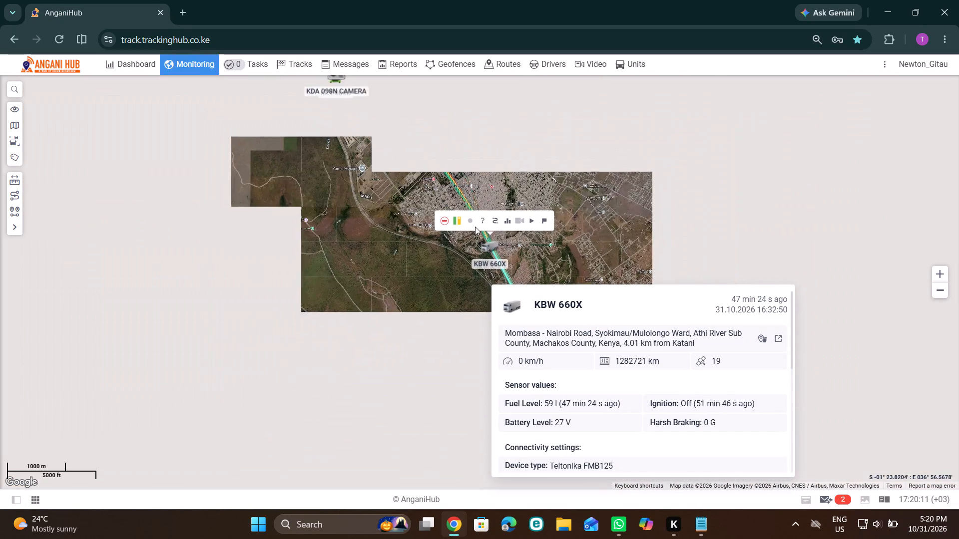
scroll(475, 227, "down", 5)
left_click_drag(469, 235, 465, 308)
left_click_drag(501, 218, 498, 292)
scroll(468, 293, "up", 4)
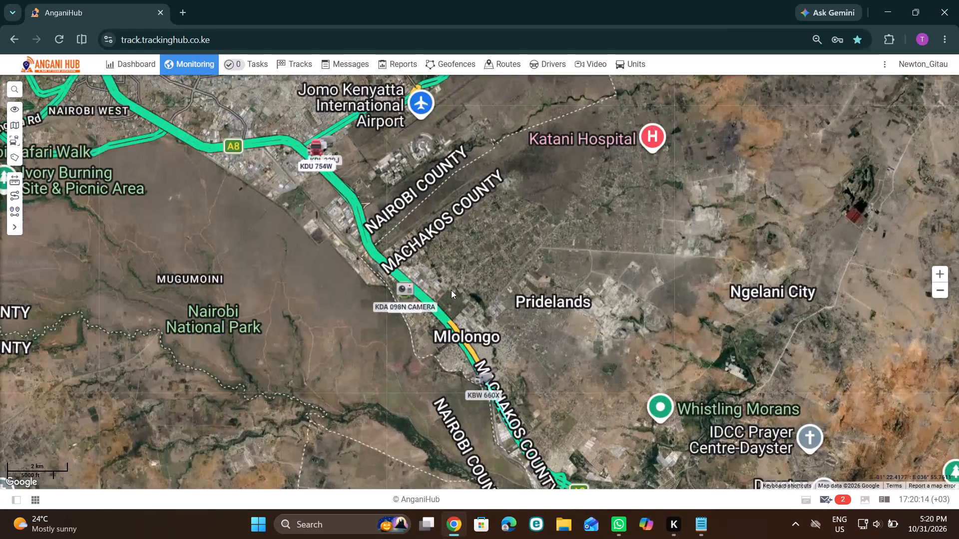
scroll(451, 290, "up", 1)
scroll(449, 349, "up", 1)
left_click_drag(446, 368, 426, 265)
scroll(458, 265, "down", 6)
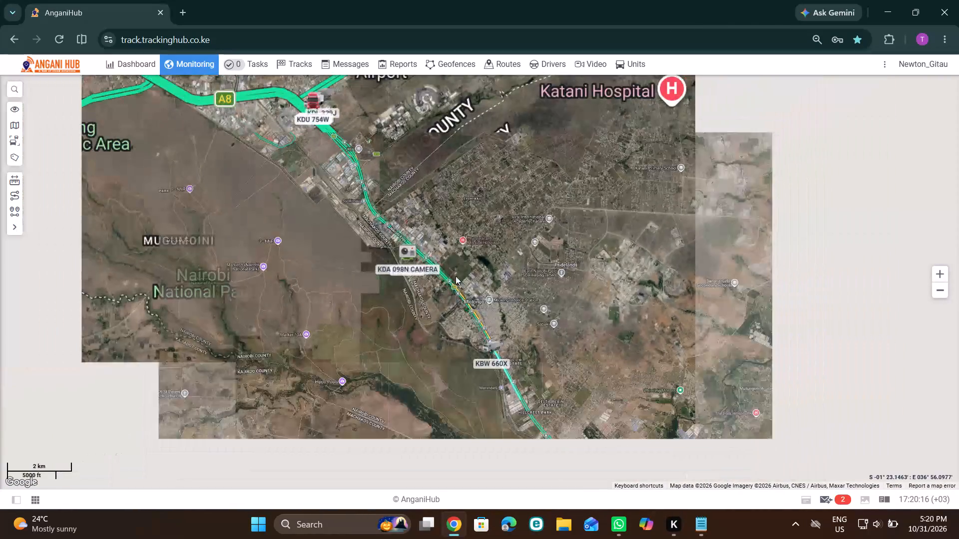
scroll(437, 204, "down", 7)
middle_click_drag(434, 214, 433, 231)
left_click_drag(455, 244, 438, 384)
left_click_drag(463, 264, 460, 339)
scroll(482, 262, "up", 4)
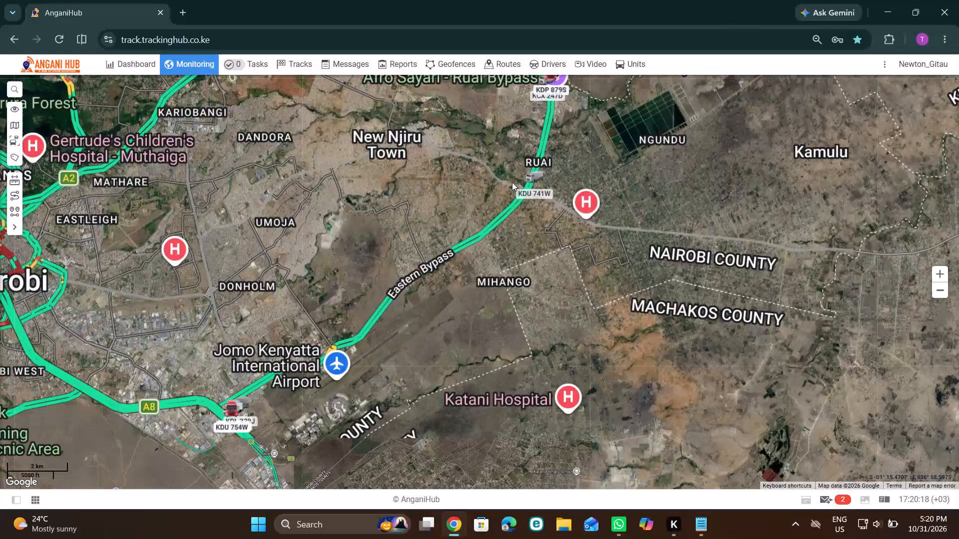
scroll(563, 142, "up", 1)
left_click_drag(554, 172, 487, 403)
scroll(485, 398, "down", 1)
scroll(486, 279, "up", 10)
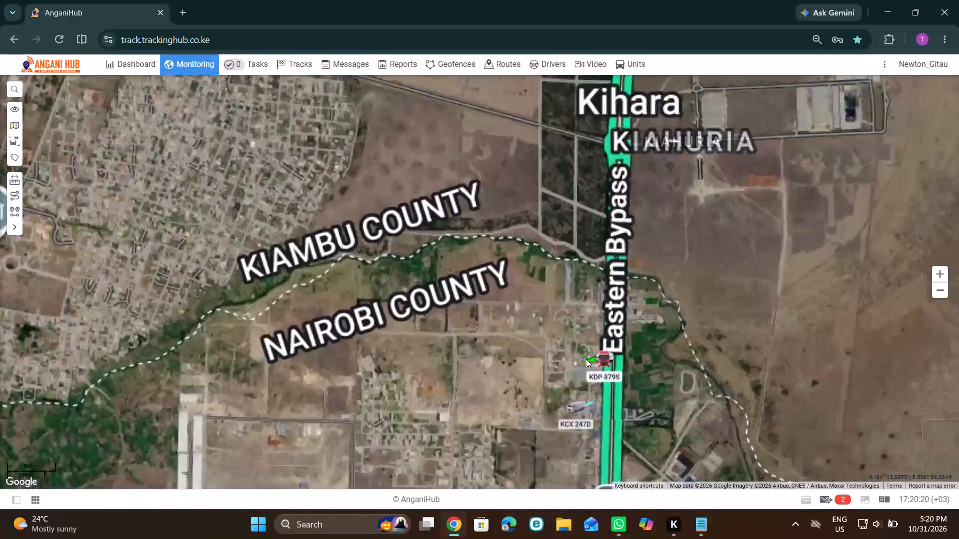
scroll(599, 403, "up", 2)
left_click_drag(607, 432, 591, 360)
scroll(620, 349, "up", 4)
left_click(705, 289)
left_click(698, 307)
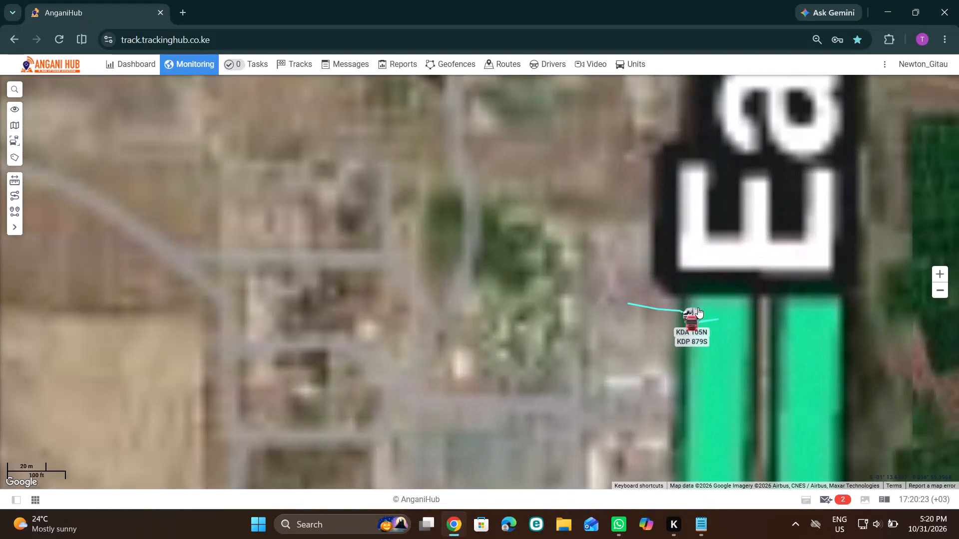
key("shift+super+s")
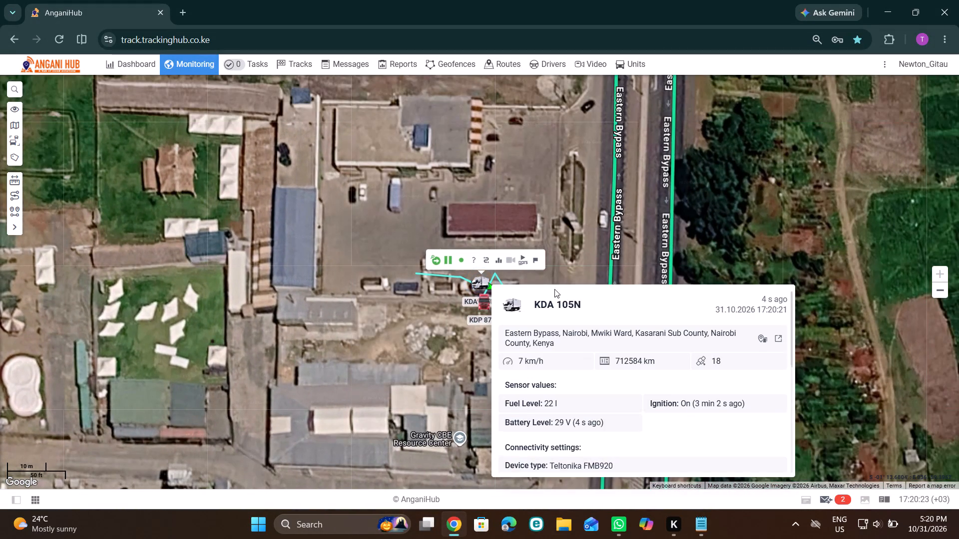
triple_click(627, 318)
triple_click(630, 317)
double_click(630, 317)
key("alt+Tab")
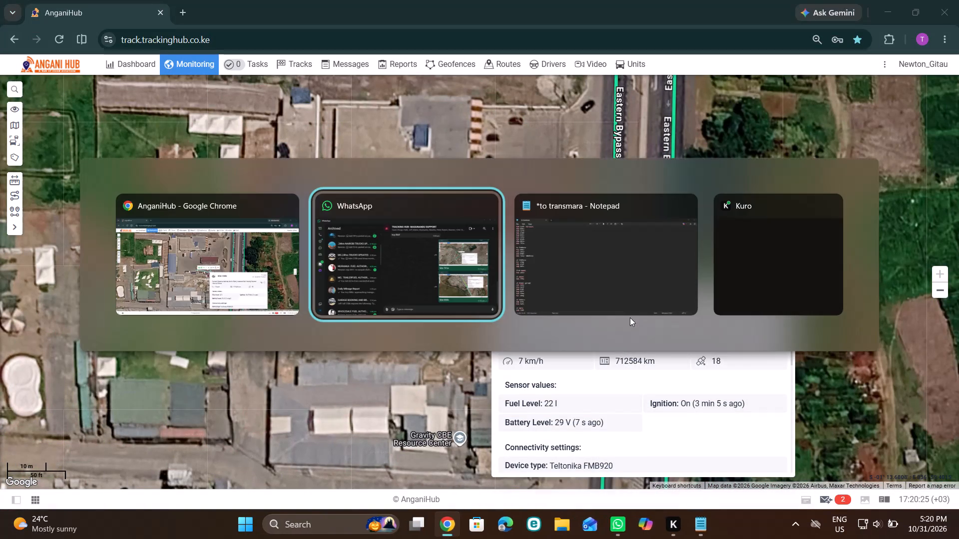
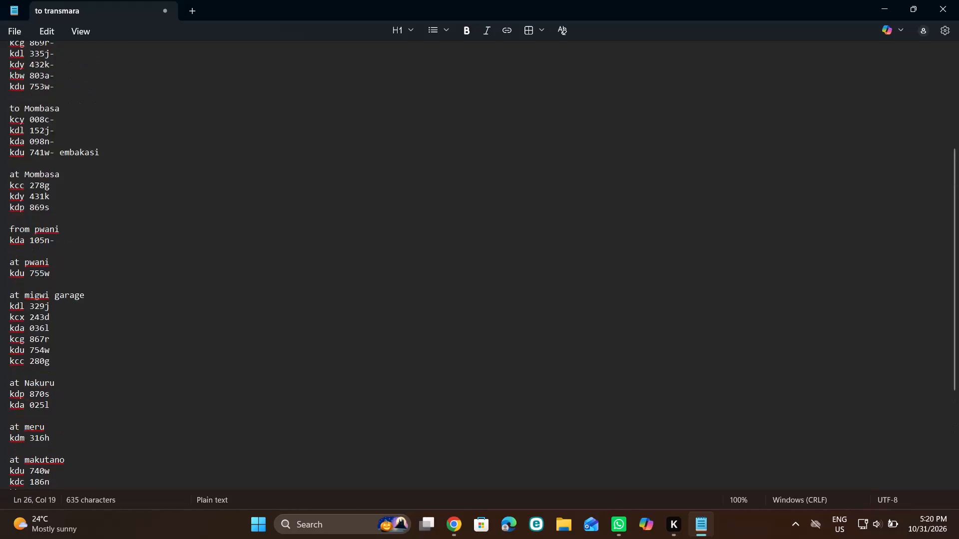
Cut the kda 105n entry and delete its "from pwani" heading from the report.
scroll(72, 256, "down", 5)
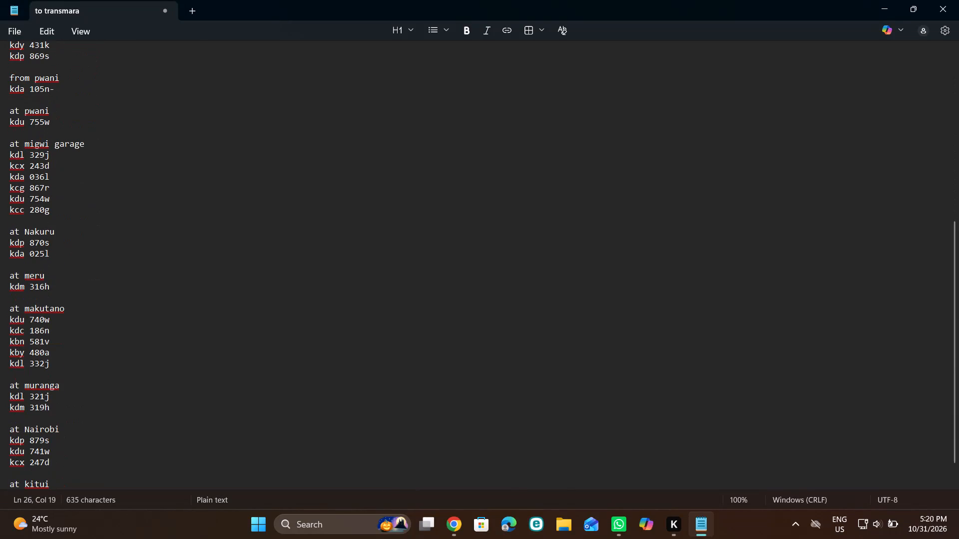
left_click(1, 95)
left_click(11, 90)
left_click(0, 91)
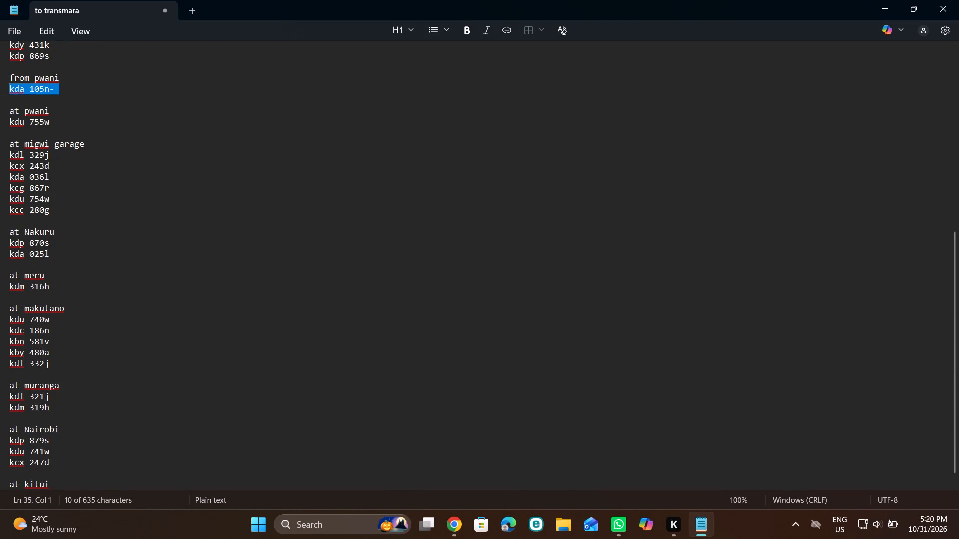
key("ctrl+x")
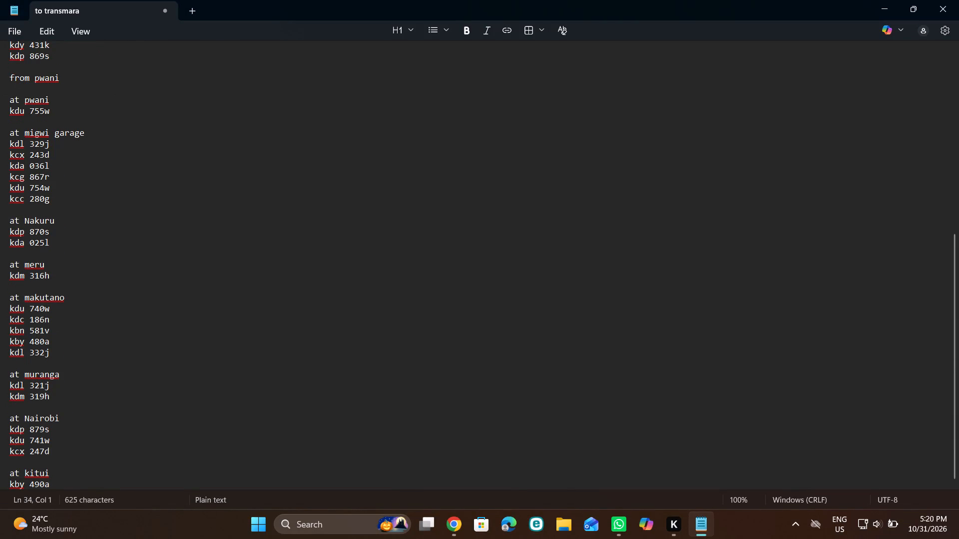
key("ctrl+BackSpace")
key("ctrl+BackSpace")
key("ctrl+BackSpace")
key("ctrl+BackSpace")
scroll(91, 41, "down", 8)
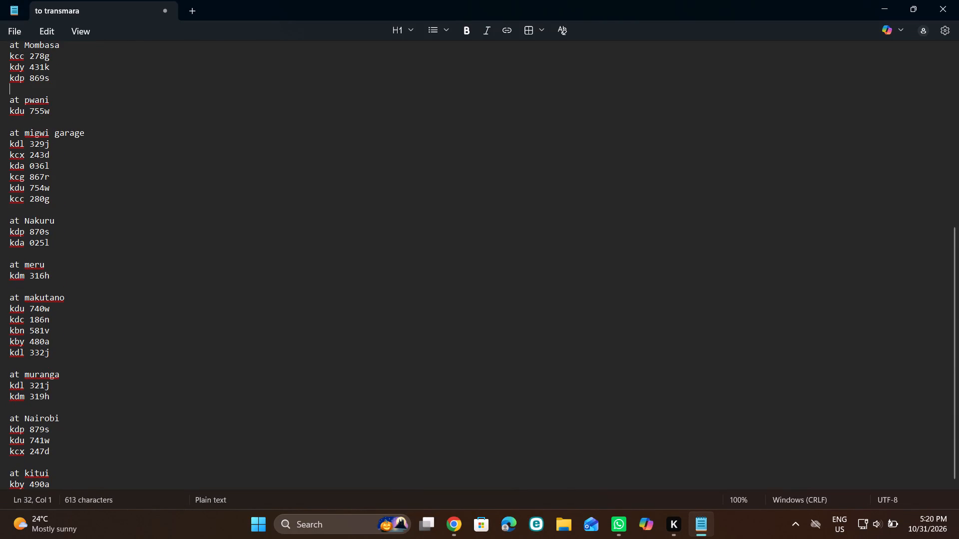
scroll(157, 128, "down", 2)
scroll(19, 157, "up", 4)
left_click(67, 78)
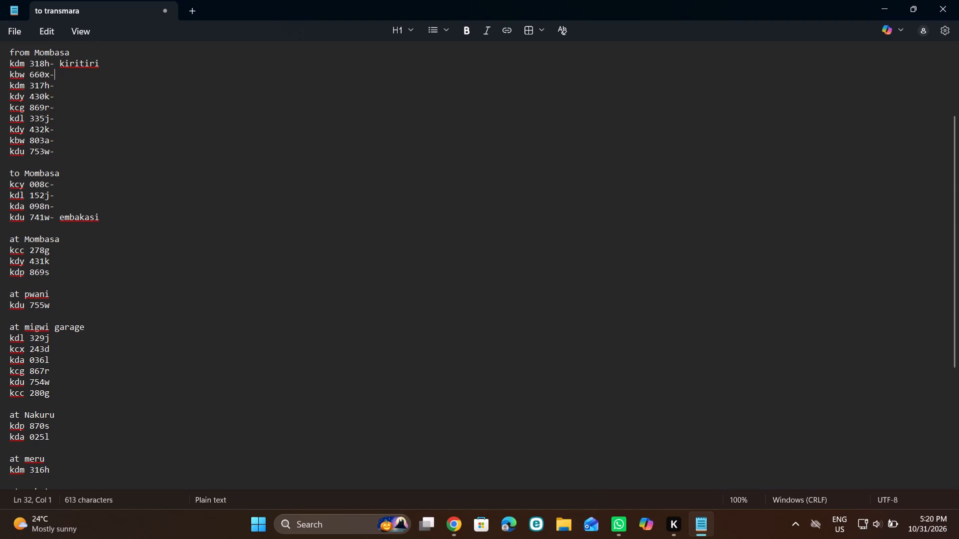
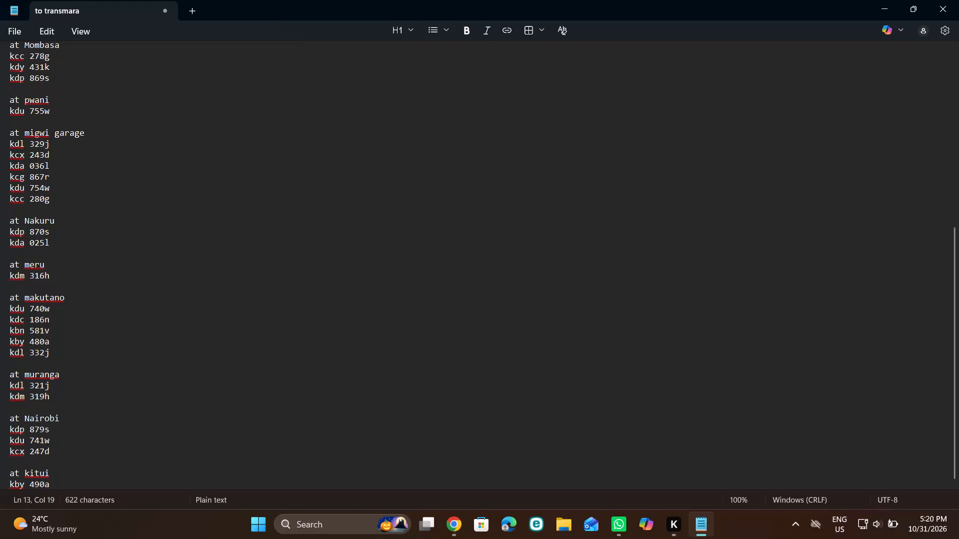
Paste the cut kda 105n entry on its own line below kcx 247d in the "at Nairobi" group.
left_click(79, 455)
key("Return")
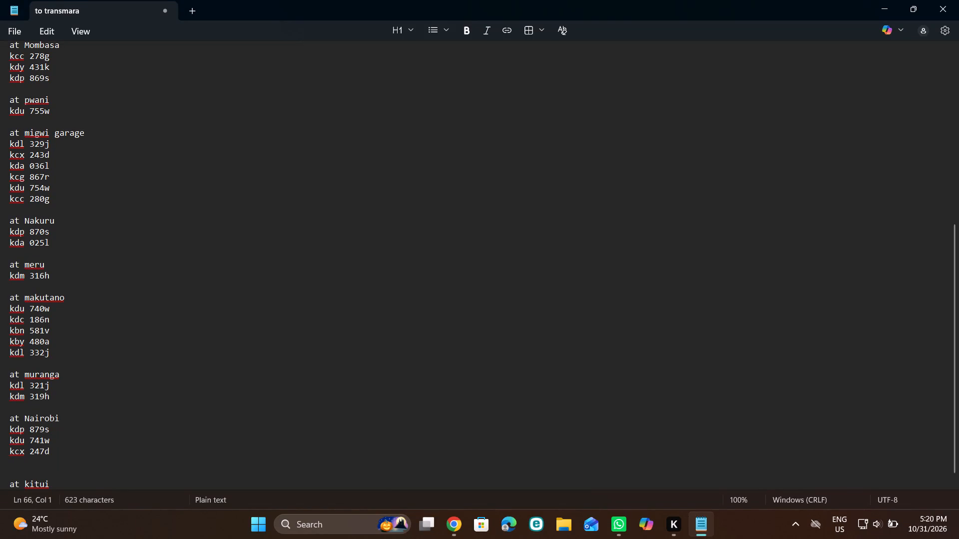
key("ctrl+v")
key("BackSpace")
key("BackSpace")
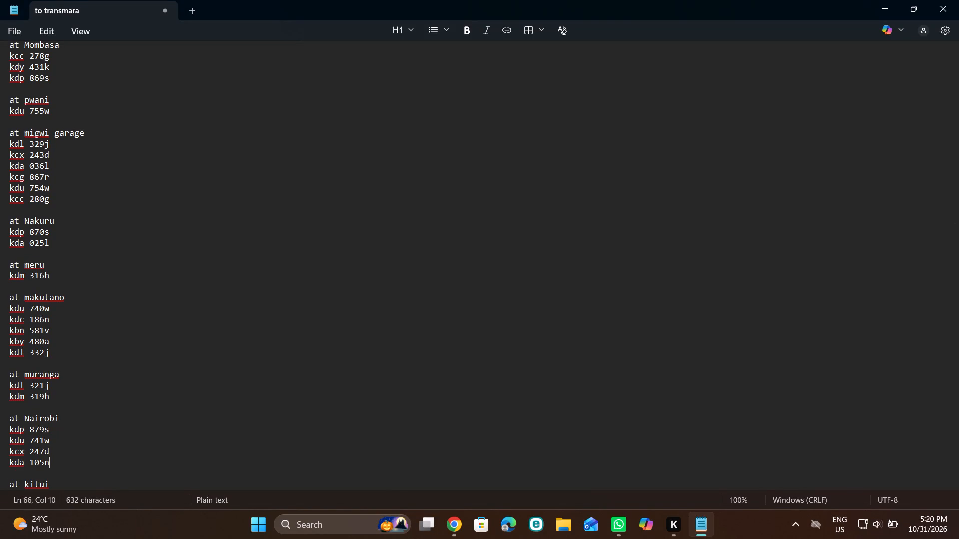
key("Up")
key("Up")
key("Right")
key("Left")
key("BackSpace")
key("BackSpace")
key("BackSpace")
key("BackSpace")
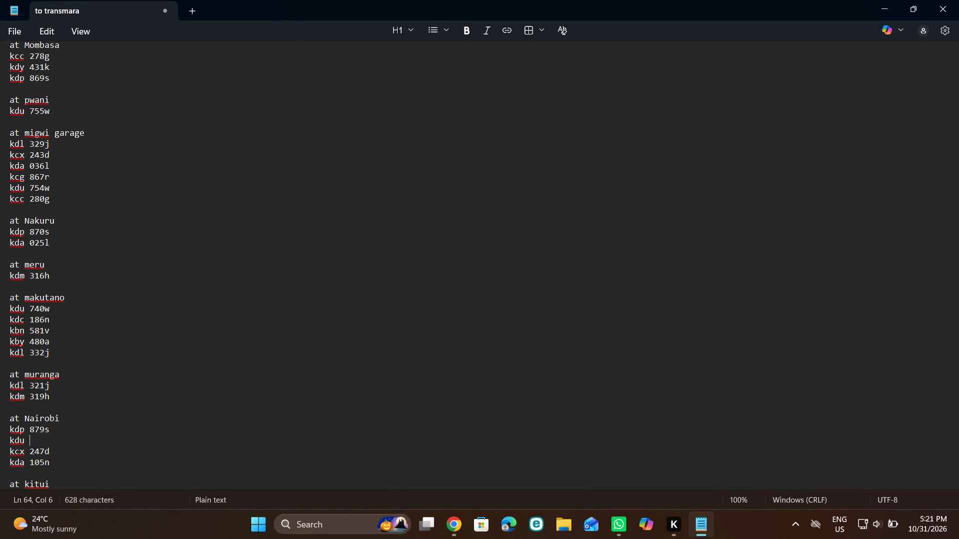
key("BackSpace")
key("BackSpace")
key("BackSpace")
key("BackSpace")
key("BackSpace")
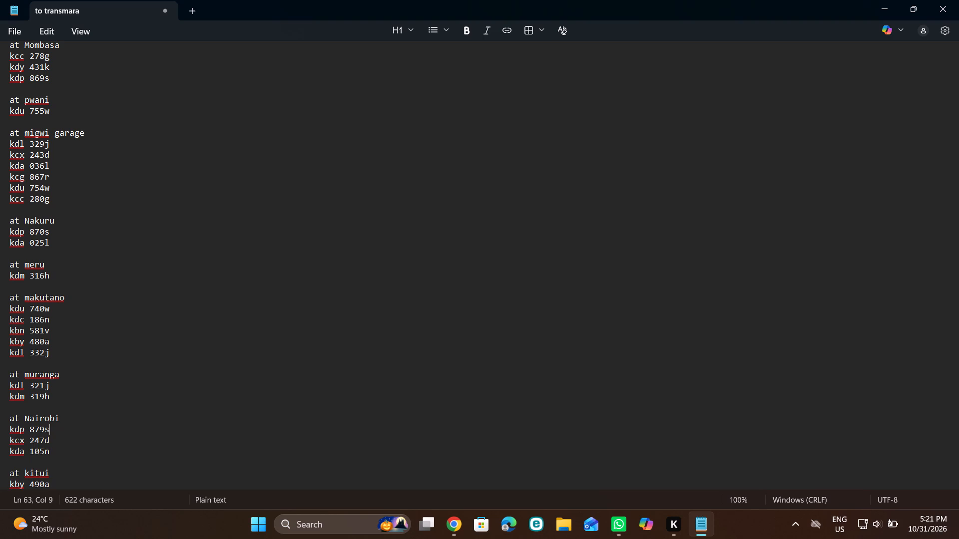
left_click(180, 90, "alt")
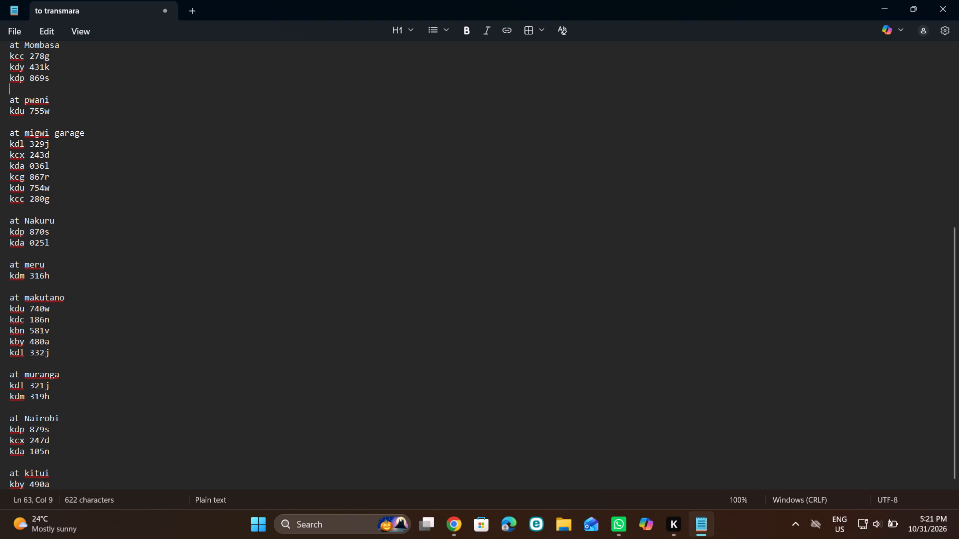
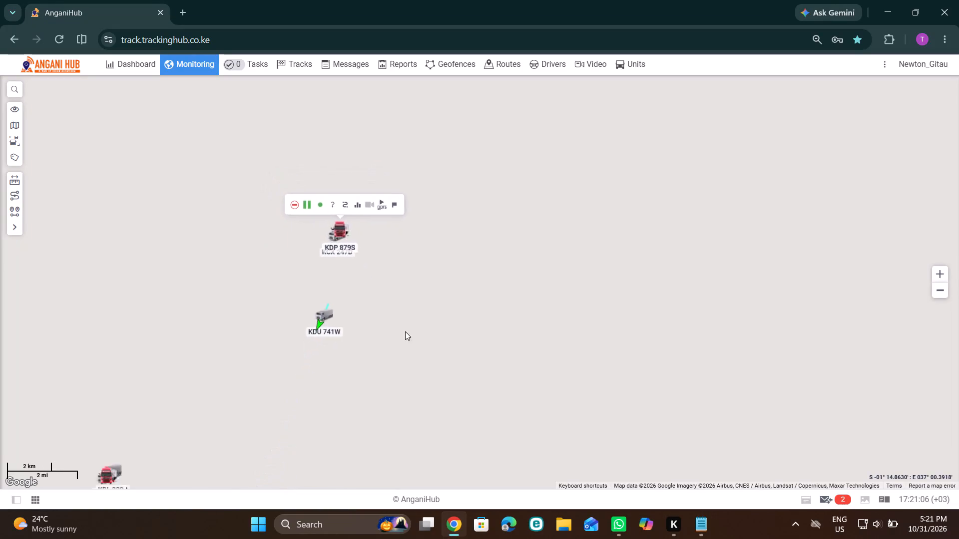
left_click_drag(406, 342, 412, 249)
scroll(425, 289, "down", 3)
scroll(379, 263, "up", 3)
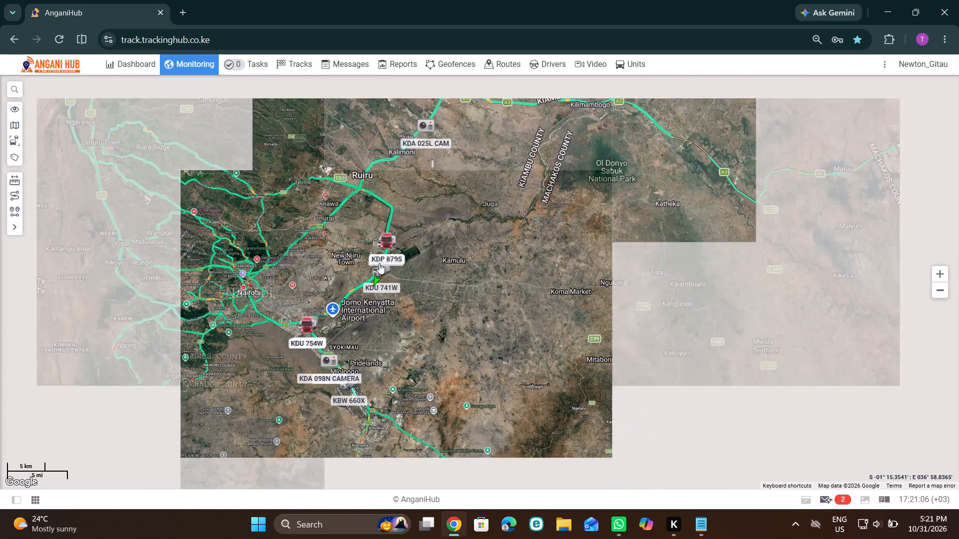
scroll(379, 263, "up", 3)
left_click(381, 281)
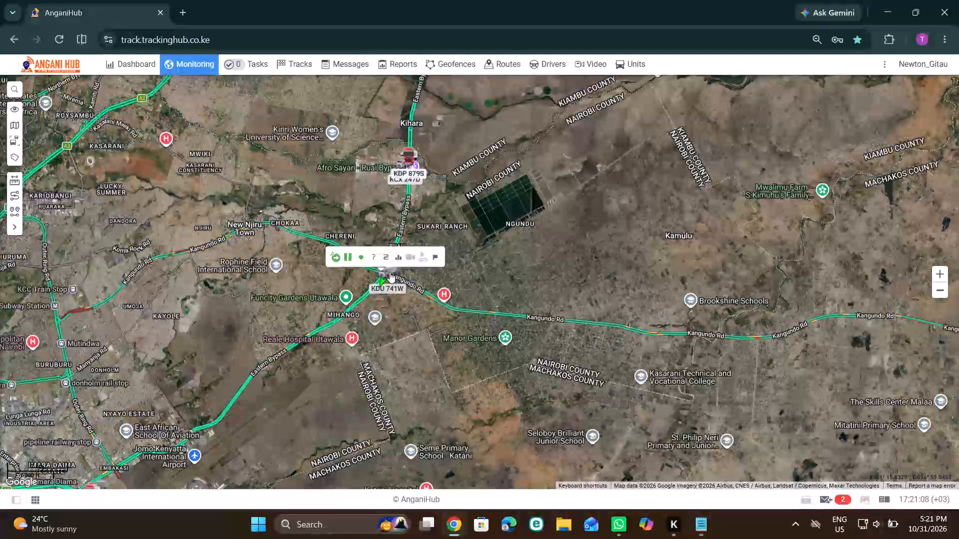
key("shift+super+s")
left_click(493, 285)
triple_click(499, 282)
double_click(500, 281)
triple_click(520, 281)
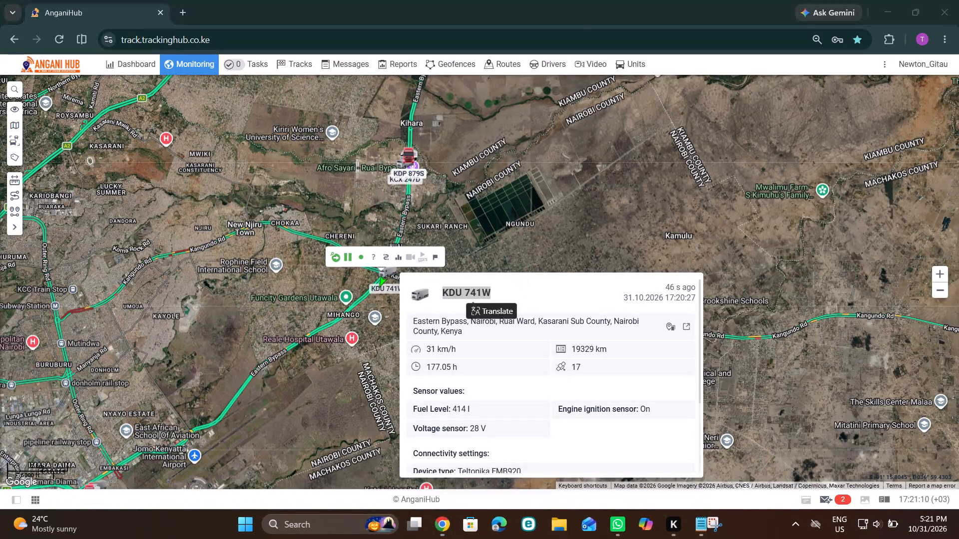
triple_click(520, 281)
double_click(520, 281)
Switch from the tracking map to another open application window.
key("alt+Tab")
key("alt+Tab")
key("alt+Tab")
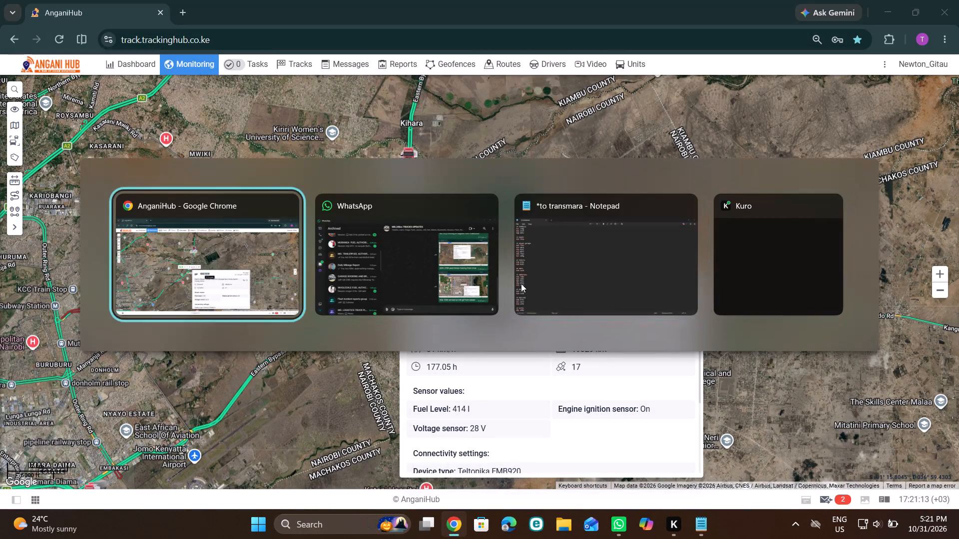